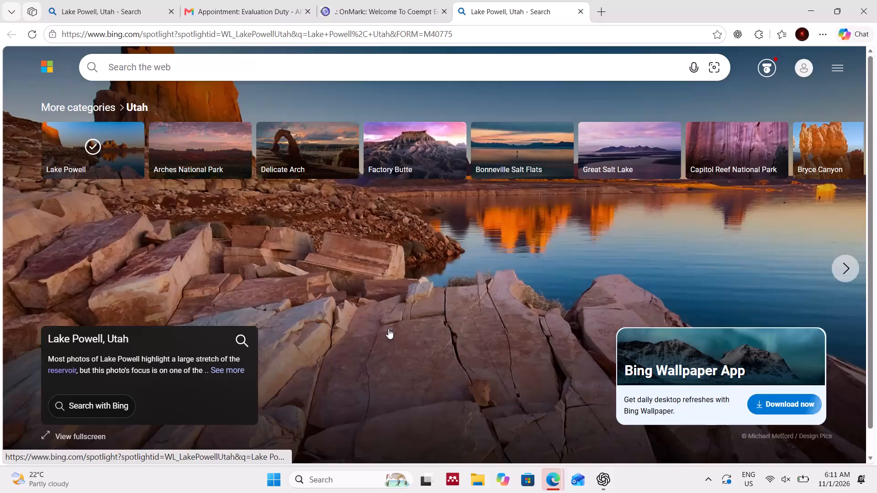
# Switch to the OnMark evaluation dashboard.
pyautogui.click(363, 18)
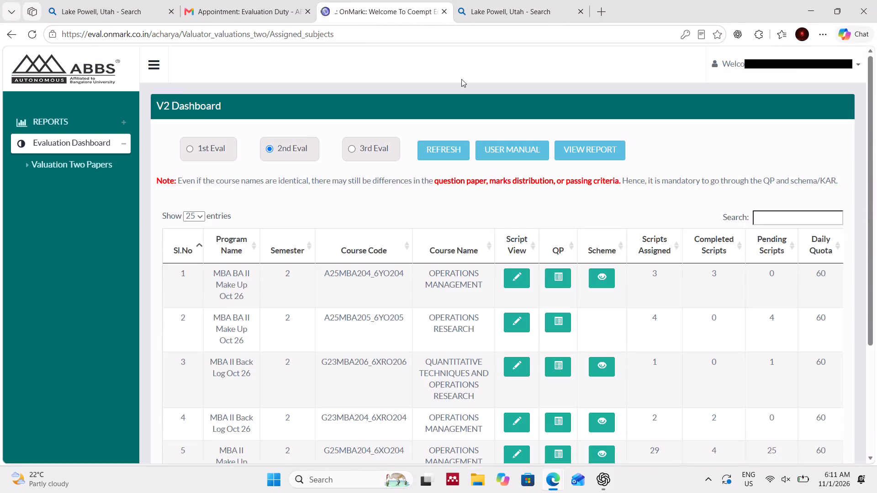
pyautogui.rightClick(876, 233)
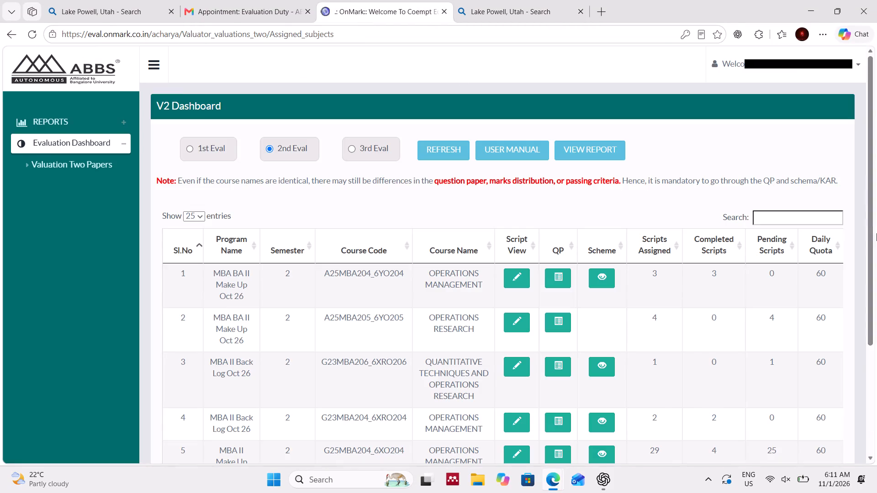
pyautogui.rightClick(876, 233)
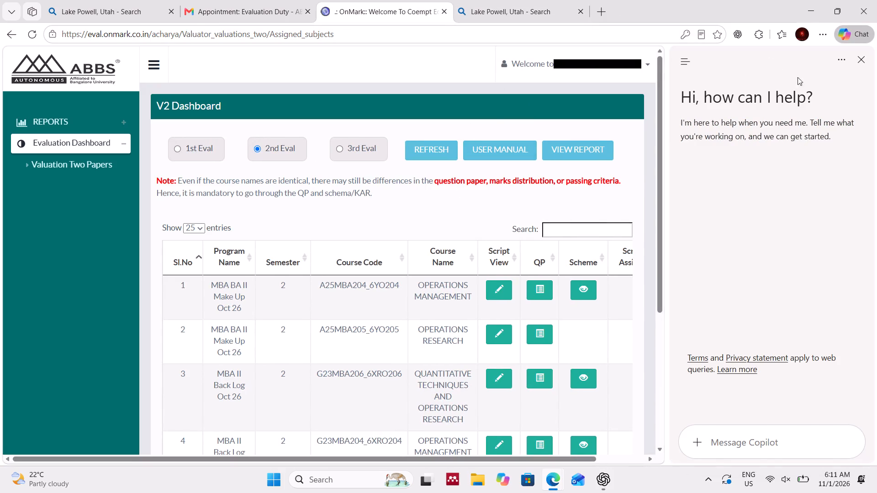
pyautogui.click(861, 57)
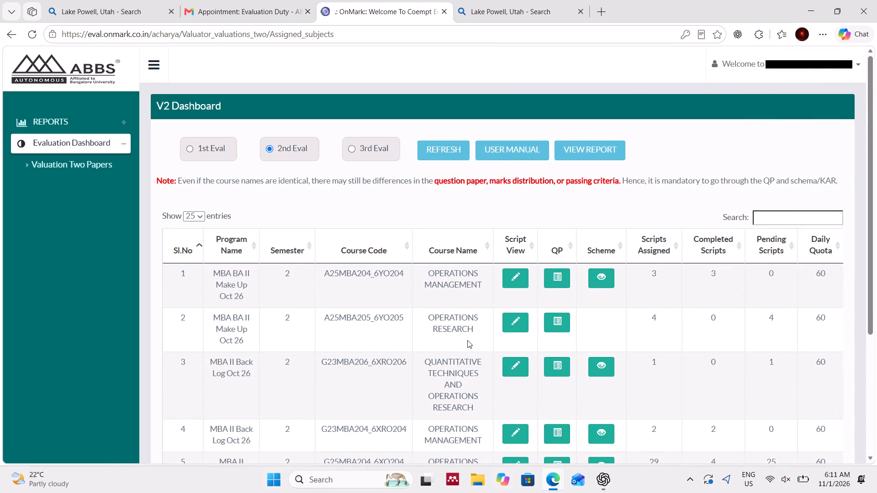
# Look through the question paper for the G23MBA206 Quantitative Techniques and Operations Research backlog course.
pyautogui.scroll(-1, 467, 340)
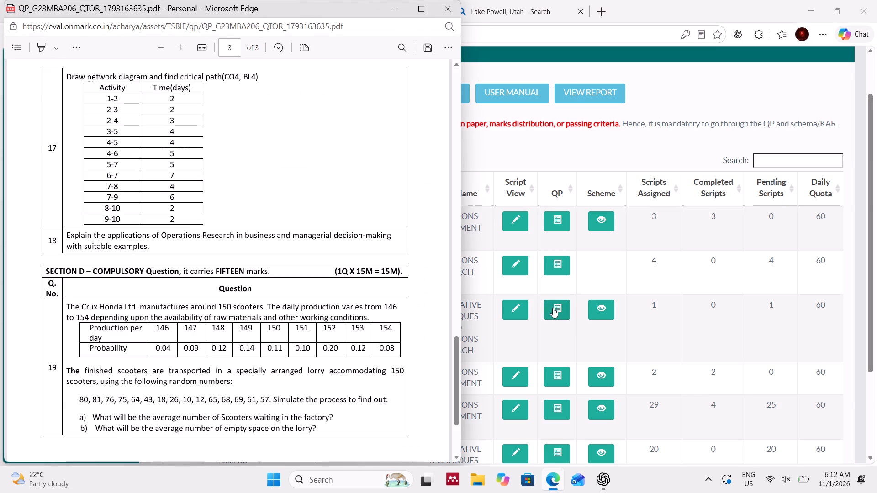
pyautogui.scroll(5, 443, 262)
pyautogui.scroll(8, 253, 81)
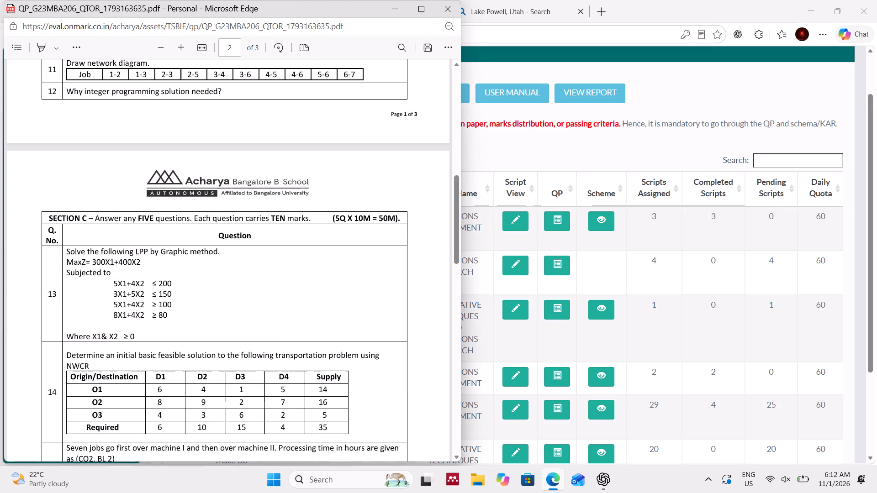
pyautogui.scroll(8, 253, 81)
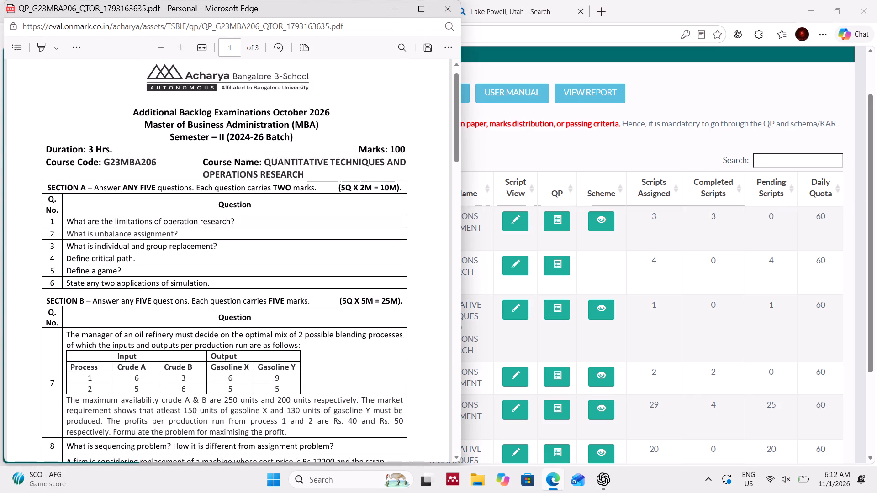
pyautogui.scroll(-1, 254, 80)
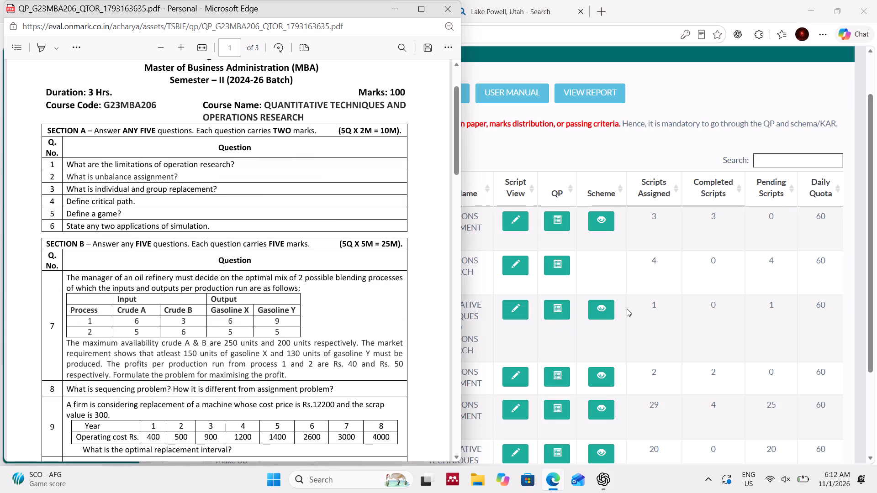
# Examine the G23MBA206 scheme of evaluation alongside its question paper, covering the Section A solutions and mark distribution.
pyautogui.click(598, 309)
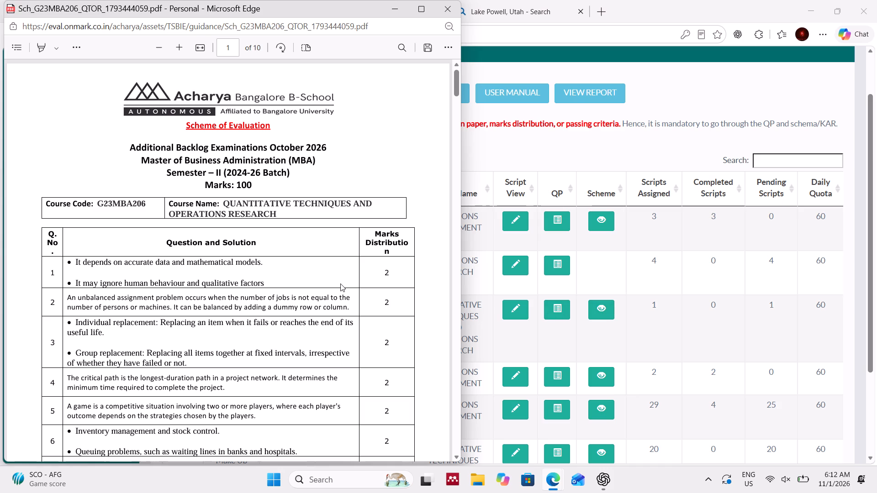
pyautogui.scroll(-1, 340, 283)
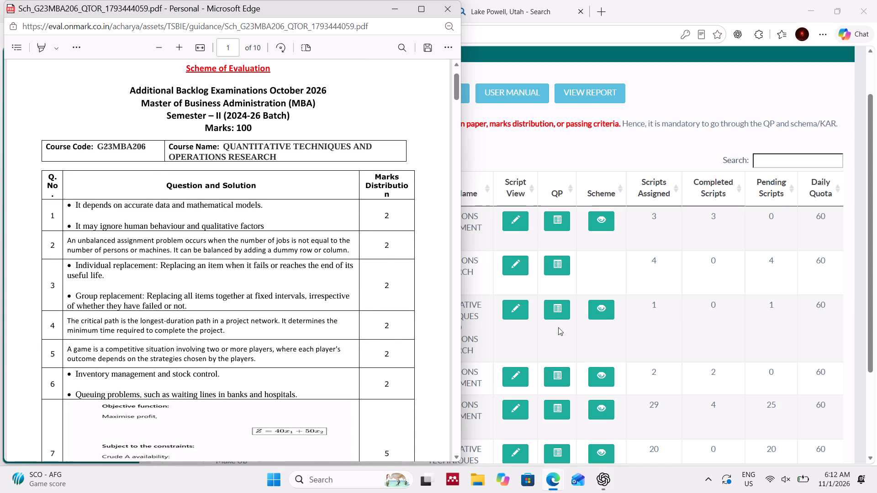
pyautogui.click(550, 309)
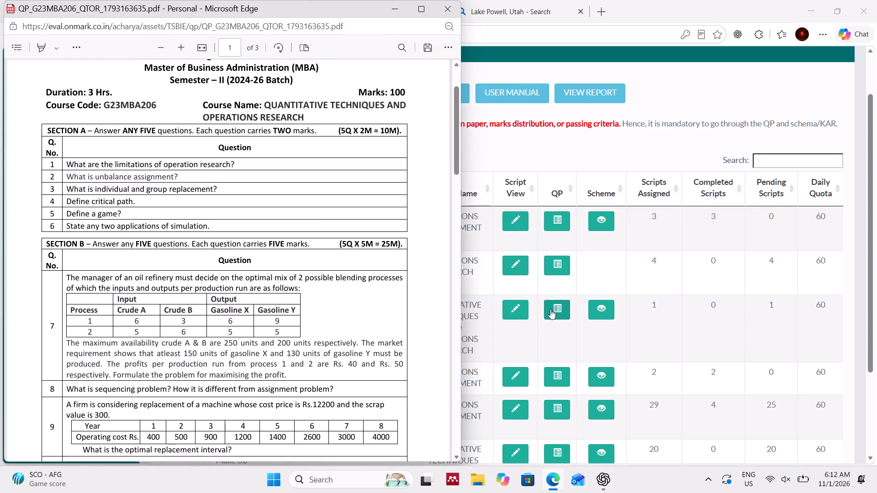
pyautogui.click(601, 308)
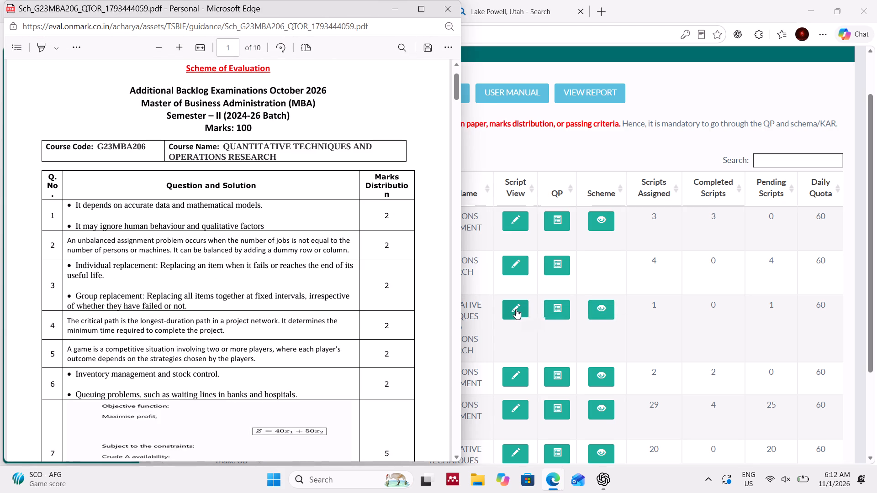
pyautogui.click(516, 309)
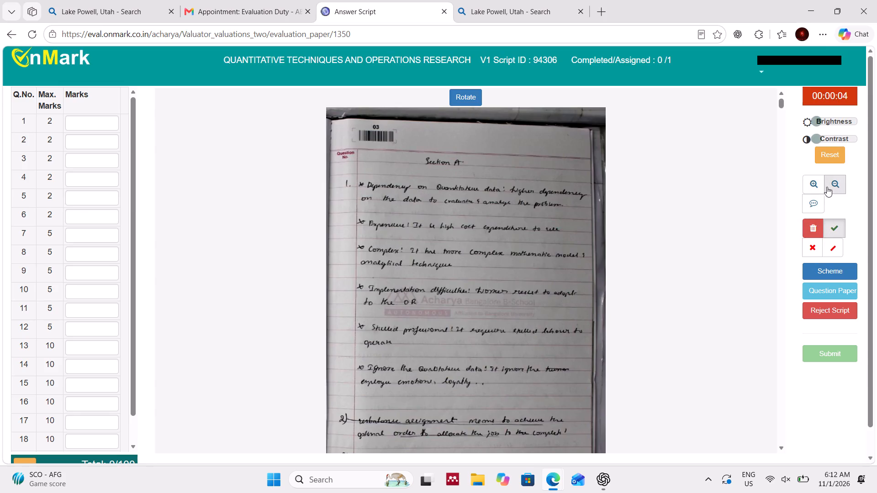
pyautogui.click(809, 180)
pyautogui.tripleClick(809, 180)
pyautogui.tripleClick(809, 180)
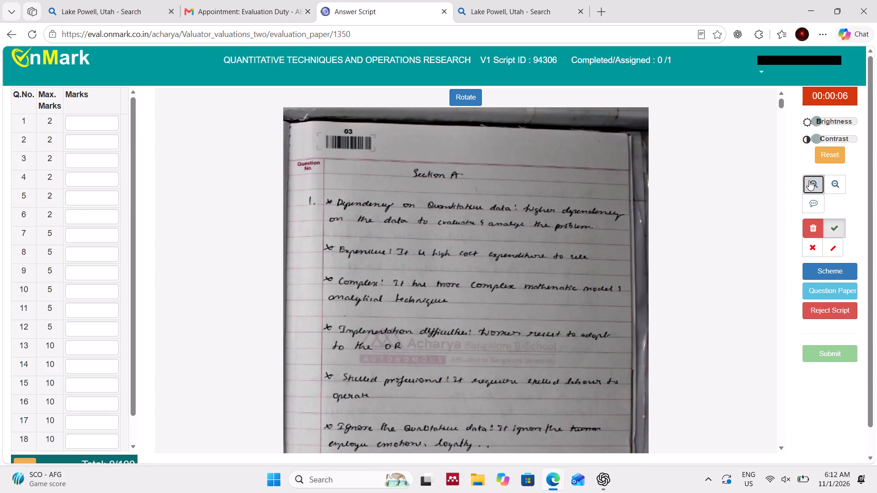
pyautogui.tripleClick(809, 180)
pyautogui.click(809, 180)
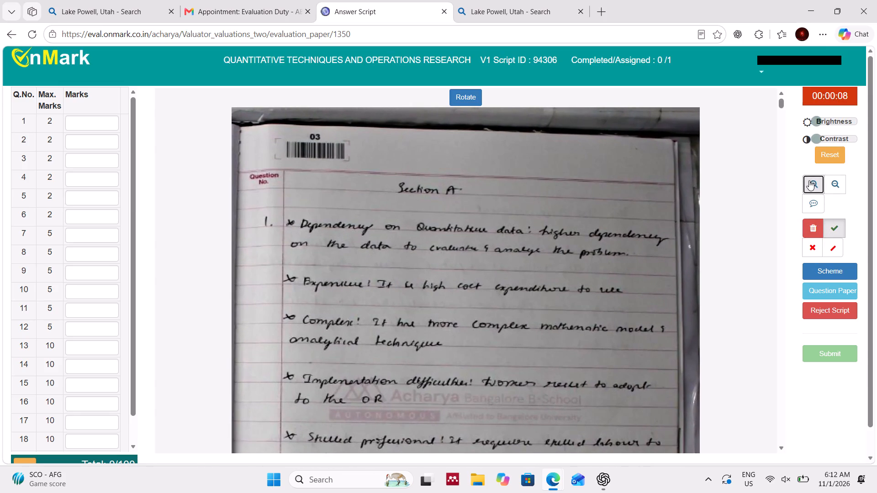
pyautogui.click(809, 180)
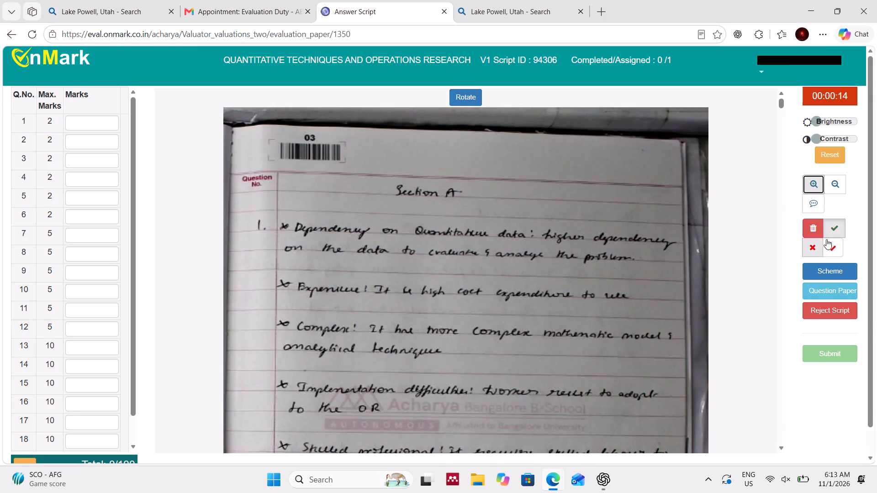
# Place a green tick on the question 1 answer on script page 03.
pyautogui.click(834, 231)
pyautogui.click(467, 241)
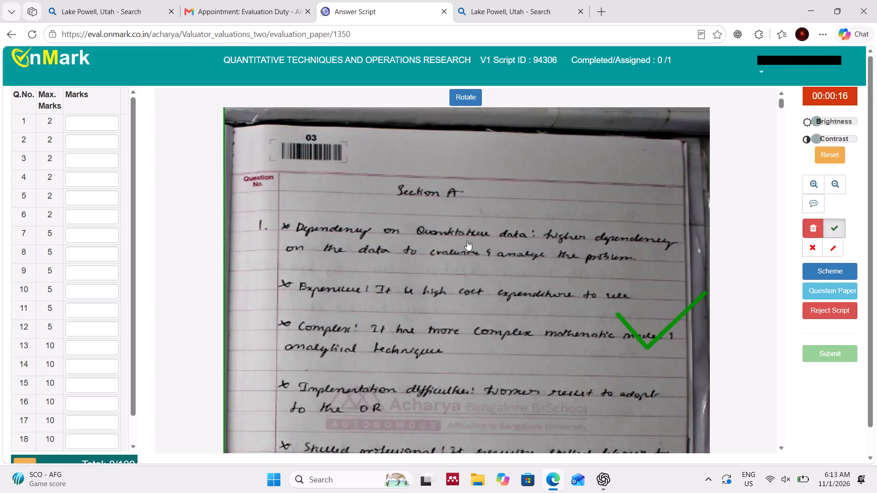
# Read the first answers and award 1 mark to question 1, 0 to question 2 and 1 to question 3.
pyautogui.scroll(-7, 469, 240)
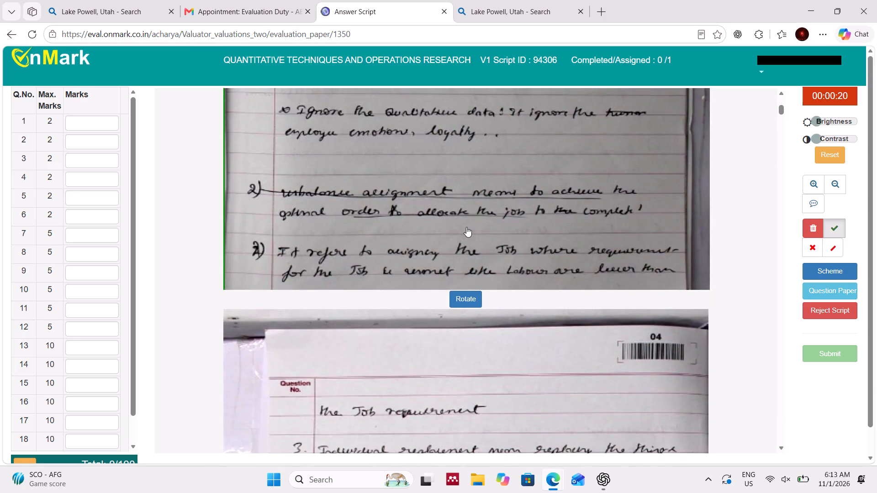
pyautogui.scroll(-3, 466, 223)
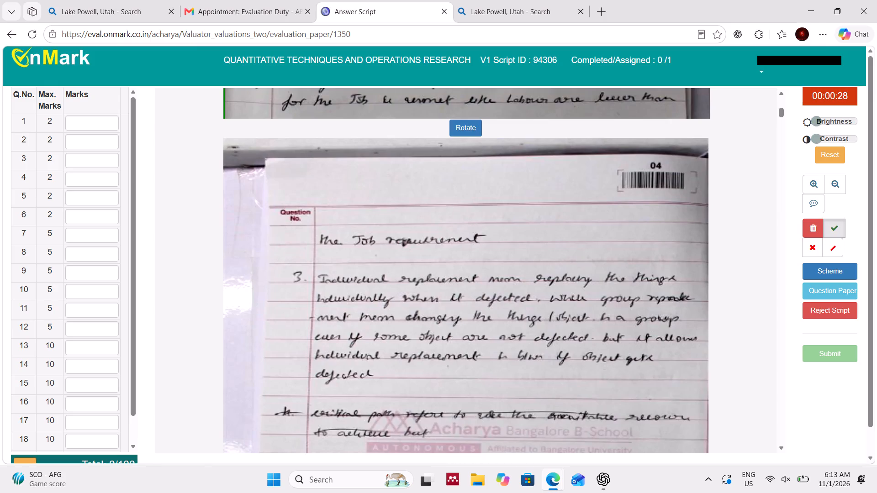
pyautogui.click(83, 117)
pyautogui.press('1')
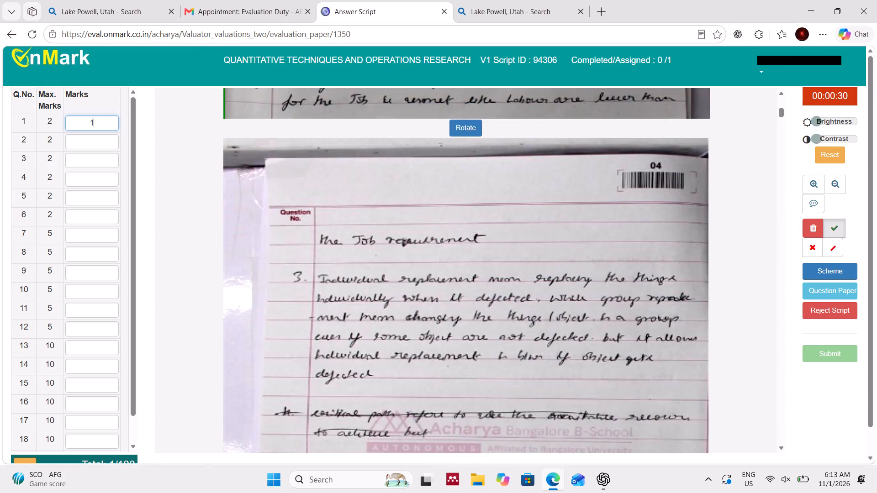
pyautogui.click(89, 138)
pyautogui.press('0')
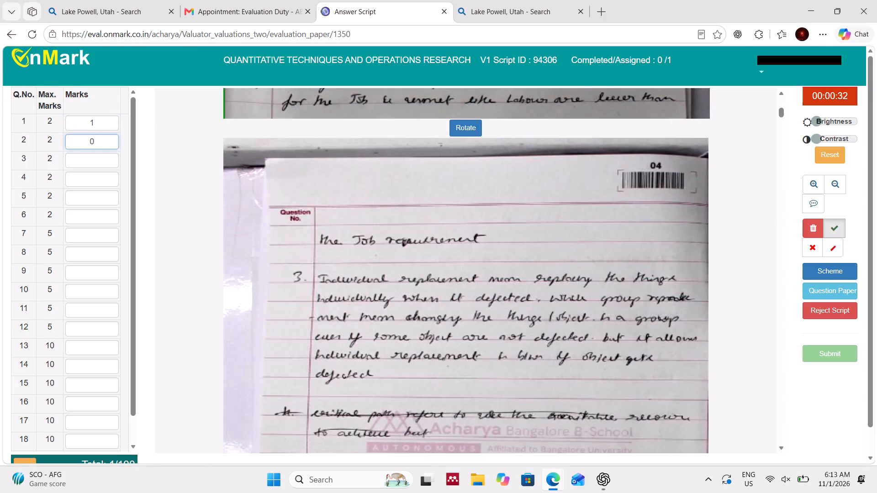
pyautogui.click(96, 159)
pyautogui.press('1')
# Award 0 marks to question 4 and place a red cross on its critical path answer on page 04.
pyautogui.scroll(-3, 554, 247)
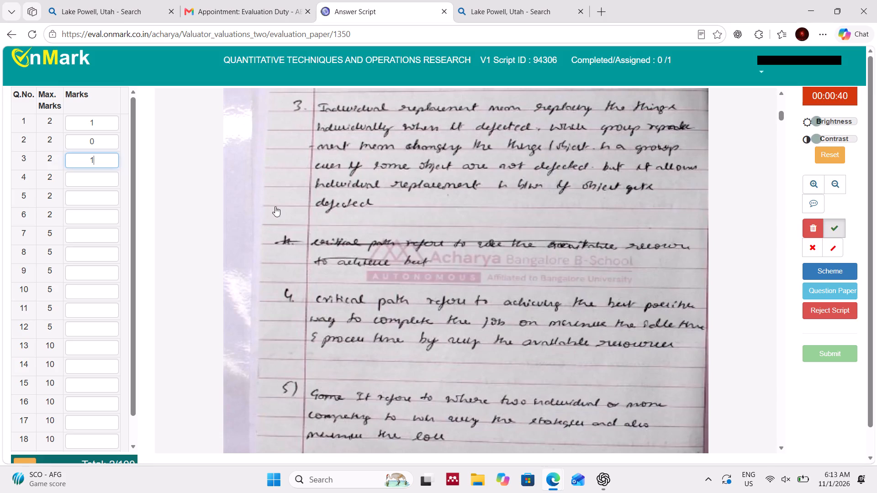
pyautogui.click(86, 180)
pyautogui.press('0')
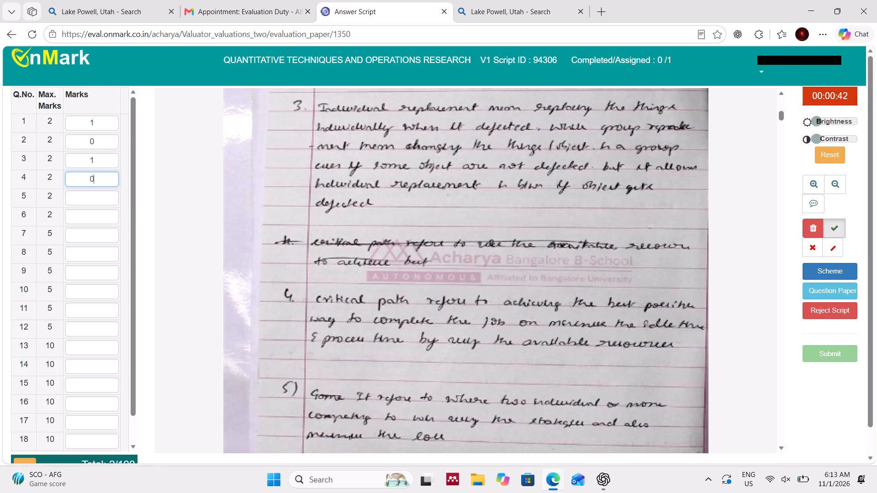
pyautogui.scroll(-2, 876, 276)
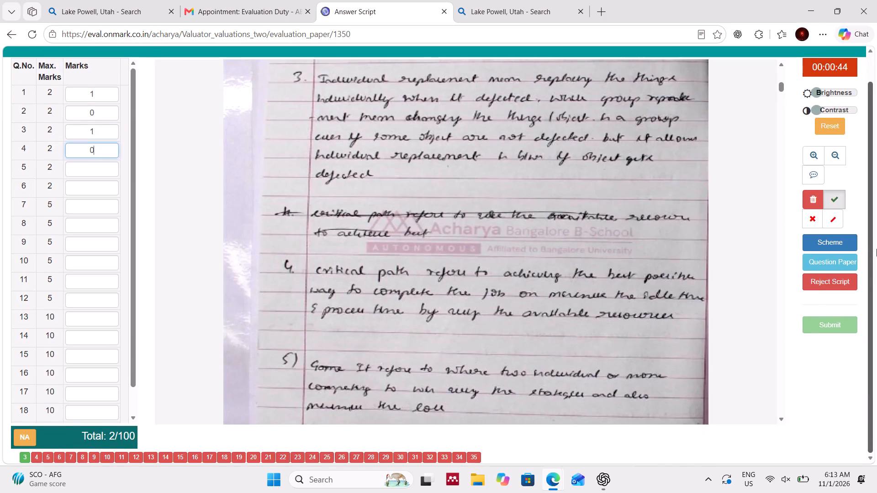
pyautogui.click(817, 219)
pyautogui.click(464, 170)
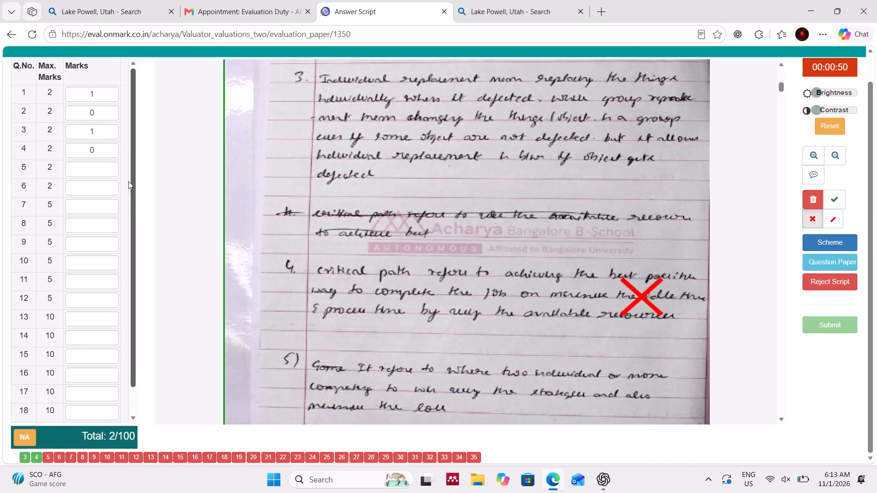
# Award 0 marks to question 5.
pyautogui.click(108, 169)
pyautogui.press('0')
# Read the question 6 answer and the Section B question 8 answer on sequencing versus assignment problems.
pyautogui.scroll(-6, 676, 196)
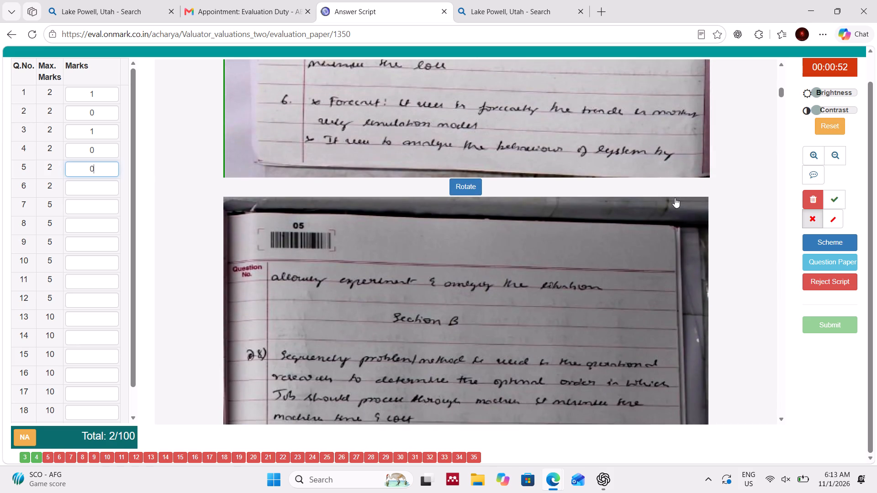
pyautogui.scroll(-4, 675, 198)
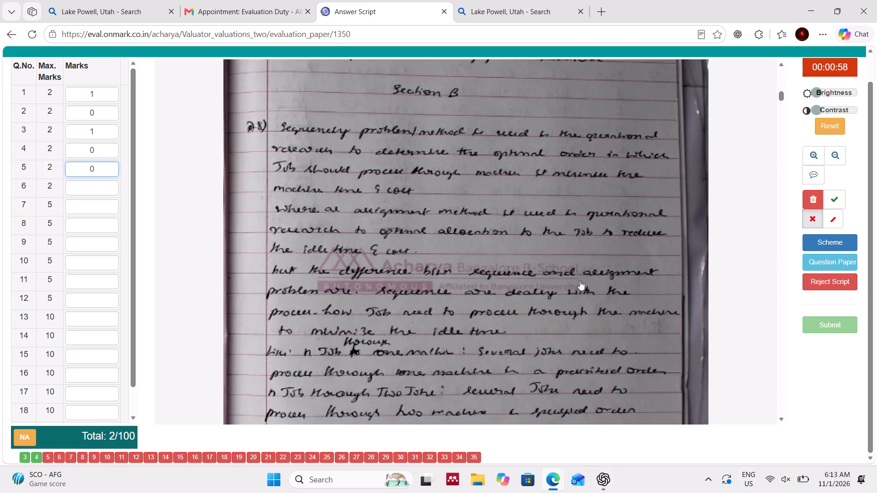
pyautogui.scroll(-6, 580, 280)
pyautogui.scroll(1, 580, 280)
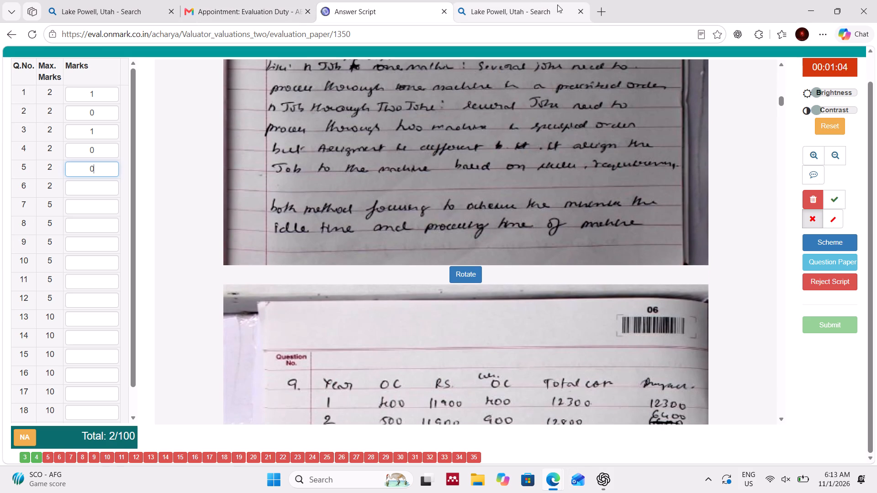
pyautogui.click(523, 12)
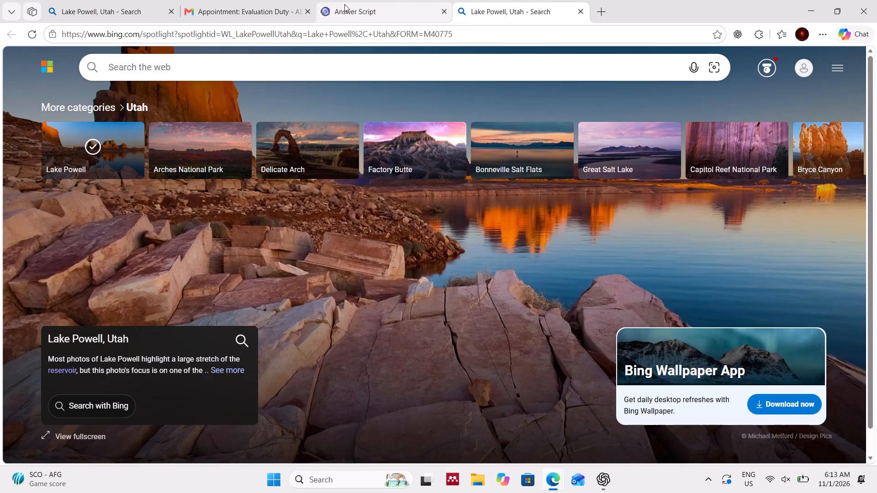
pyautogui.click(344, 4)
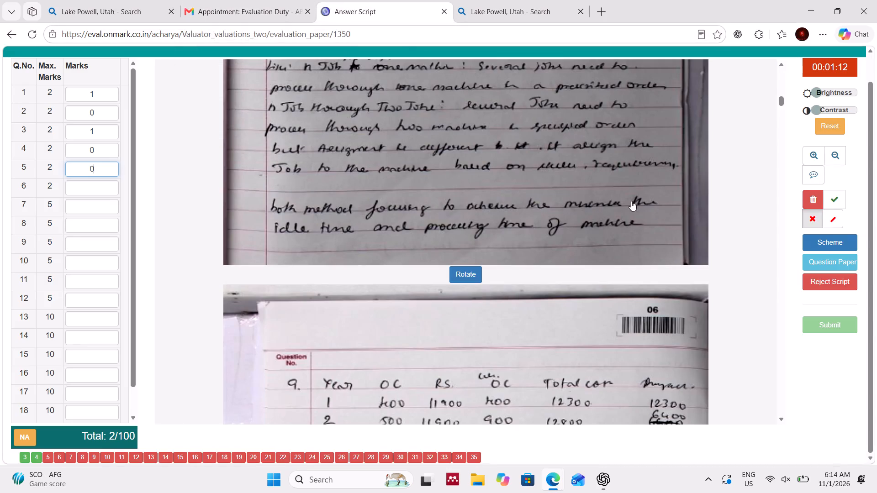
# Compare the question 8 sequencing answer with the scheme, tick it in green and award it 3 marks.
pyautogui.click(828, 236)
pyautogui.scroll(-3, 251, 183)
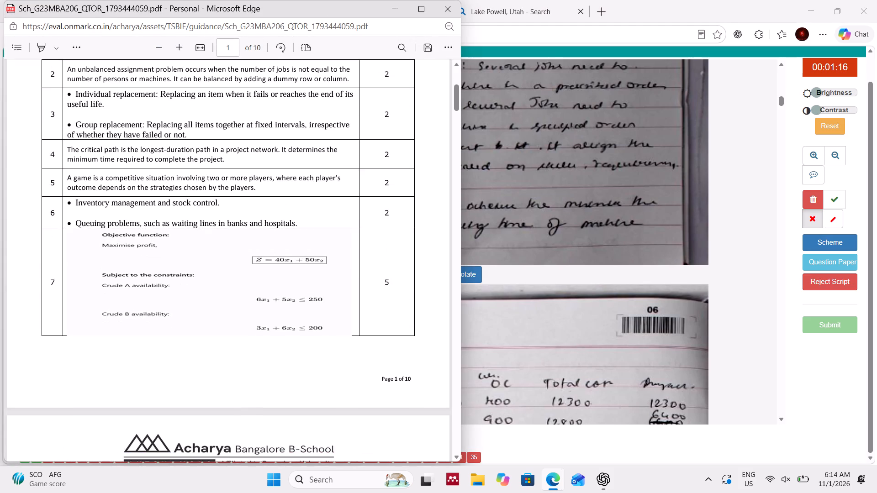
pyautogui.scroll(-7, 253, 174)
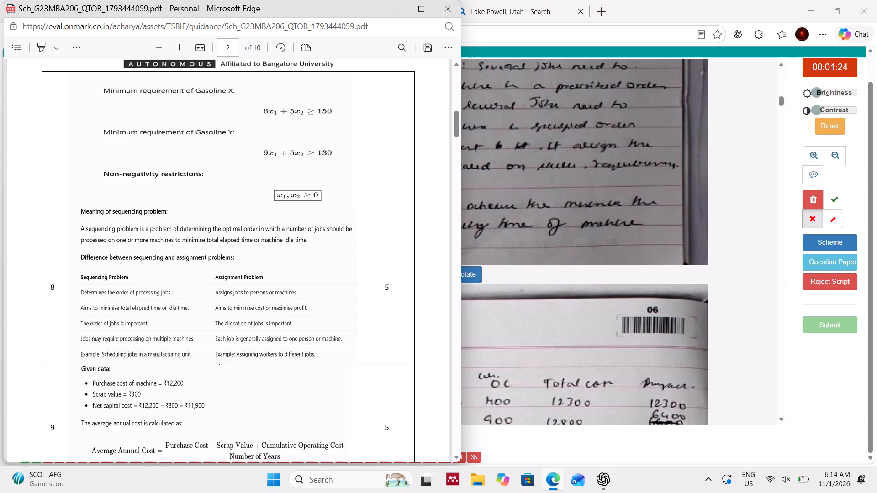
pyautogui.click(574, 143)
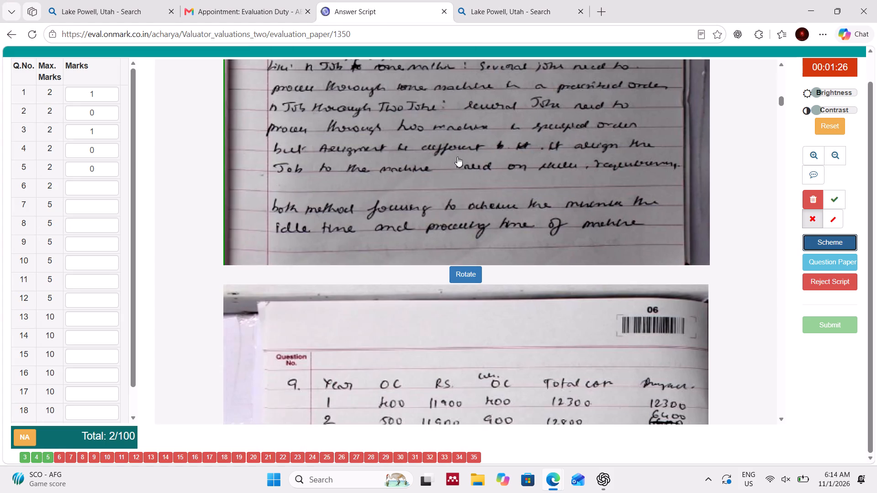
pyautogui.scroll(6, 457, 157)
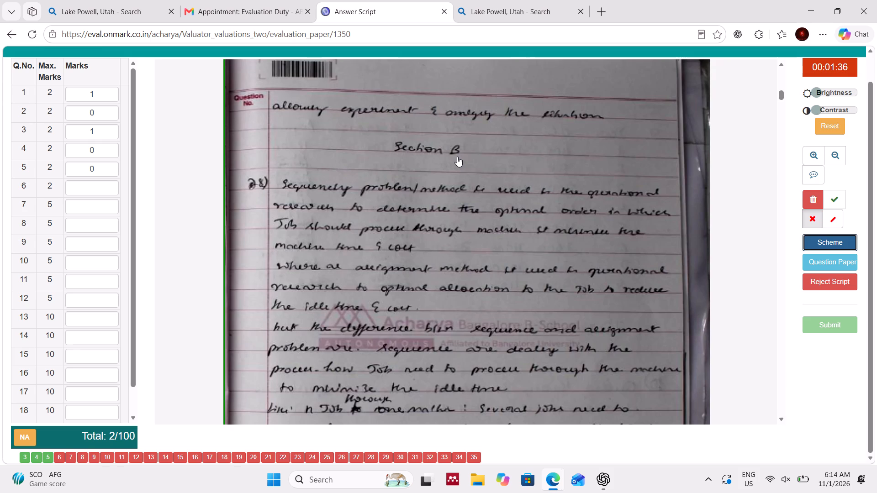
pyautogui.scroll(-1, 457, 157)
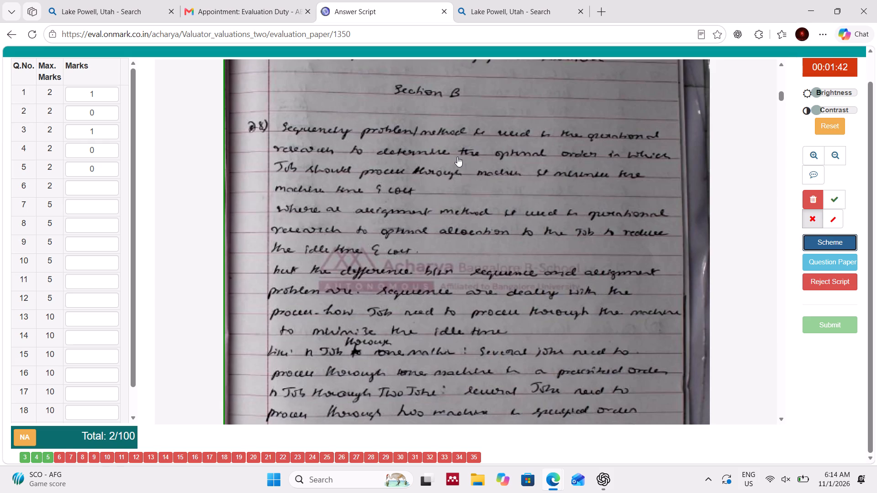
pyautogui.click(836, 200)
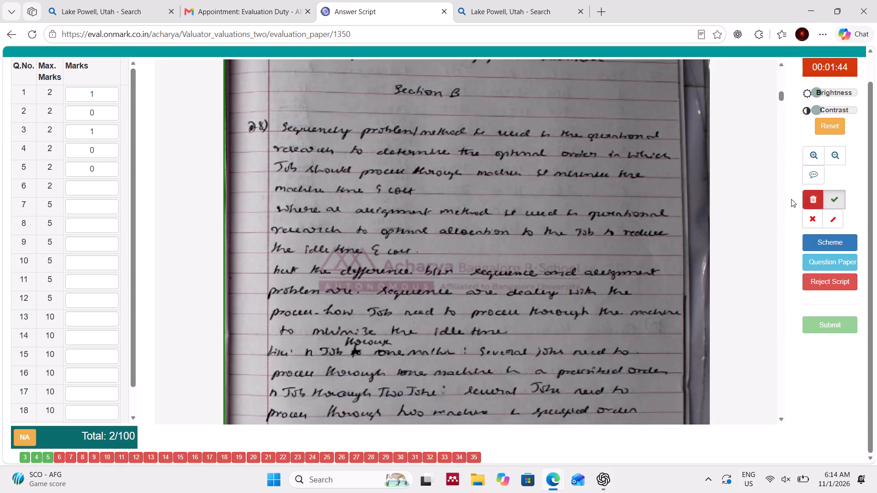
pyautogui.click(400, 203)
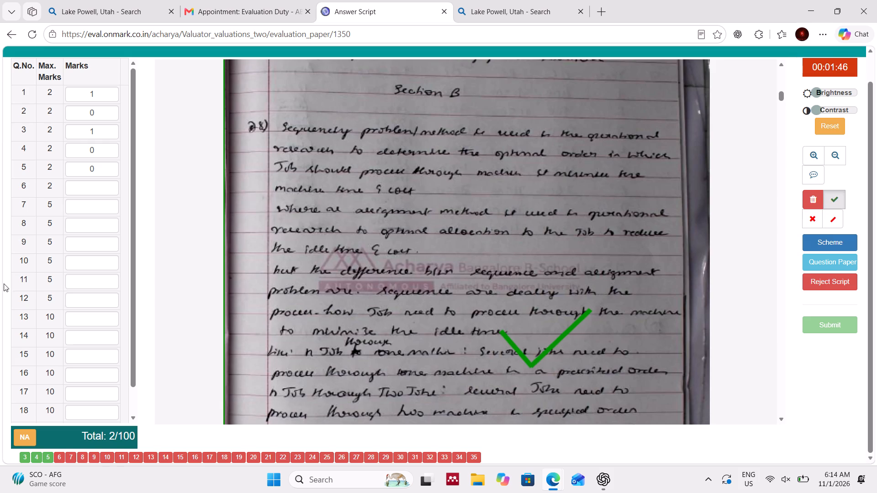
pyautogui.click(90, 226)
pyautogui.press('3')
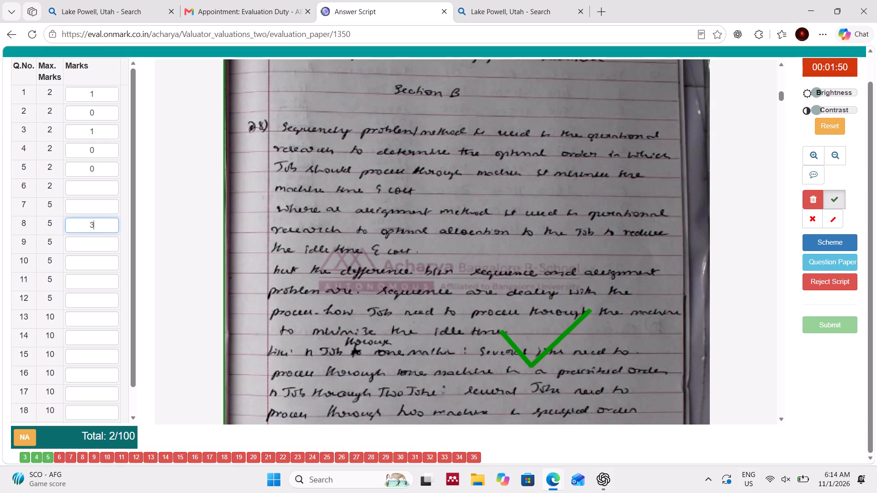
# Check the question 9 replacement cost table on page 06 against the scheme, tick it in green and award 5 marks.
pyautogui.scroll(-6, 406, 235)
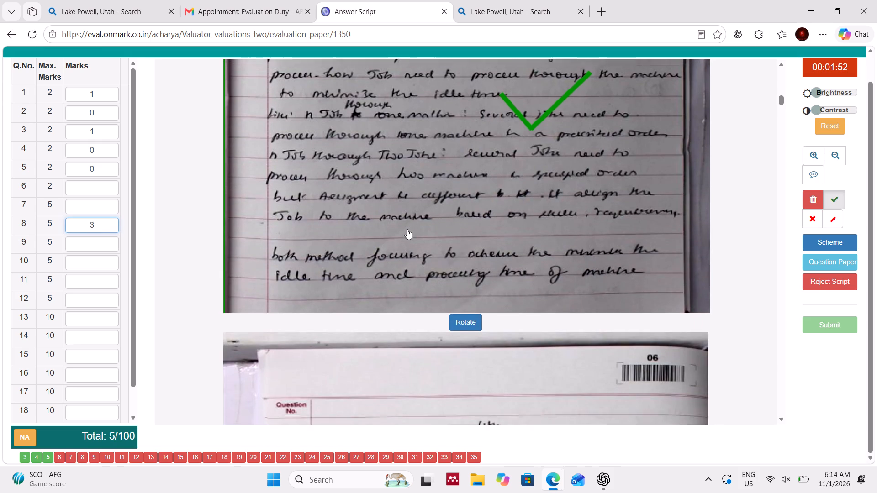
pyautogui.scroll(-3, 407, 229)
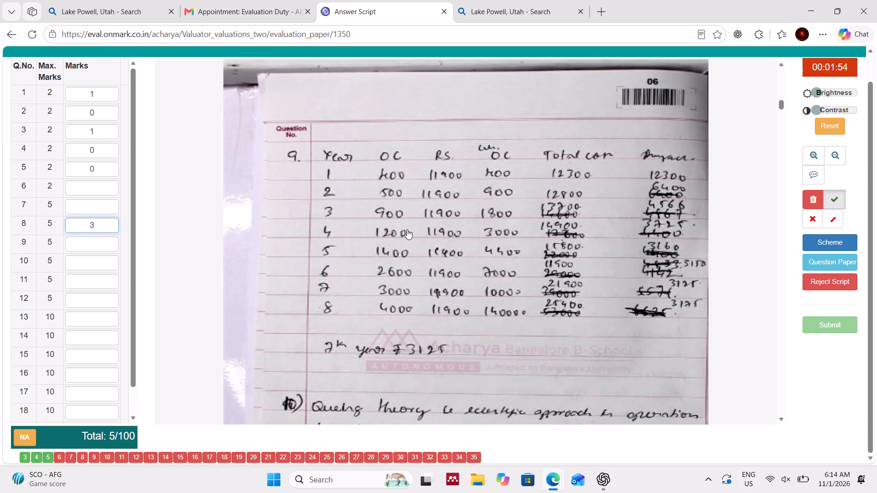
pyautogui.scroll(-1, 407, 229)
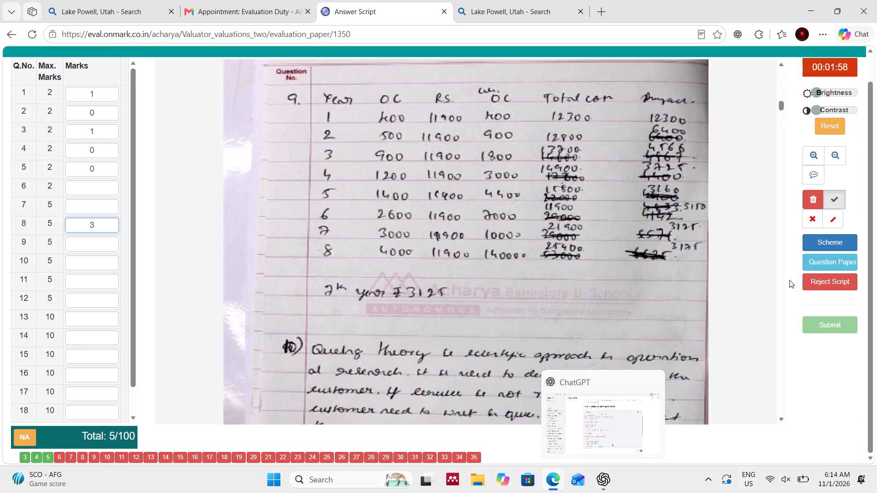
pyautogui.click(824, 246)
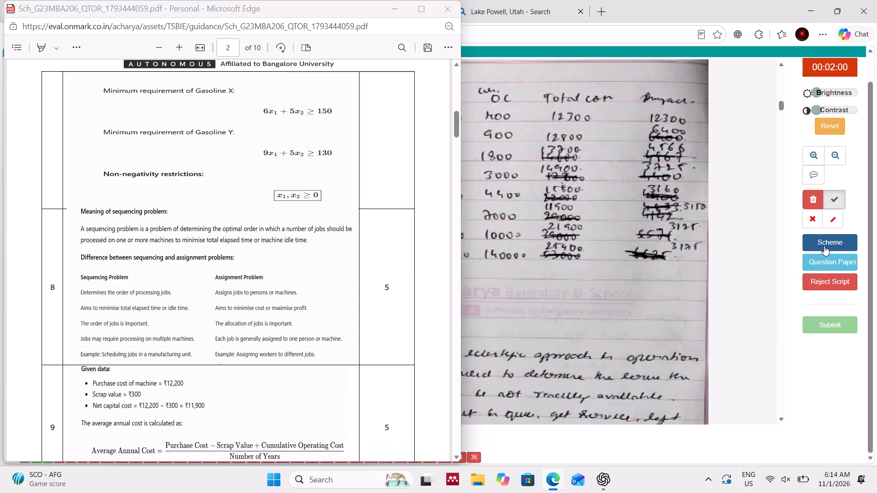
pyautogui.scroll(-3, 410, 226)
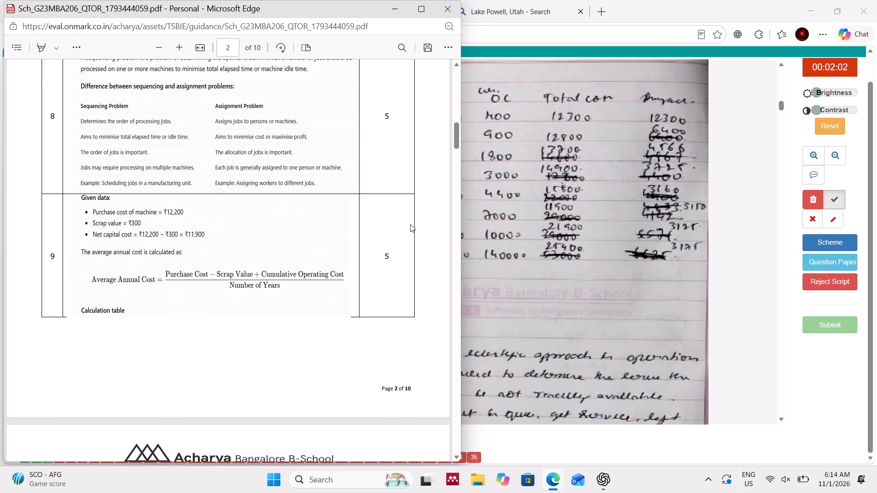
pyautogui.scroll(-5, 413, 216)
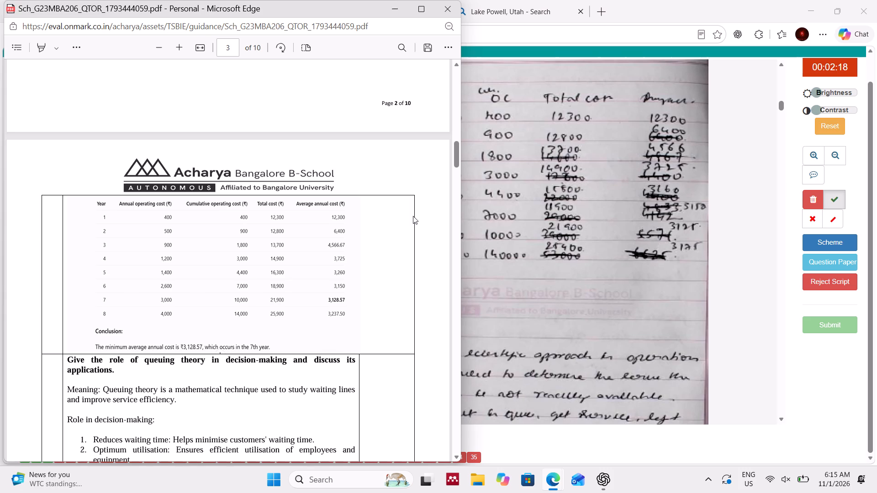
pyautogui.click(544, 249)
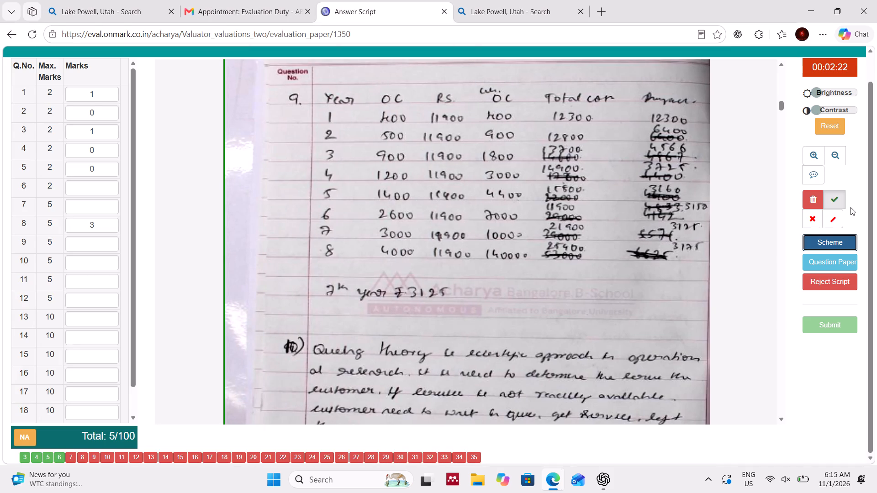
pyautogui.click(836, 197)
pyautogui.click(521, 179)
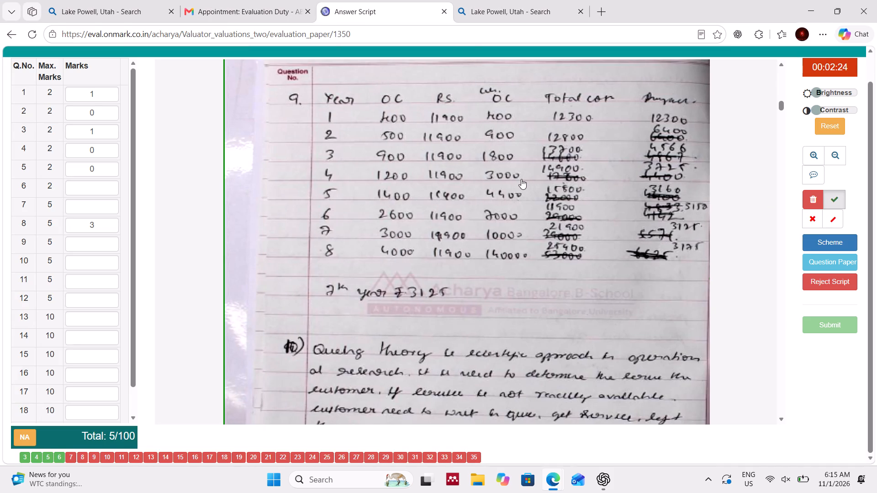
pyautogui.click(351, 168)
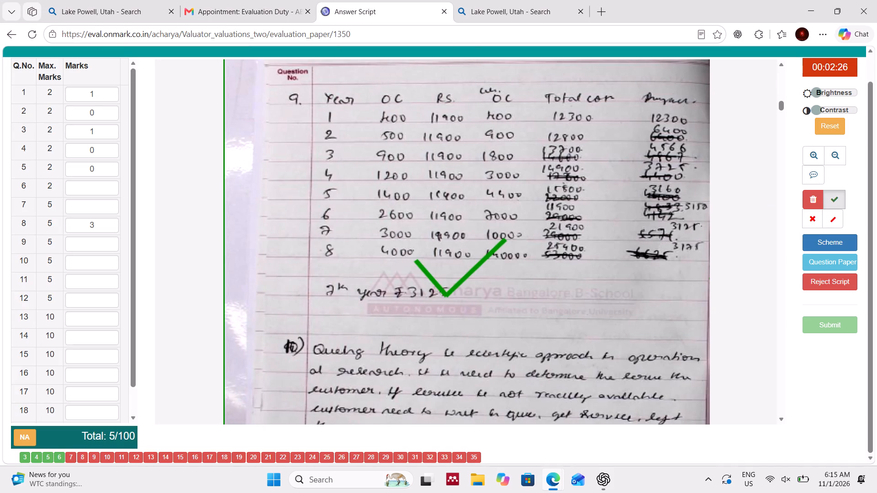
pyautogui.click(97, 248)
pyautogui.press('5')
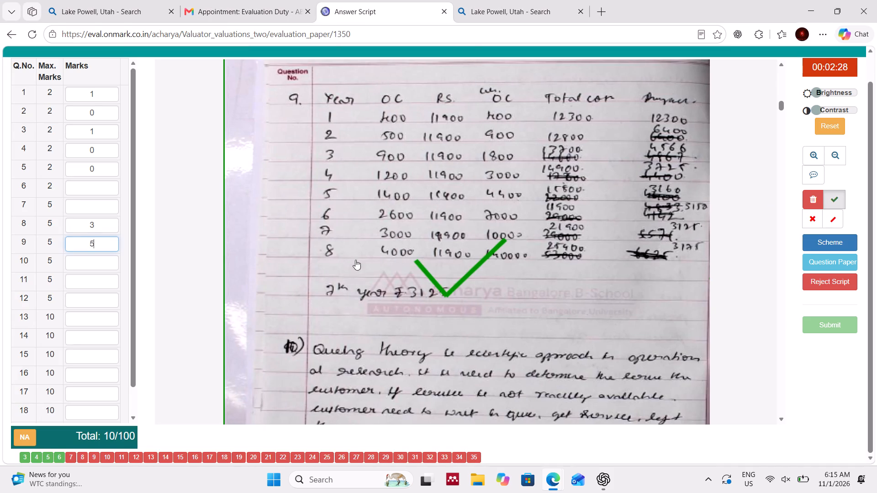
# Read the question 10 queuing theory answer from page 06 onward, ticking it in green through page 07.
pyautogui.scroll(-3, 372, 258)
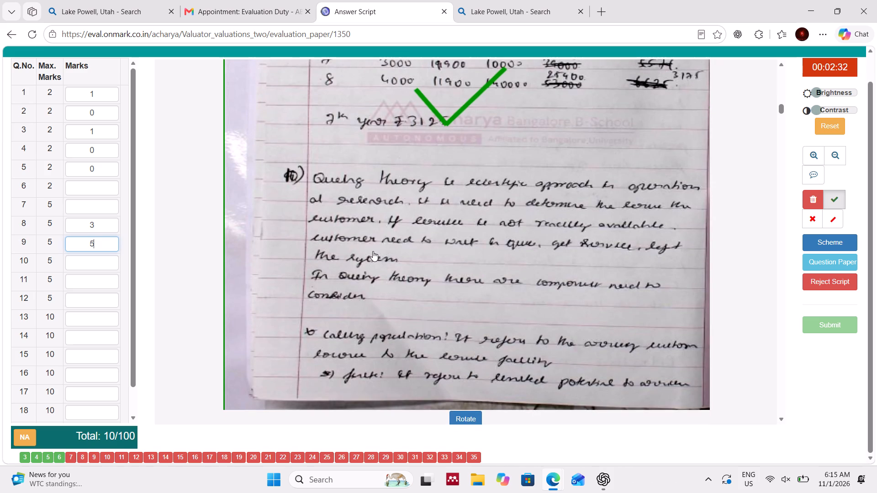
pyautogui.scroll(-2, 373, 251)
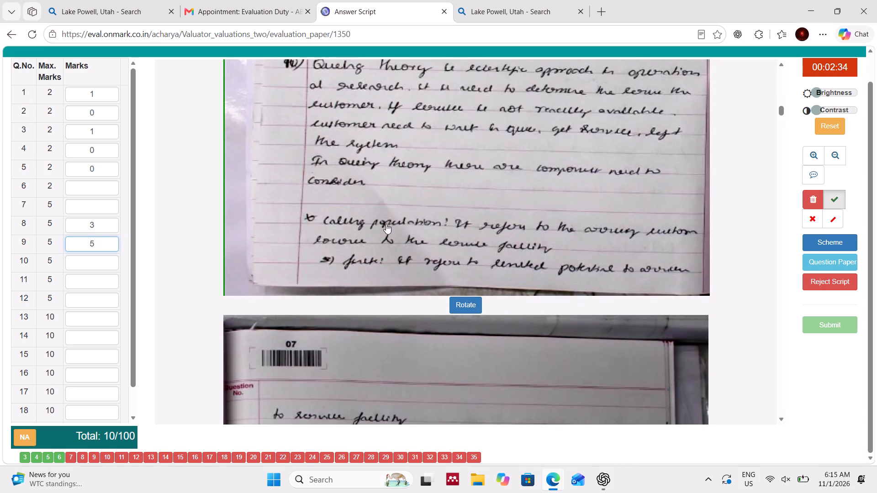
pyautogui.click(389, 200)
pyautogui.scroll(-5, 389, 200)
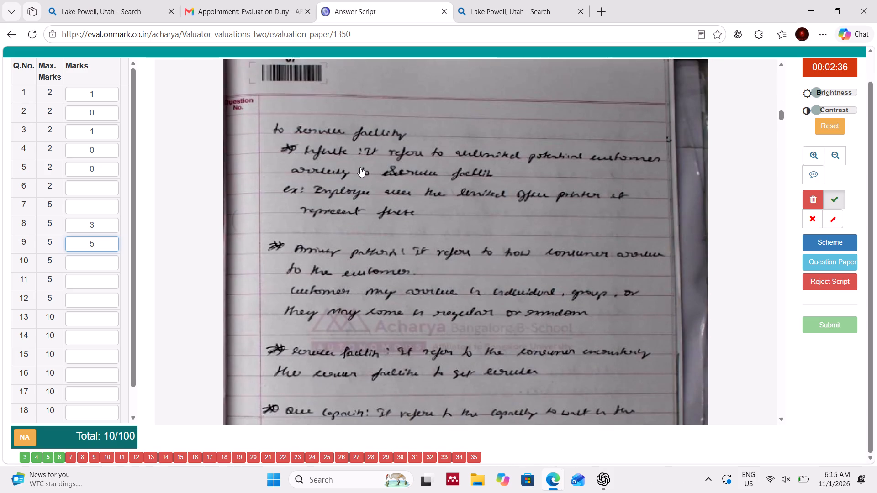
pyautogui.click(354, 163)
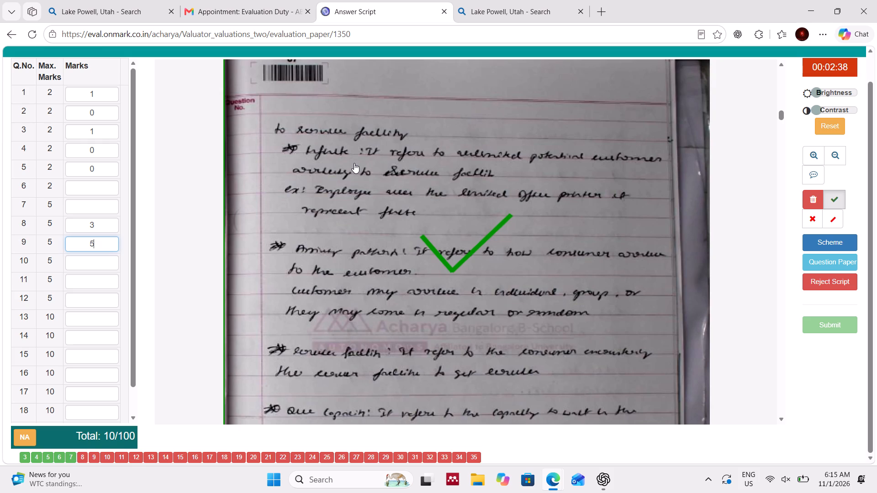
pyautogui.scroll(-2, 354, 163)
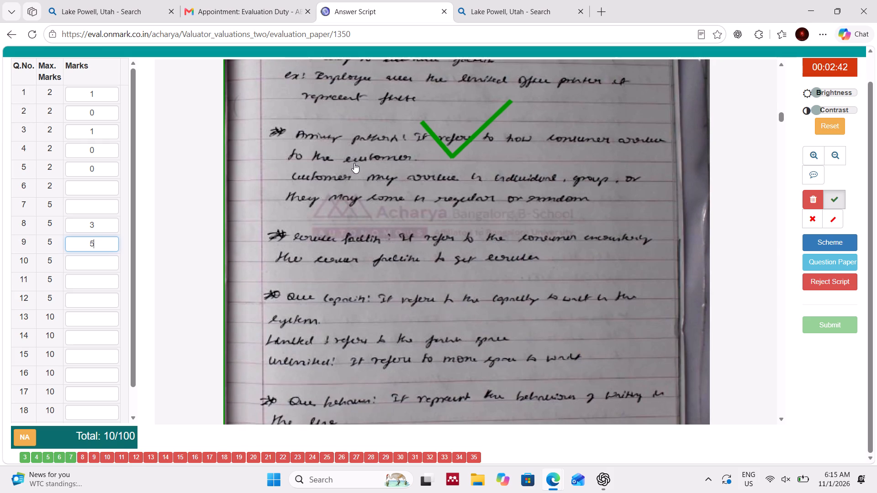
pyautogui.scroll(-1, 354, 163)
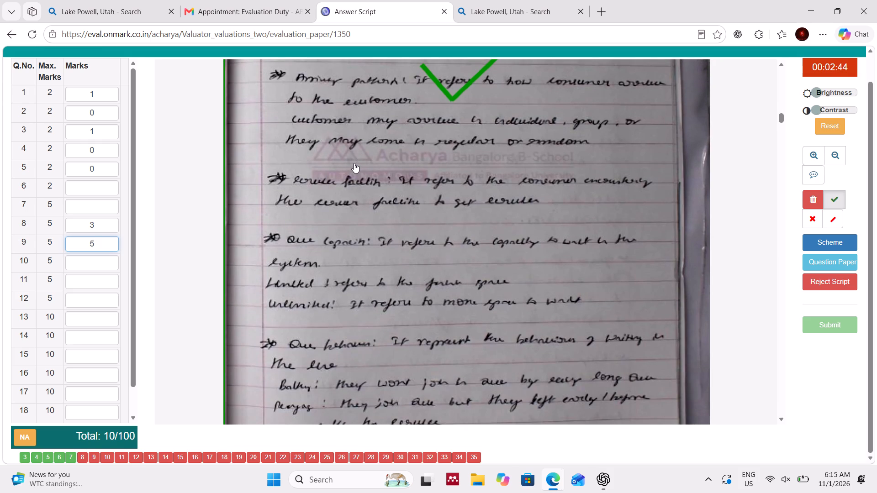
pyautogui.scroll(-6, 354, 163)
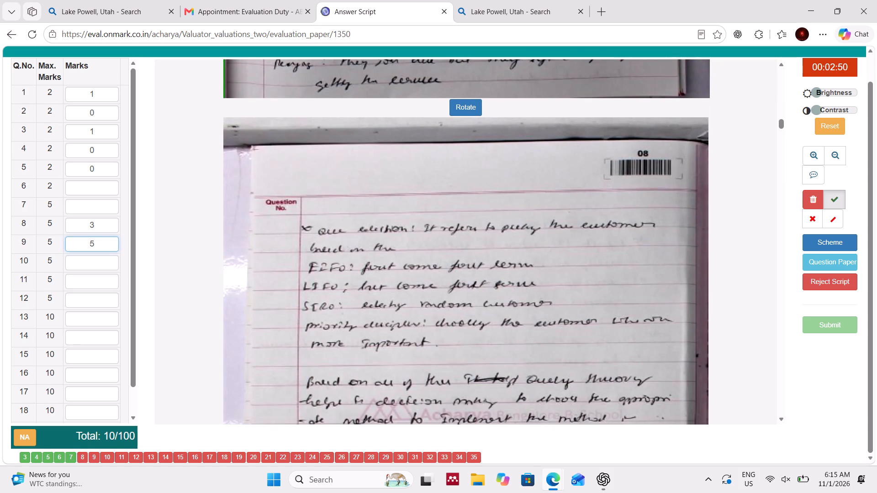
# Compare the queuing theory answer with the scheme's question 10 entry and award it 3 marks.
pyautogui.click(829, 241)
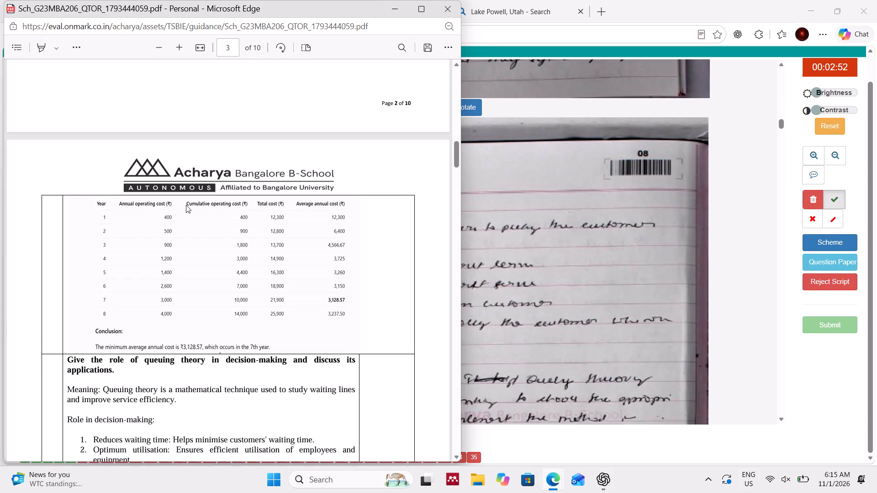
pyautogui.scroll(-5, 182, 205)
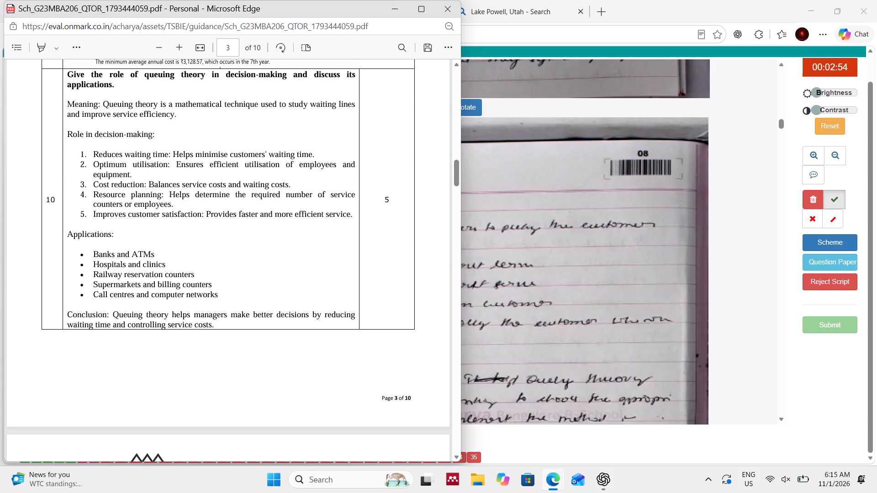
pyautogui.scroll(1, 180, 205)
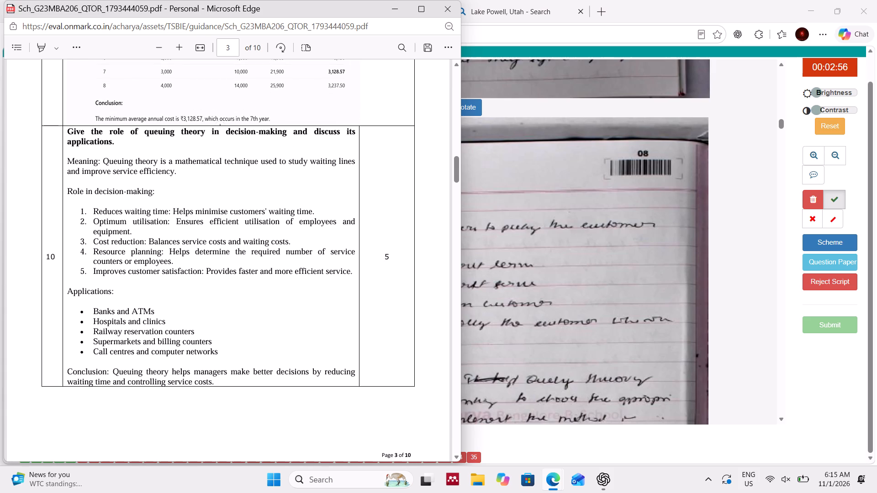
pyautogui.scroll(-6, 180, 205)
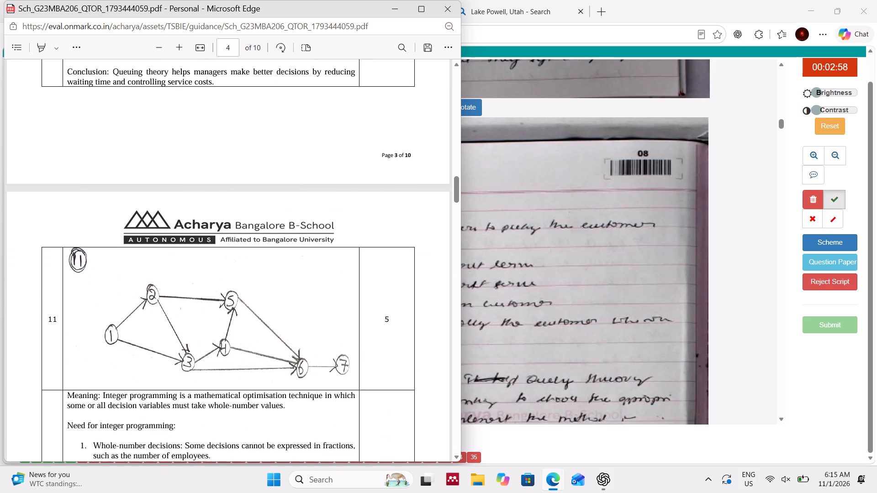
pyautogui.click(546, 198)
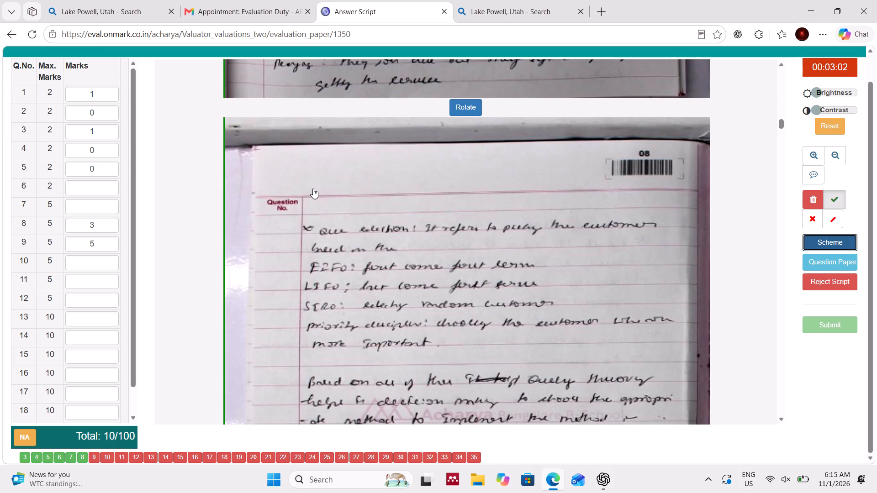
pyautogui.click(106, 264)
pyautogui.press('3')
# Place green ticks on page 08's queuing theory answer and on page 09 at the question 11 network diagram.
pyautogui.scroll(-4, 318, 256)
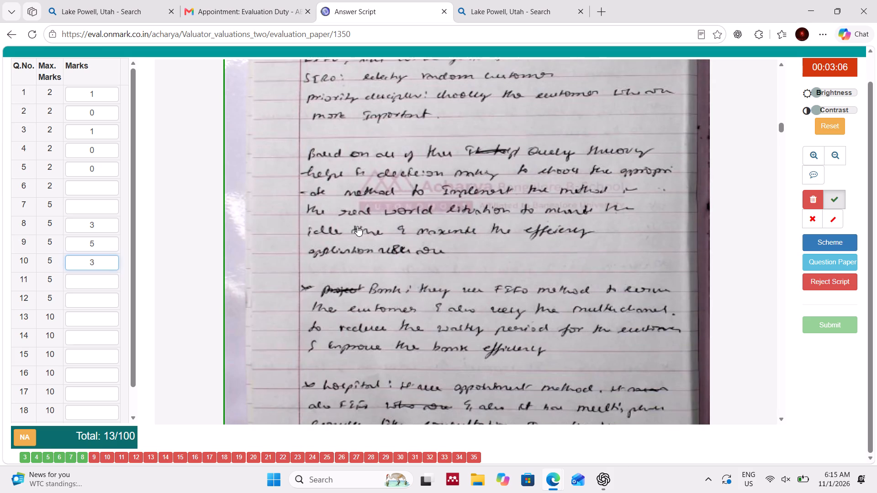
pyautogui.click(356, 109)
pyautogui.scroll(-6, 356, 109)
pyautogui.scroll(5, 354, 109)
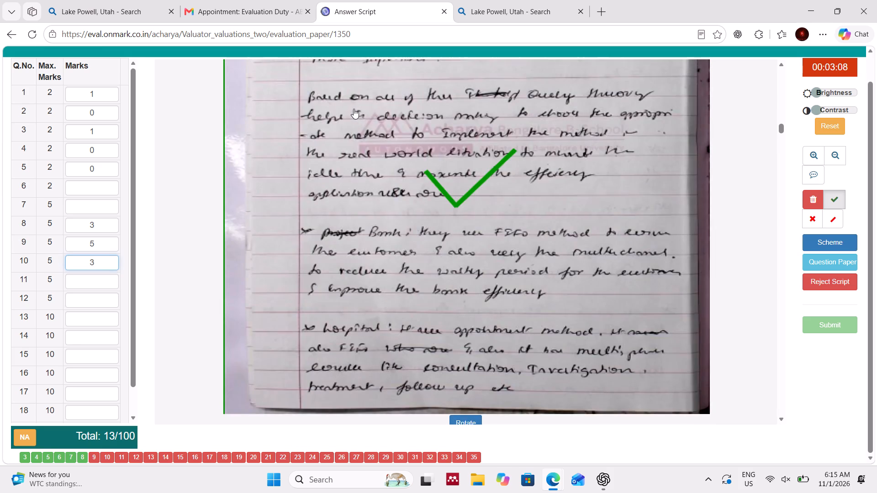
pyautogui.scroll(-9, 389, 218)
pyautogui.click(357, 142)
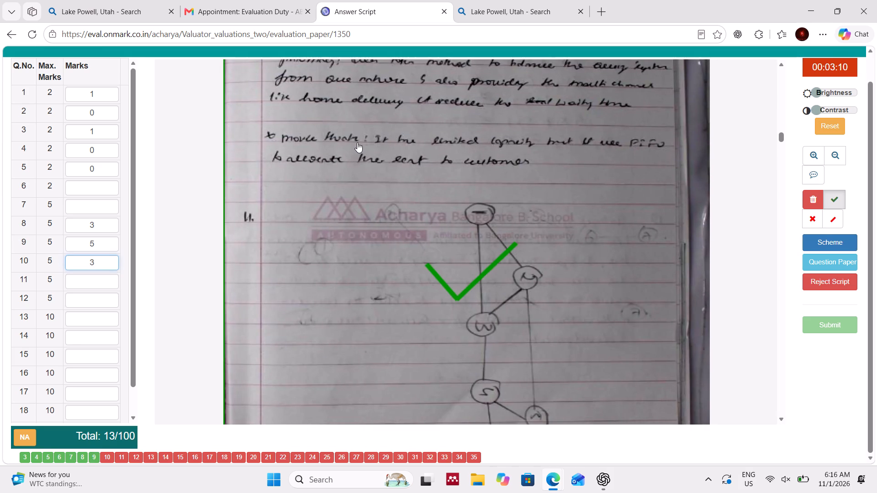
pyautogui.scroll(-2, 356, 142)
pyautogui.scroll(2, 355, 142)
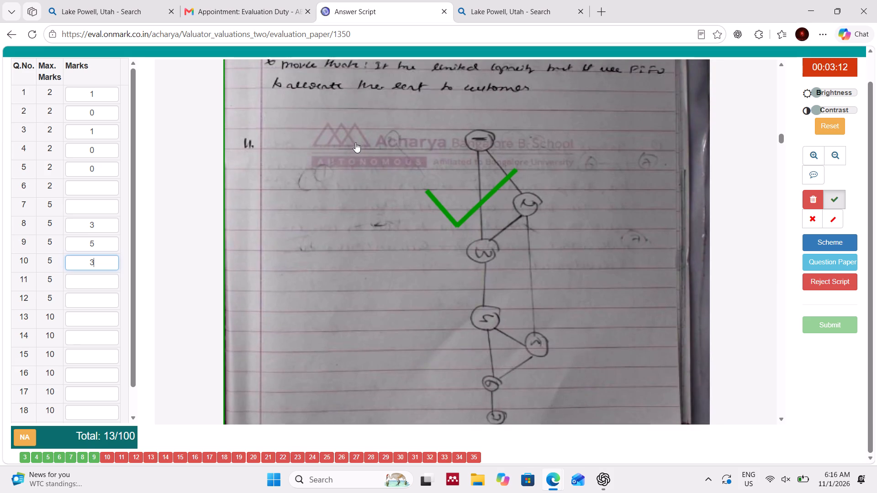
# Review the question 11 network diagram on page 09 and award it 5 marks.
pyautogui.scroll(-1, 355, 142)
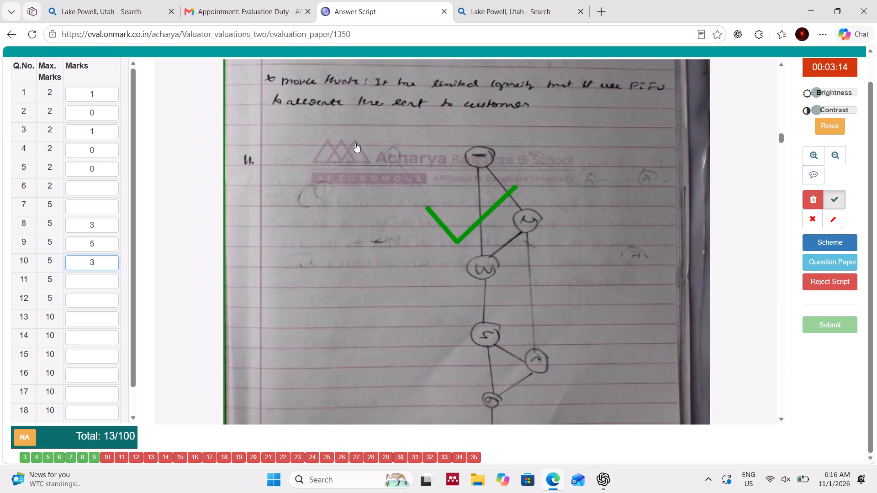
pyautogui.scroll(-2, 355, 142)
pyautogui.scroll(2, 355, 142)
pyautogui.click(105, 281)
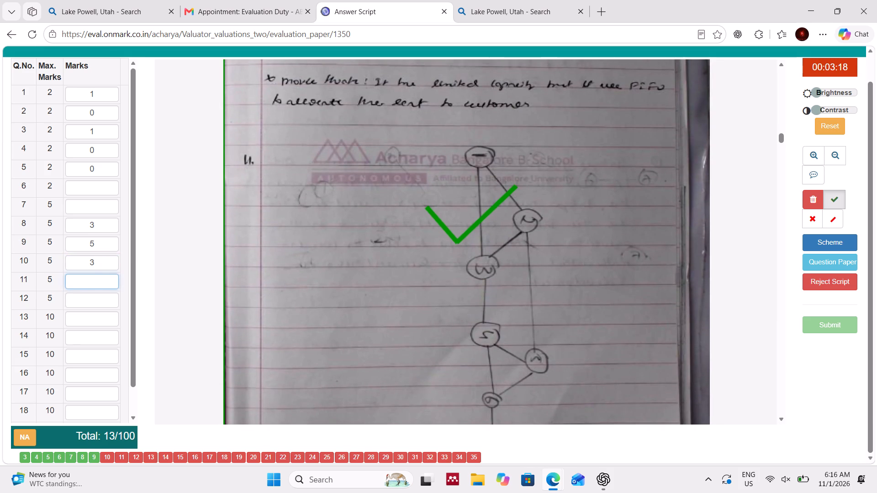
pyautogui.press('5')
# Look over page 10, check the final pages 32 to 35 for any answers, and return to page 10.
pyautogui.scroll(-6, 345, 230)
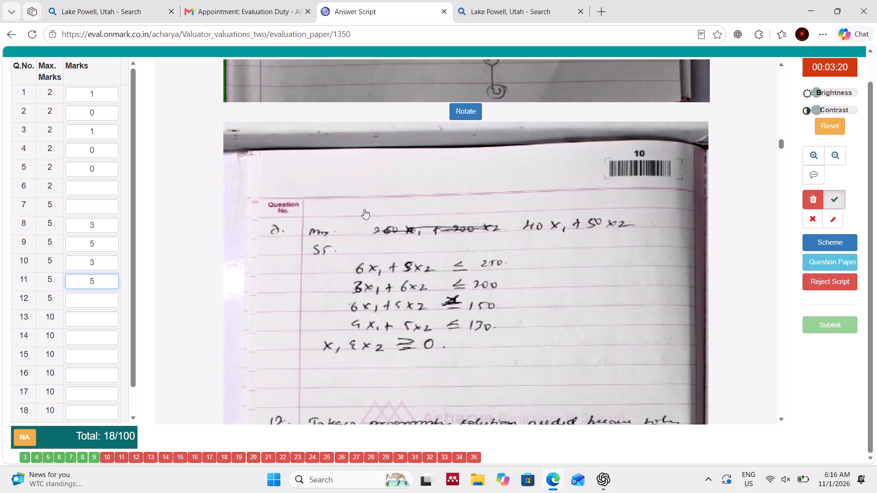
pyautogui.scroll(-1, 364, 209)
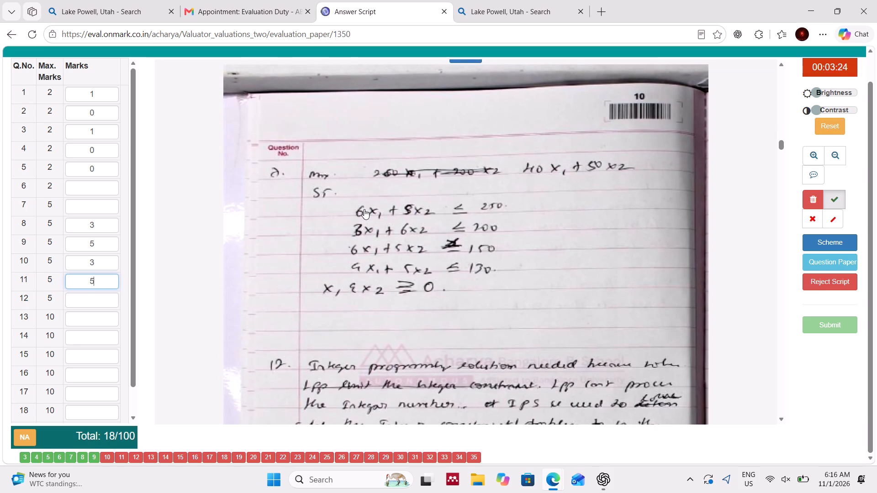
pyautogui.click(460, 457)
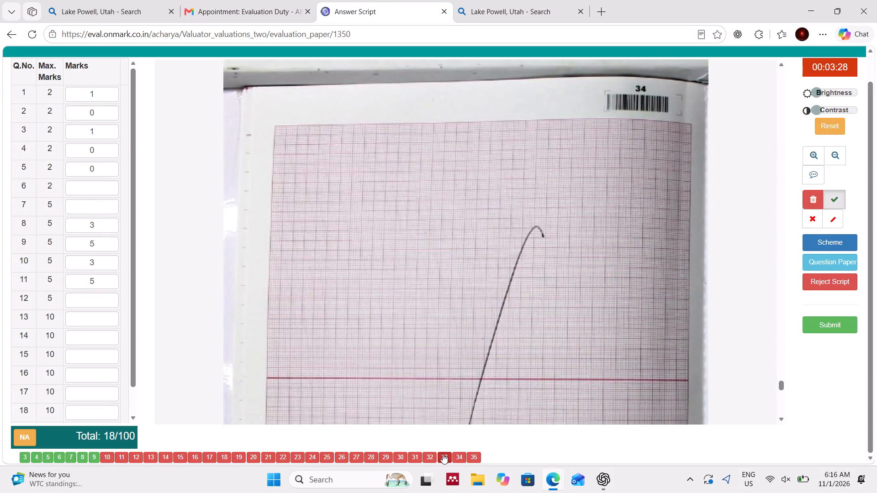
pyautogui.click(443, 454)
pyautogui.click(474, 456)
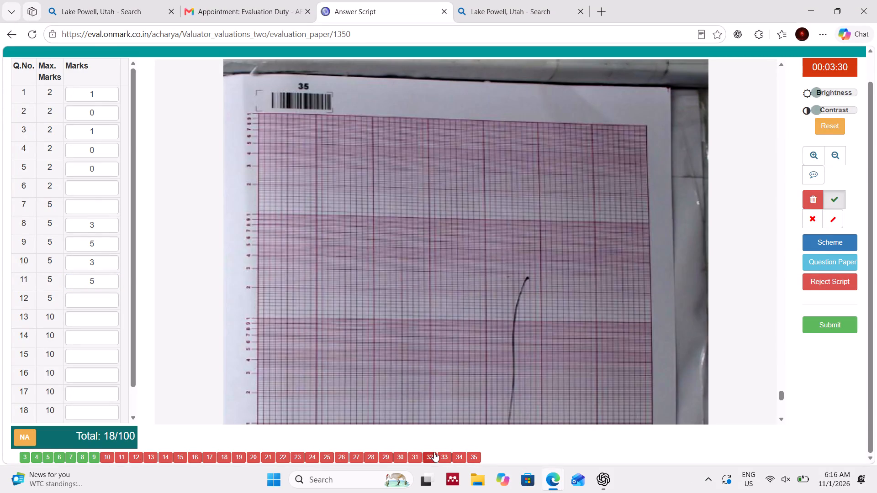
pyautogui.click(433, 452)
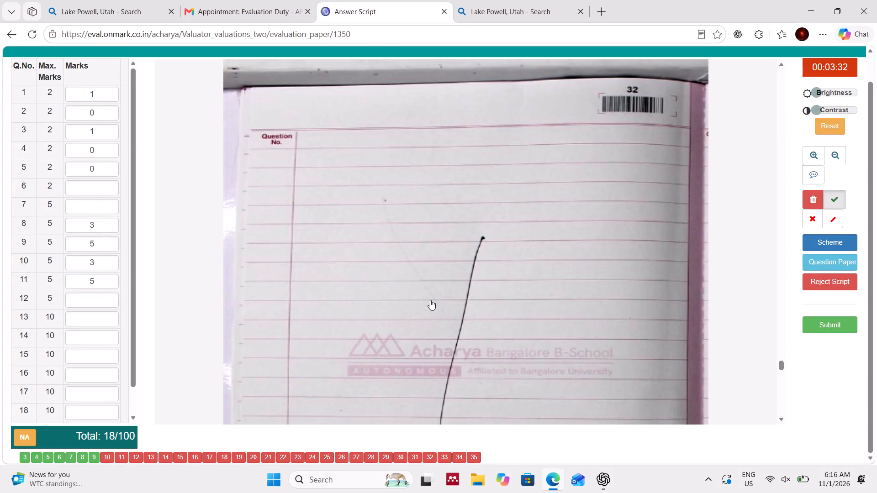
pyautogui.scroll(1, 430, 299)
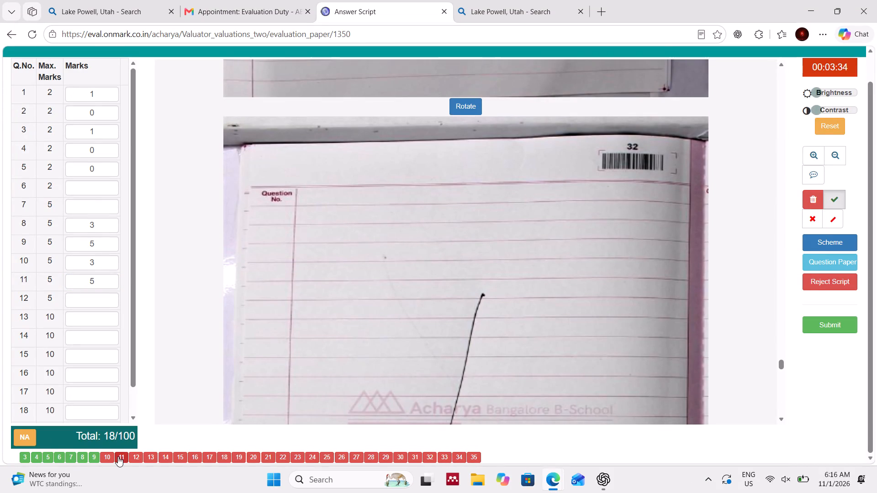
pyautogui.click(106, 458)
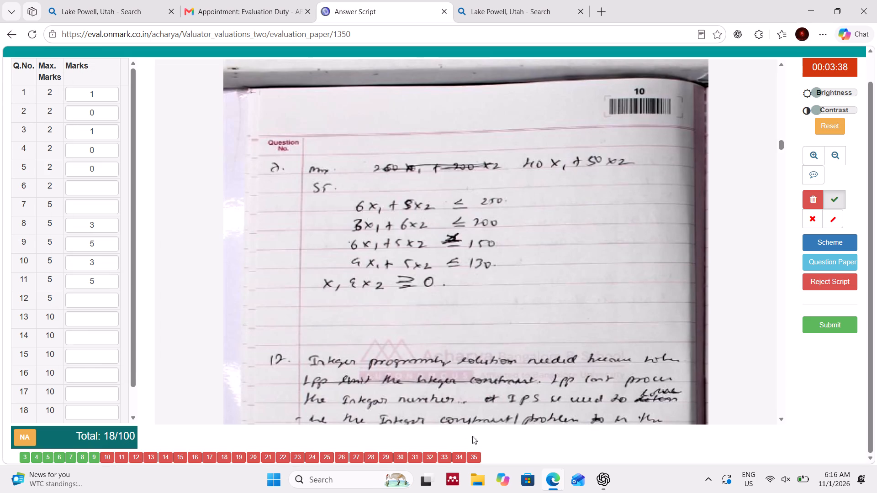
# Consult the scheme's question 12 entry against page 10 and place a red cross on that page's linear programming formulation.
pyautogui.click(826, 240)
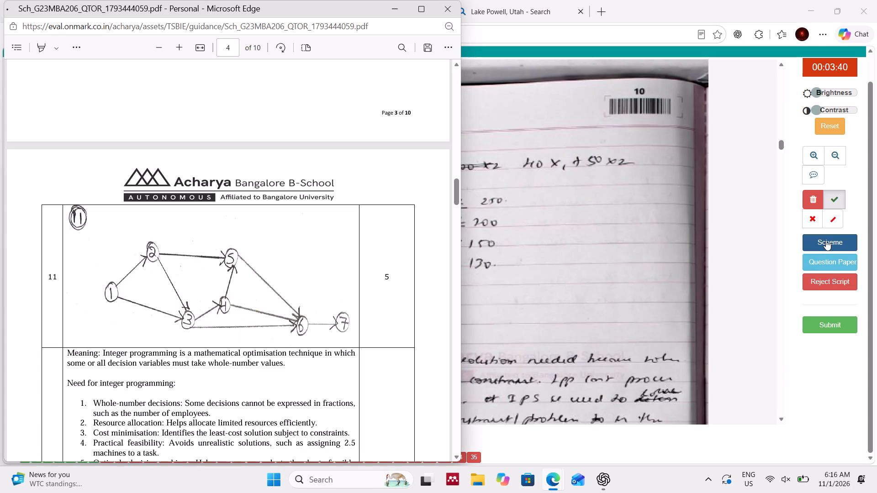
pyautogui.scroll(-2, 167, 236)
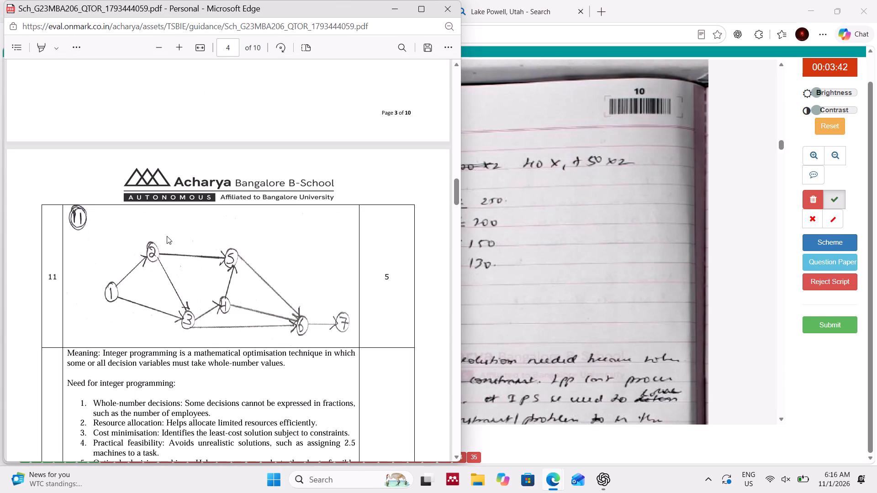
pyautogui.scroll(-4, 167, 236)
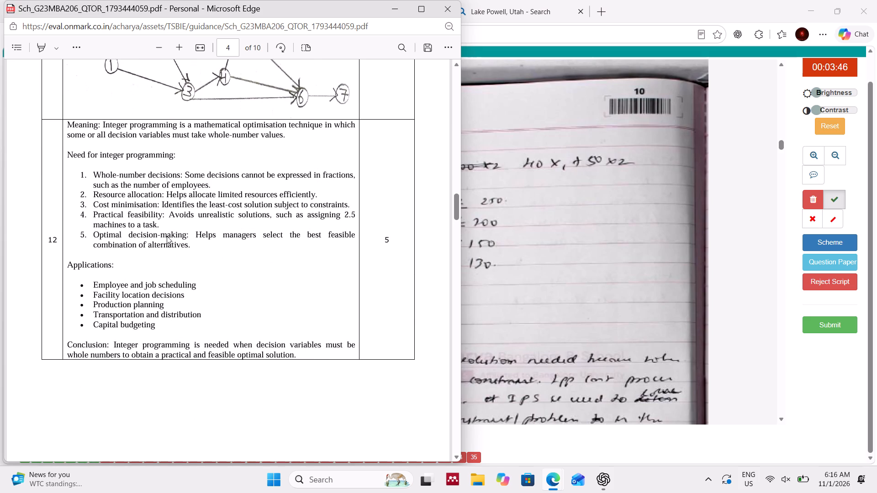
pyautogui.scroll(-1, 167, 236)
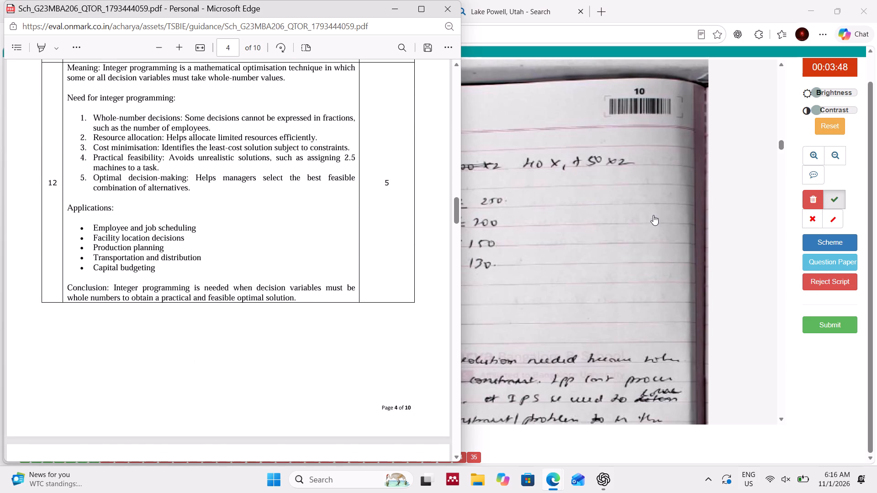
pyautogui.click(656, 185)
pyautogui.scroll(-2, 592, 195)
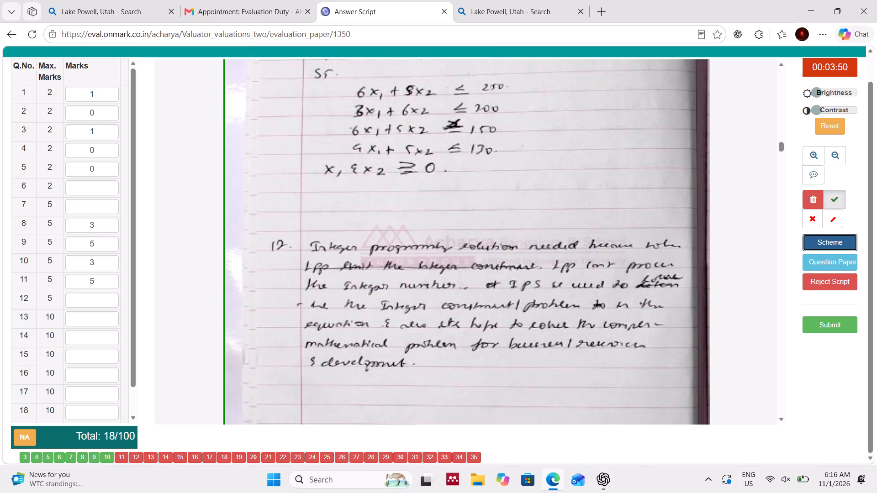
pyautogui.scroll(3, 462, 194)
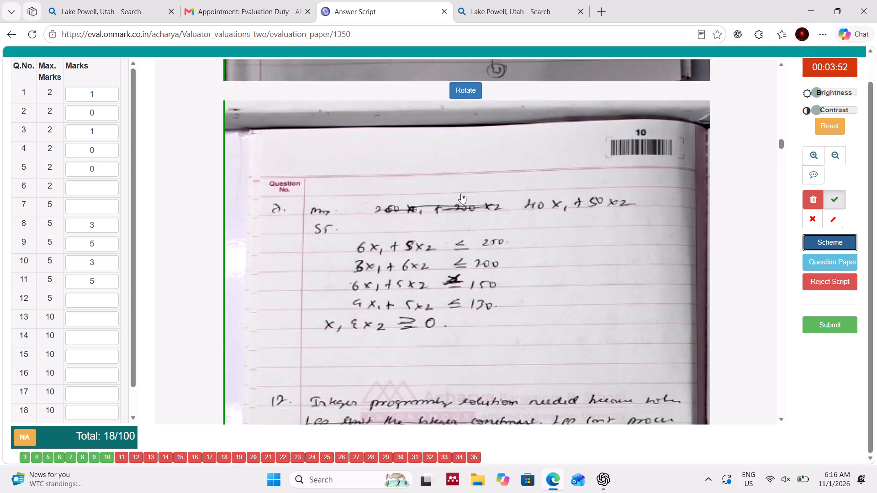
pyautogui.scroll(1, 461, 194)
pyautogui.scroll(-1, 458, 195)
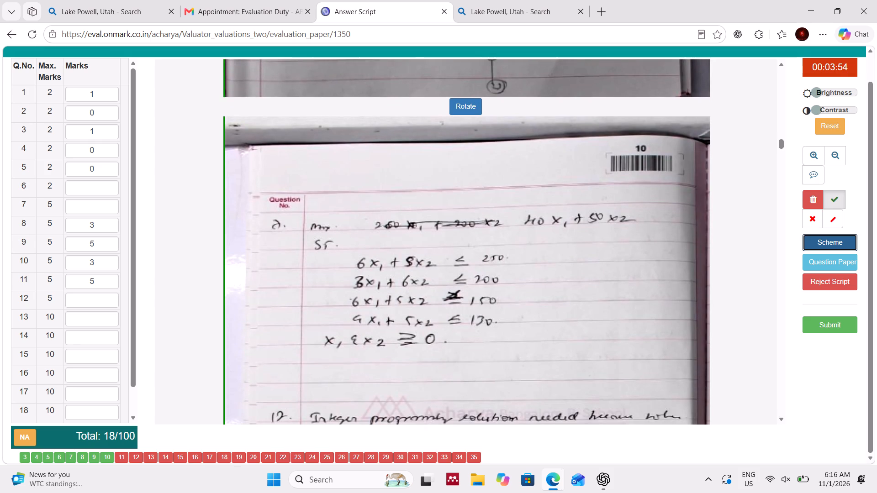
pyautogui.click(802, 215)
pyautogui.click(281, 209)
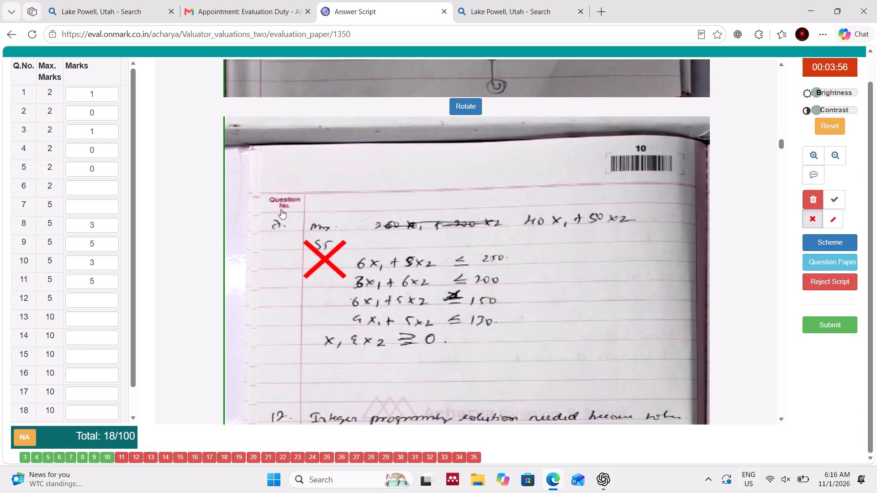
# Review the integer programming answer on page 10 and award question 12 0 marks.
pyautogui.scroll(-8, 282, 215)
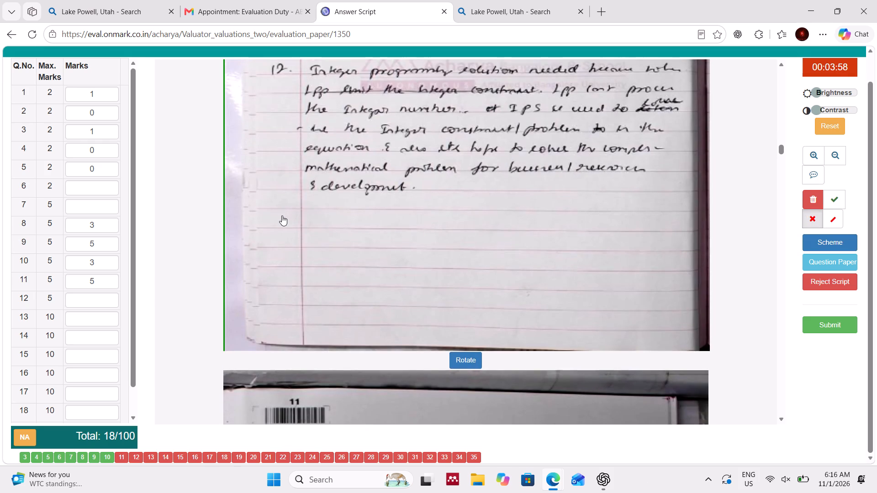
pyautogui.scroll(-3, 282, 215)
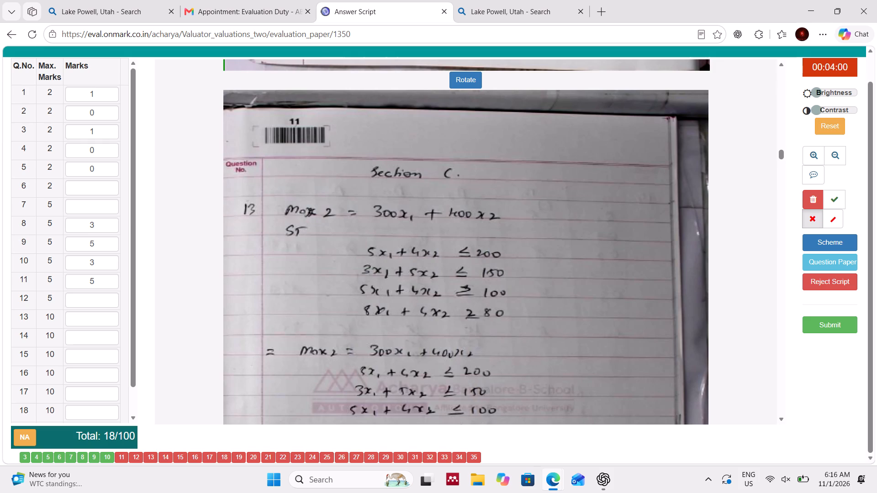
pyautogui.click(88, 305)
pyautogui.press('0')
# Read the Section C answers to questions 13 and 14 on pages 11 and 12.
pyautogui.scroll(-2, 241, 302)
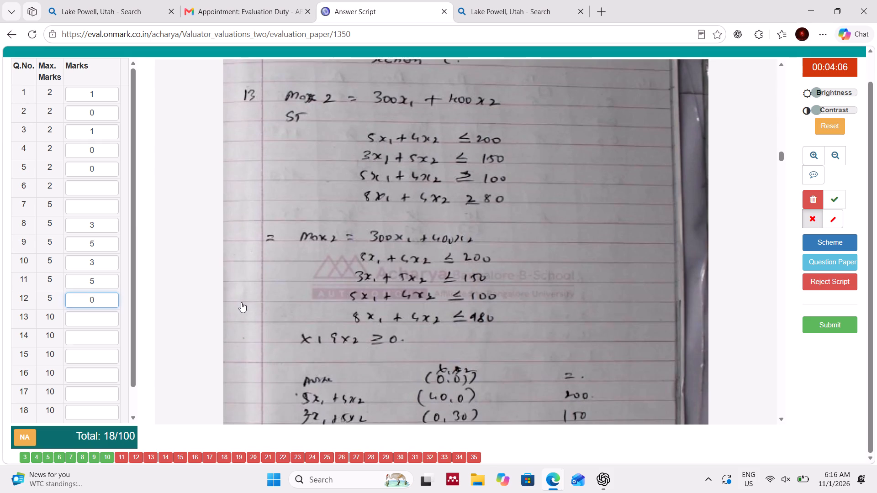
pyautogui.scroll(-7, 241, 302)
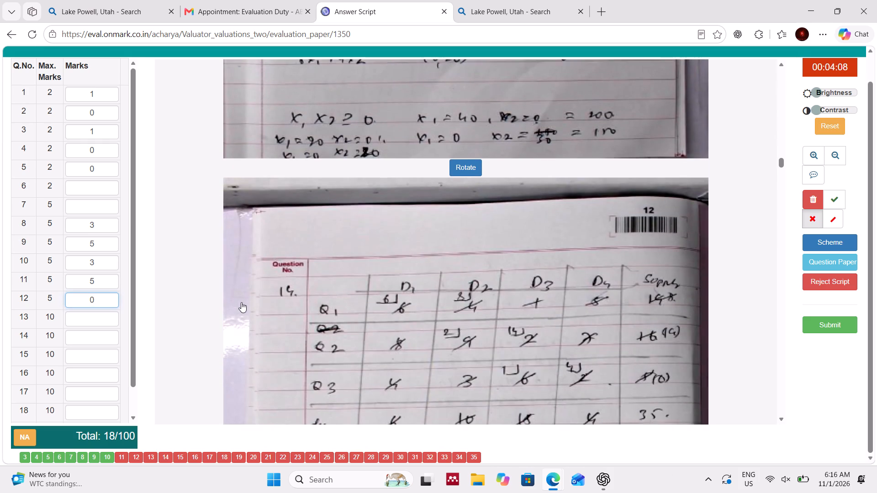
pyautogui.scroll(-4, 241, 302)
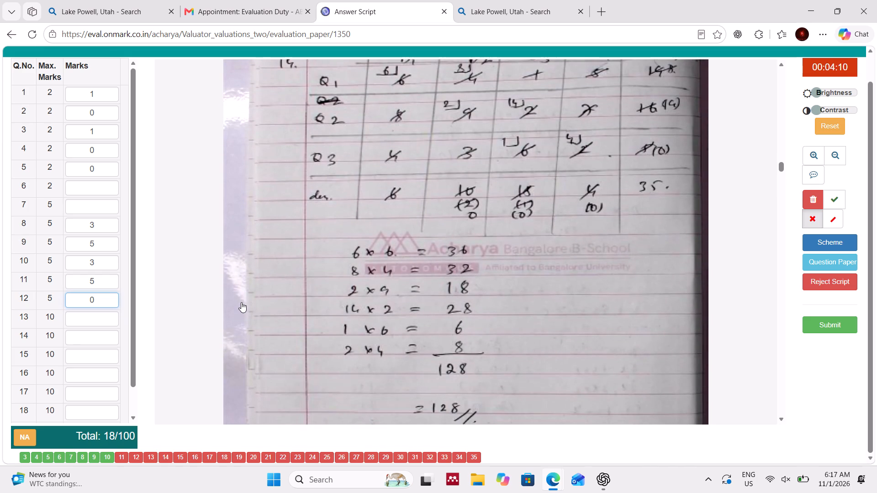
# Study the scheme's model solutions for questions 13 to 15, covering the graphical LPP, NWCR transportation and job sequencing problems.
pyautogui.click(825, 244)
pyautogui.scroll(-4, 201, 244)
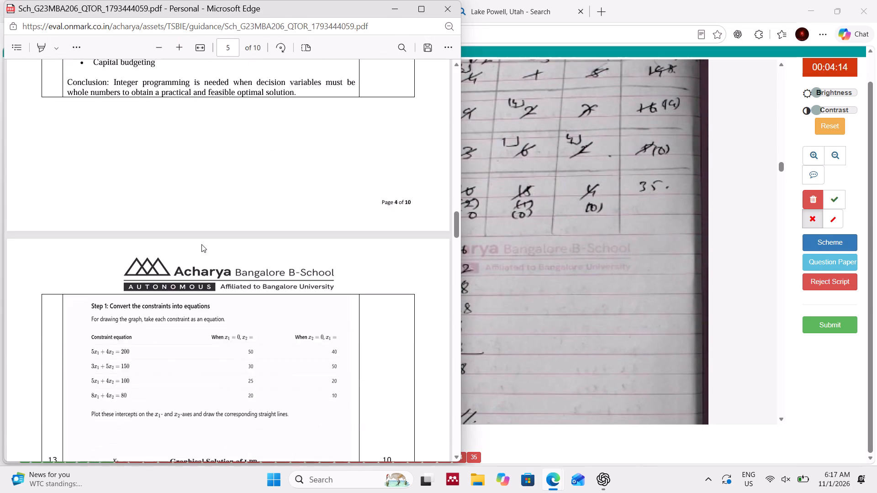
pyautogui.scroll(-4, 201, 244)
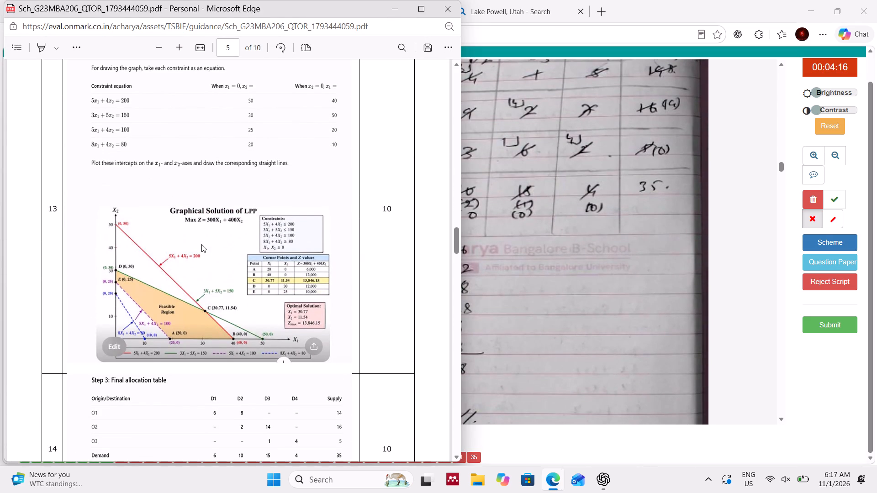
pyautogui.scroll(2, 201, 244)
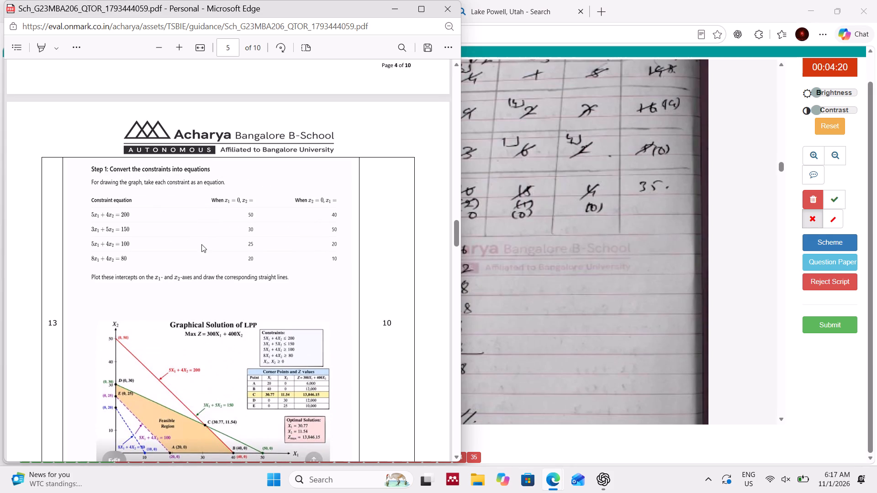
pyautogui.scroll(6, 201, 244)
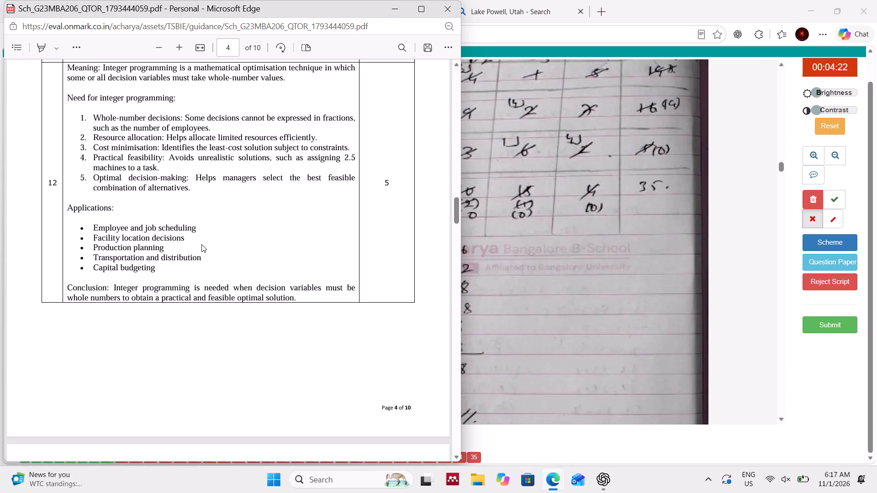
pyautogui.scroll(-9, 201, 244)
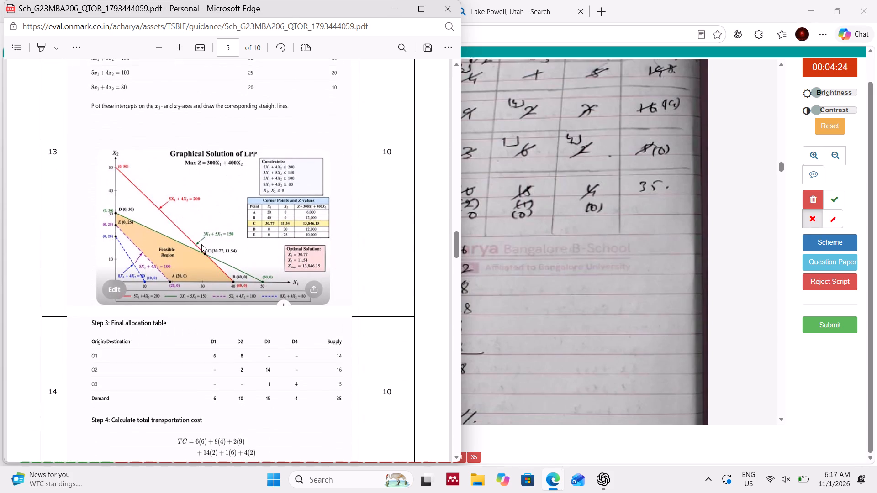
pyautogui.scroll(-3, 201, 244)
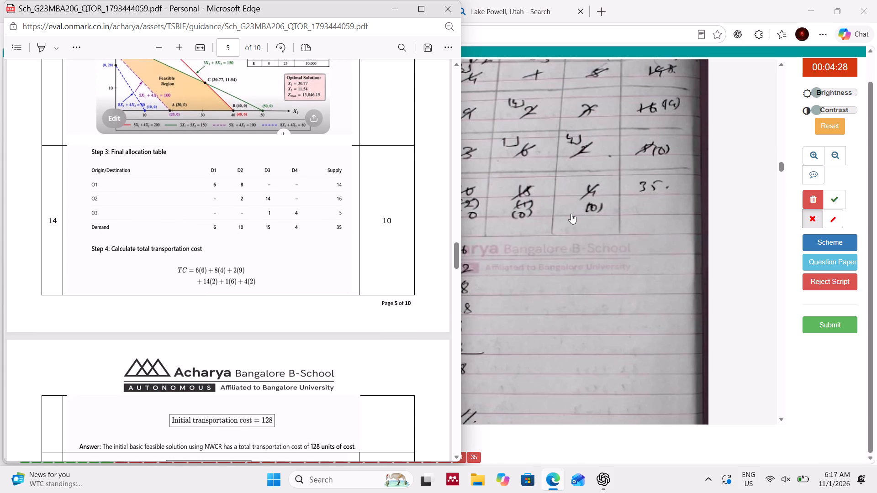
pyautogui.scroll(-2, 307, 218)
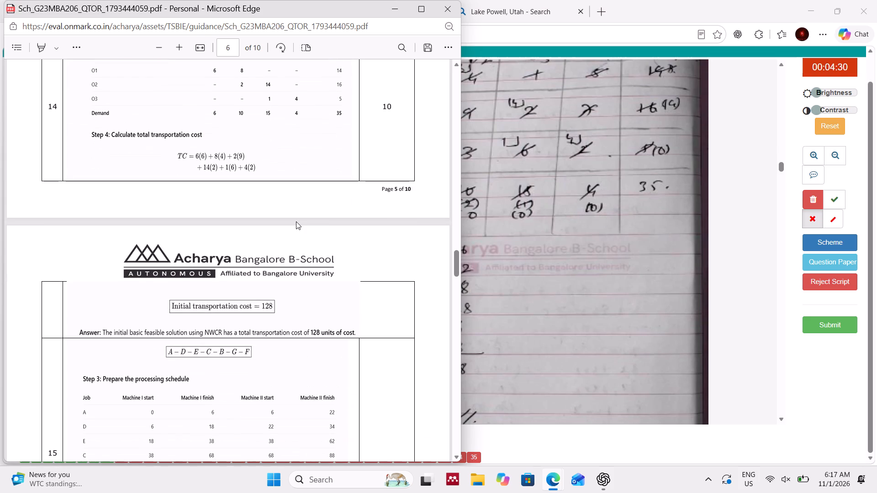
pyautogui.scroll(-2, 296, 221)
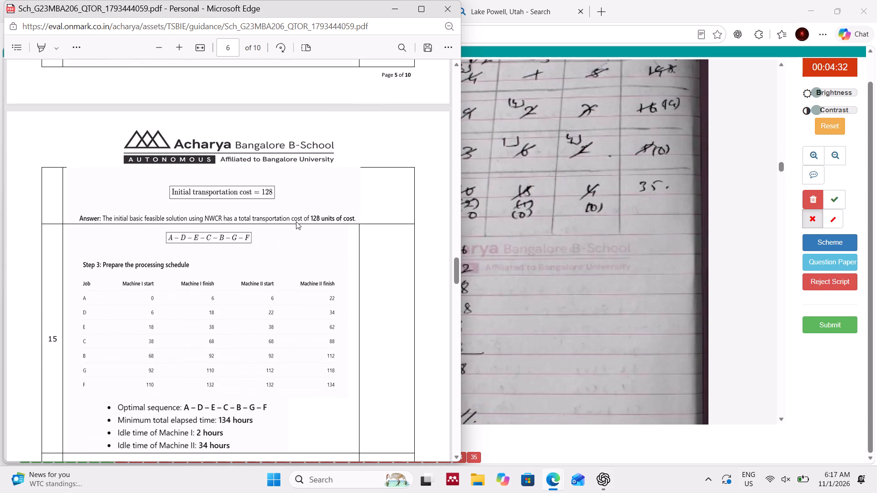
pyautogui.scroll(-1, 296, 221)
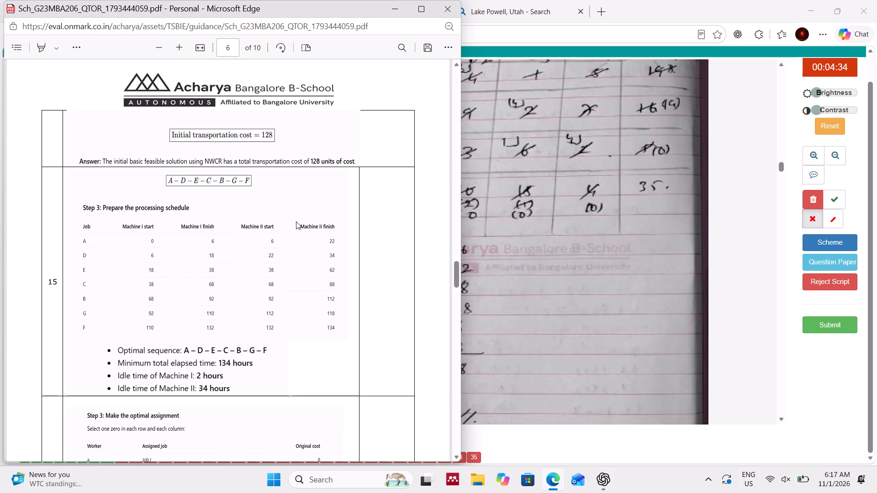
pyautogui.scroll(3, 296, 221)
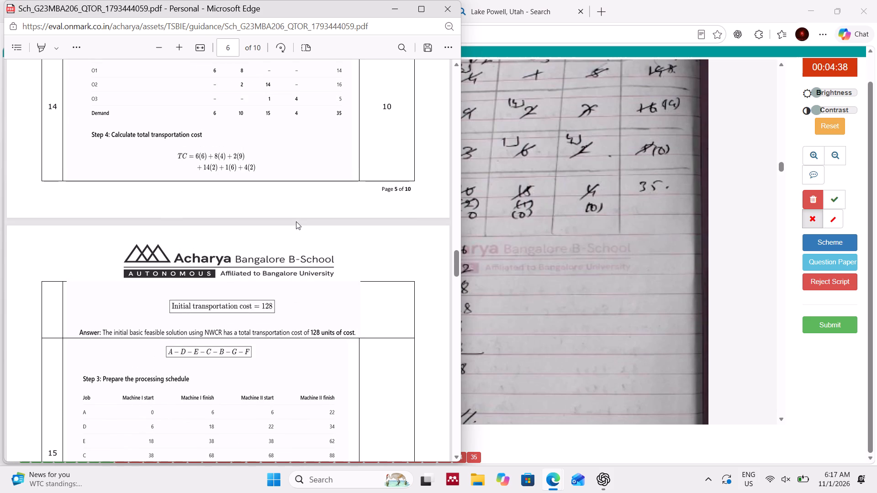
pyautogui.scroll(2, 296, 221)
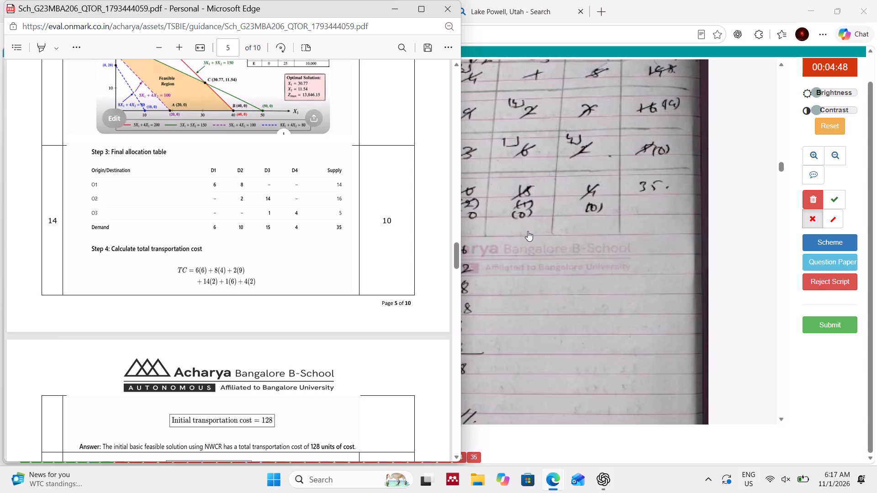
# Review the graphical LPP answer on page 11 and award question 13 3 marks.
pyautogui.scroll(4, 528, 231)
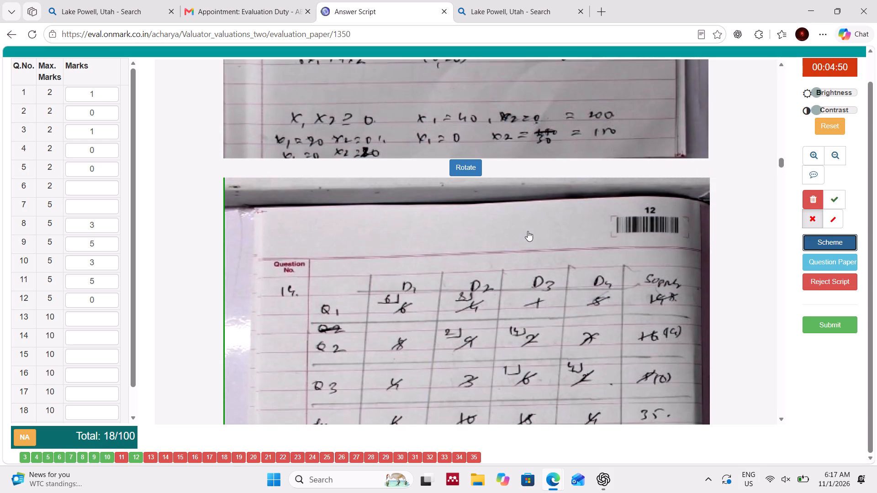
pyautogui.scroll(8, 528, 231)
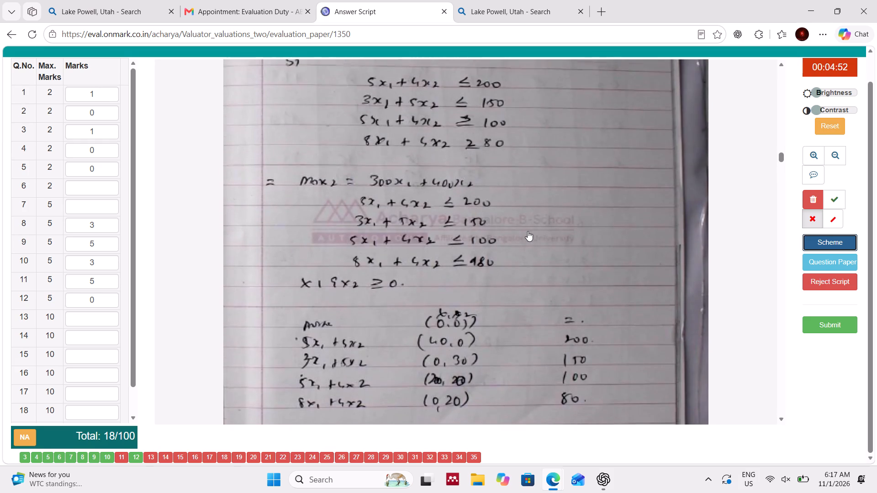
pyautogui.scroll(1, 528, 231)
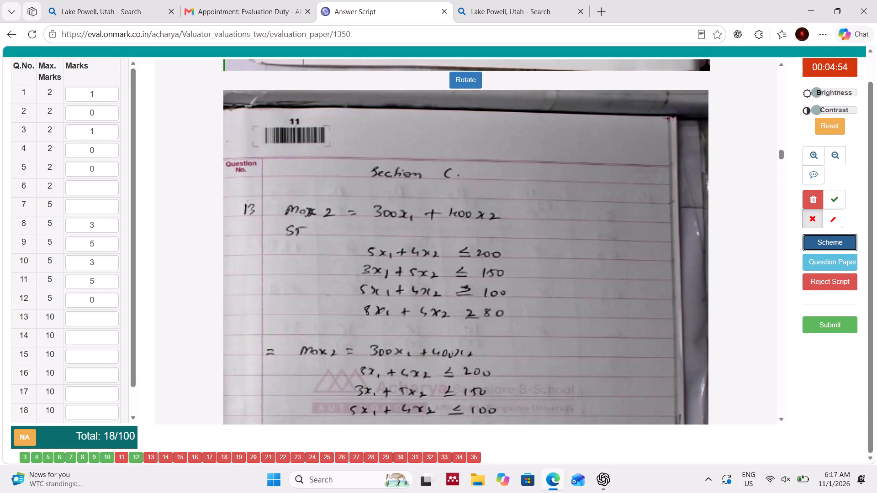
pyautogui.click(73, 319)
pyautogui.press('3')
# Check page 12's transportation table against question 14 in the question paper and award question 14 10 marks.
pyautogui.scroll(-4, 248, 314)
pyautogui.scroll(-9, 297, 316)
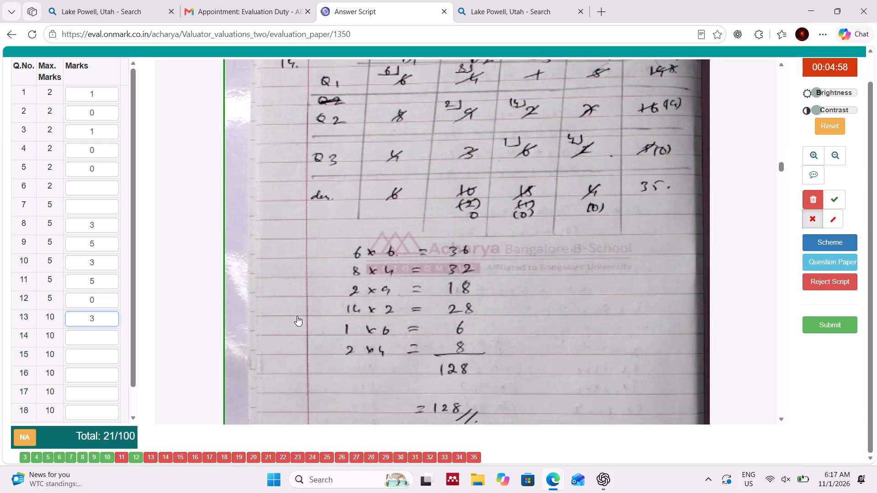
pyautogui.scroll(2, 297, 316)
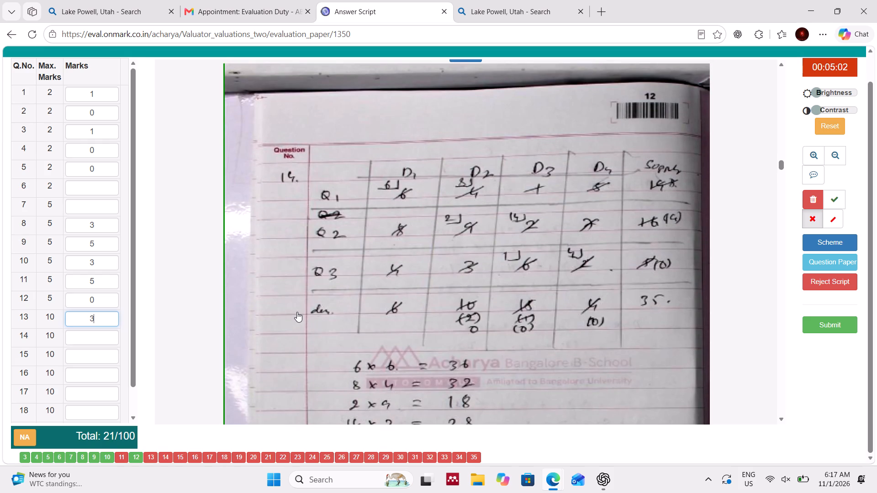
pyautogui.click(95, 341)
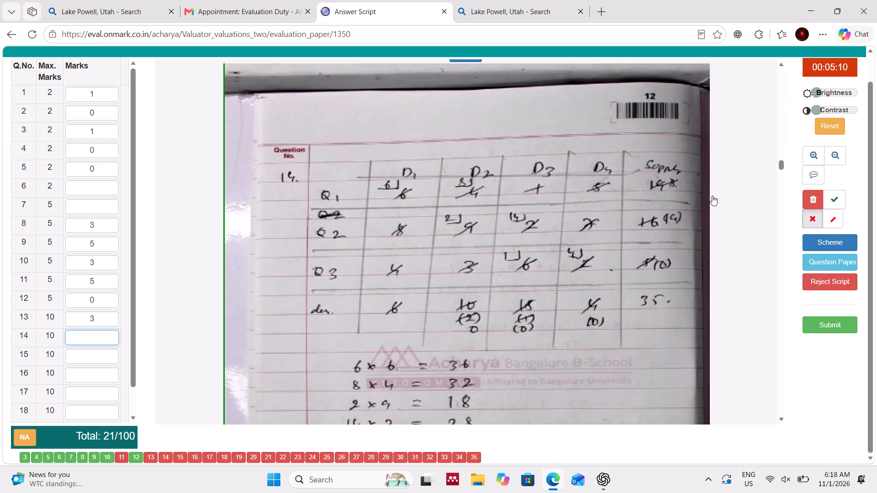
pyautogui.click(827, 262)
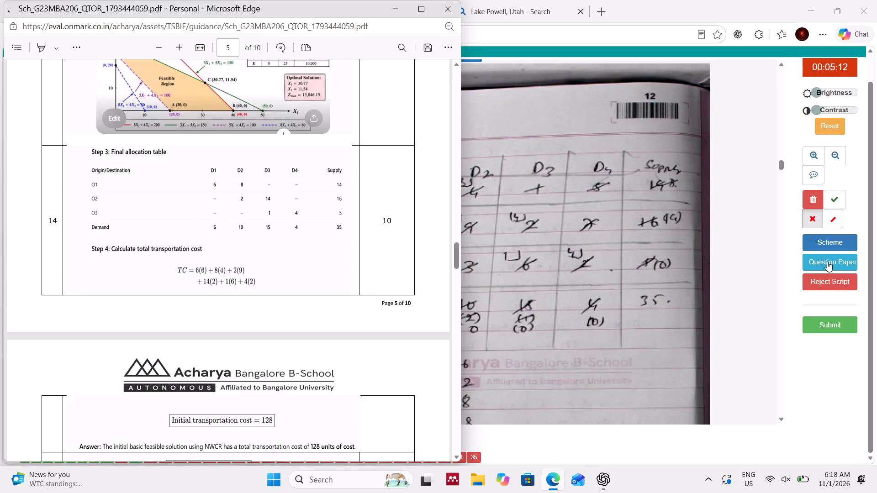
pyautogui.scroll(-10, 258, 223)
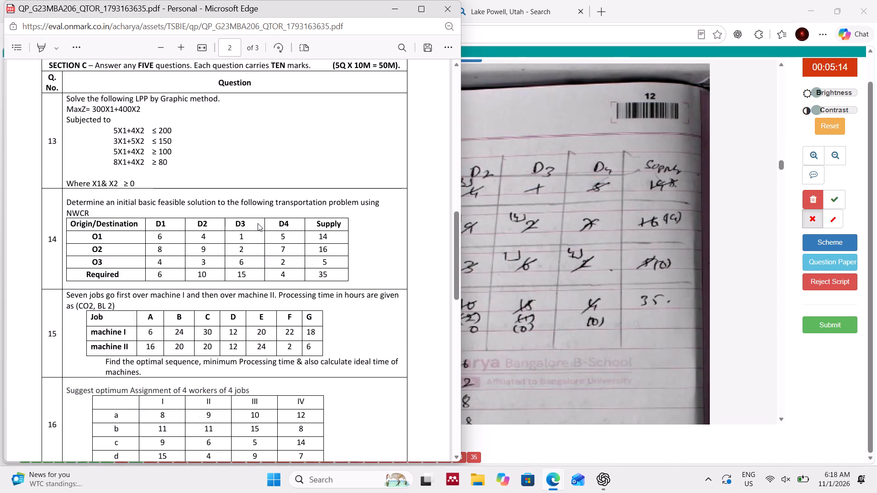
pyautogui.scroll(-3, 258, 223)
pyautogui.scroll(2, 258, 223)
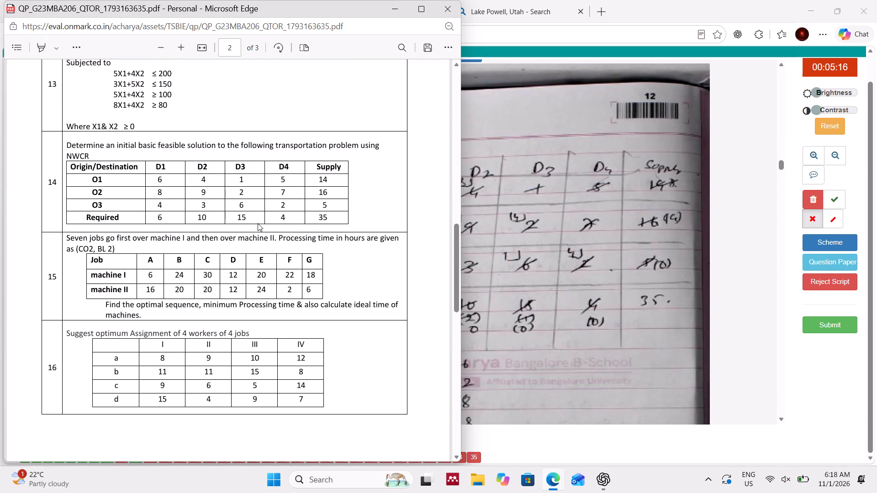
pyautogui.click(523, 189)
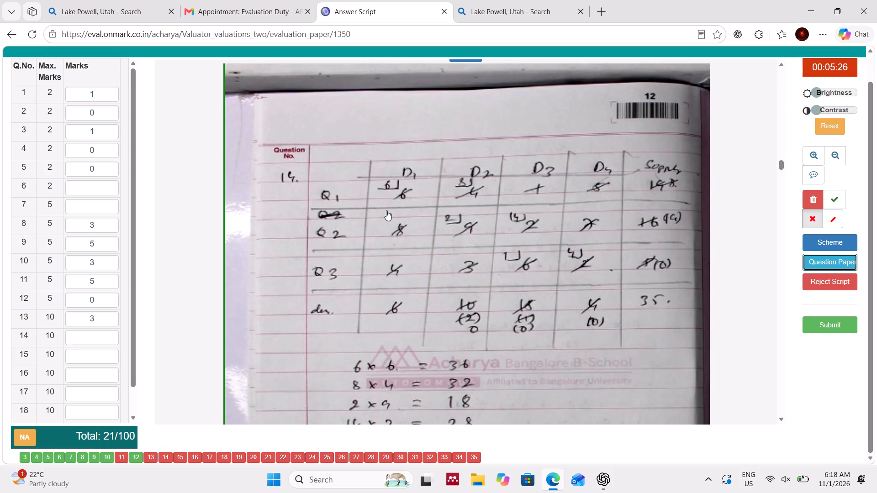
pyautogui.click(104, 341)
pyautogui.press('1')
pyautogui.press('0')
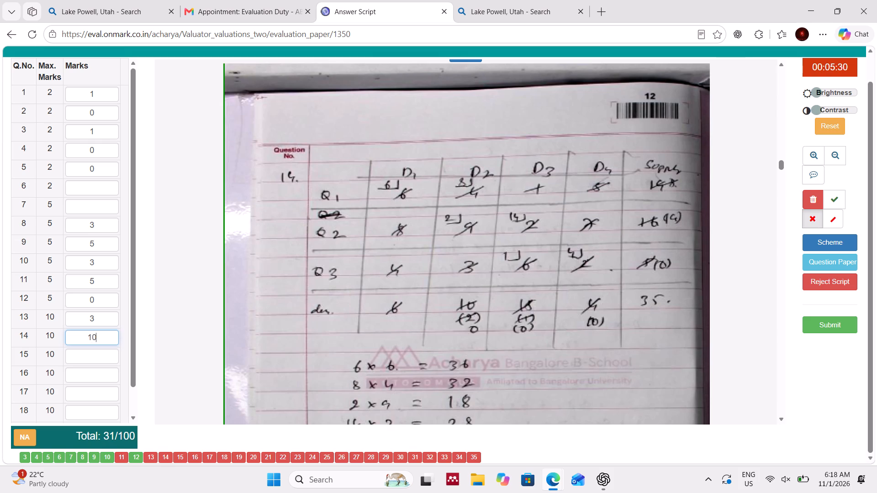
# Compare the job sequencing answer on page 13 with the scheme's question 15 entry and award question 15 3 marks.
pyautogui.scroll(-11, 278, 333)
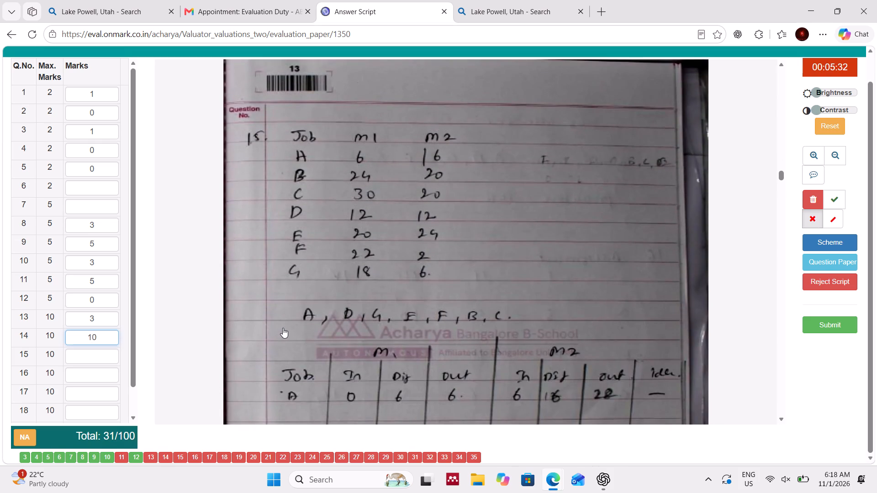
pyautogui.scroll(-4, 283, 319)
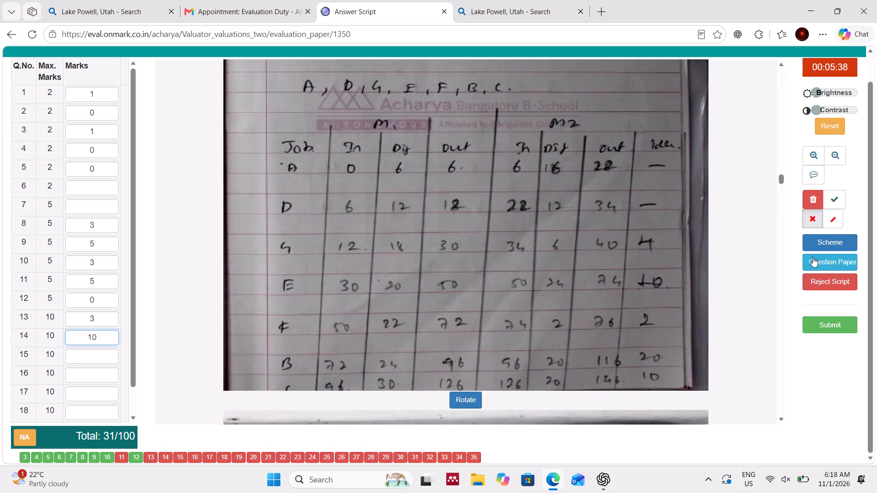
pyautogui.click(822, 239)
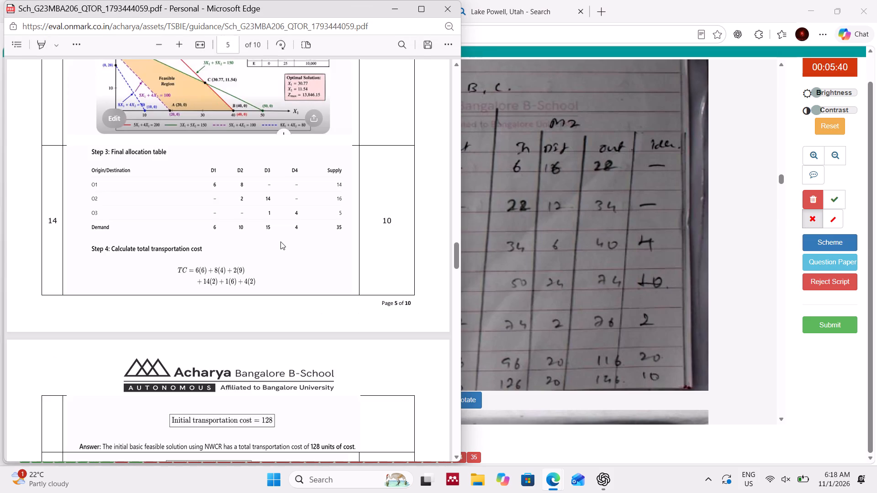
pyautogui.scroll(-6, 280, 241)
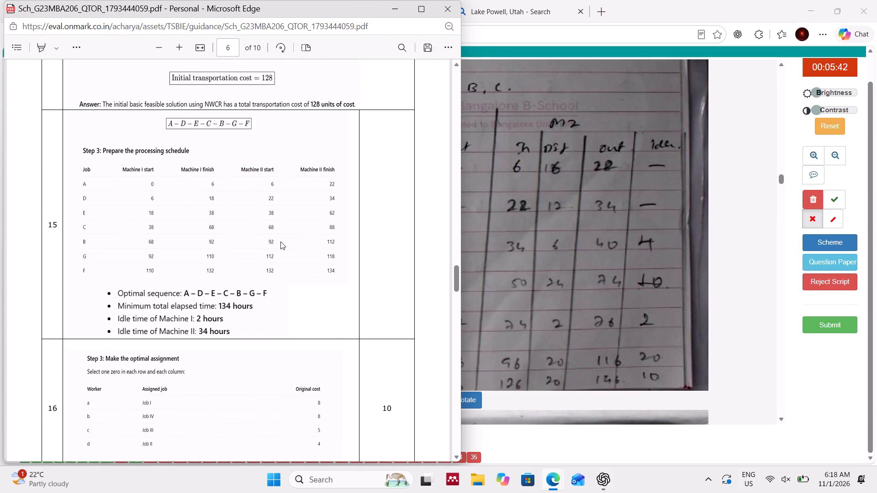
pyautogui.click(516, 160)
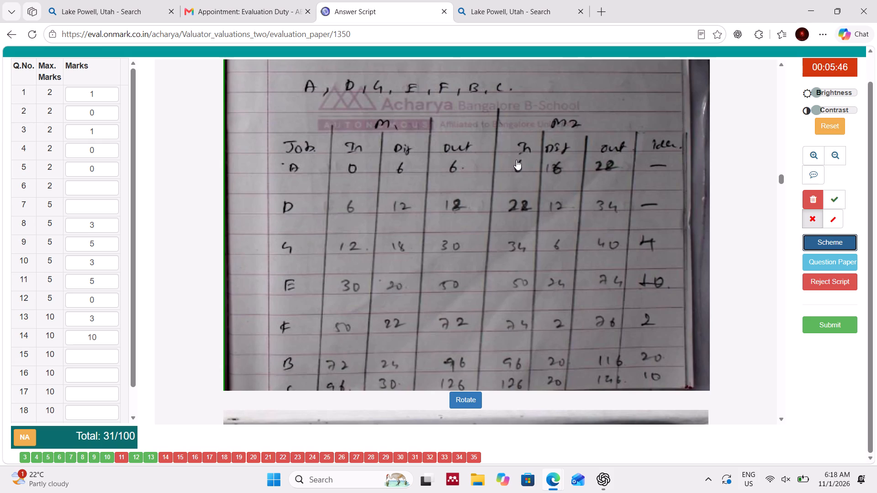
pyautogui.scroll(3, 407, 176)
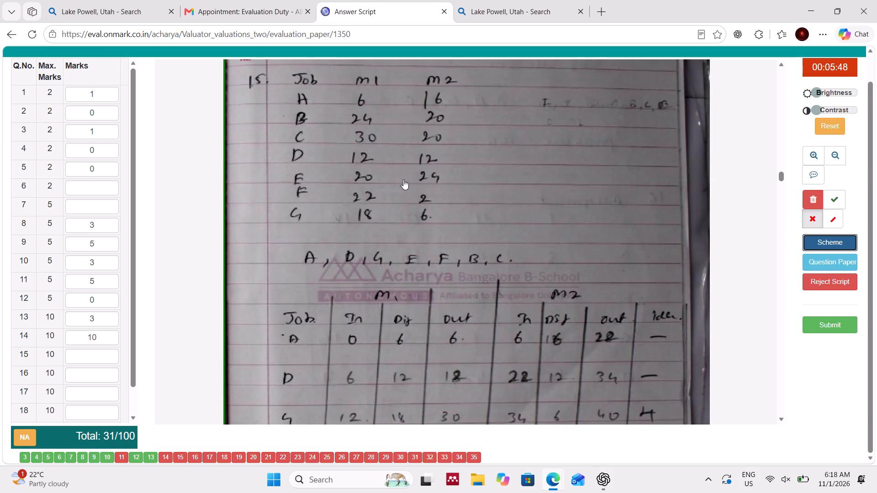
pyautogui.click(111, 354)
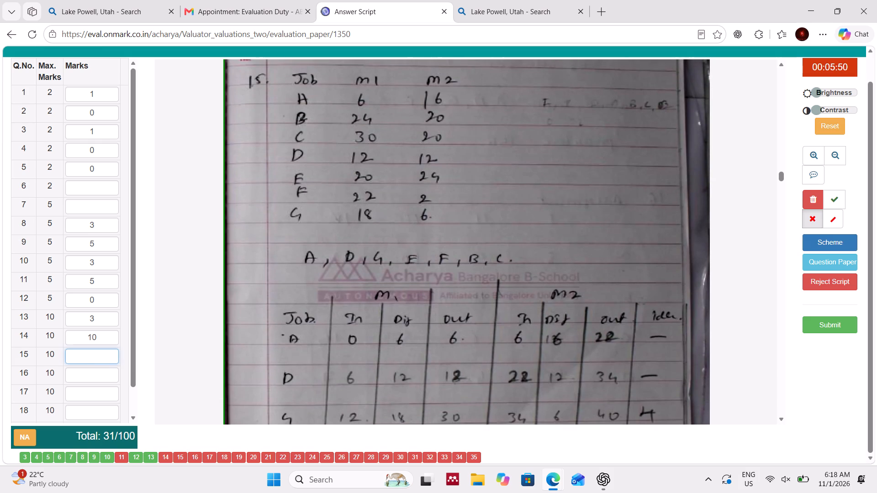
pyautogui.press('3')
# Return to page 11 and place a green tick on the question 13 answer.
pyautogui.click(118, 454)
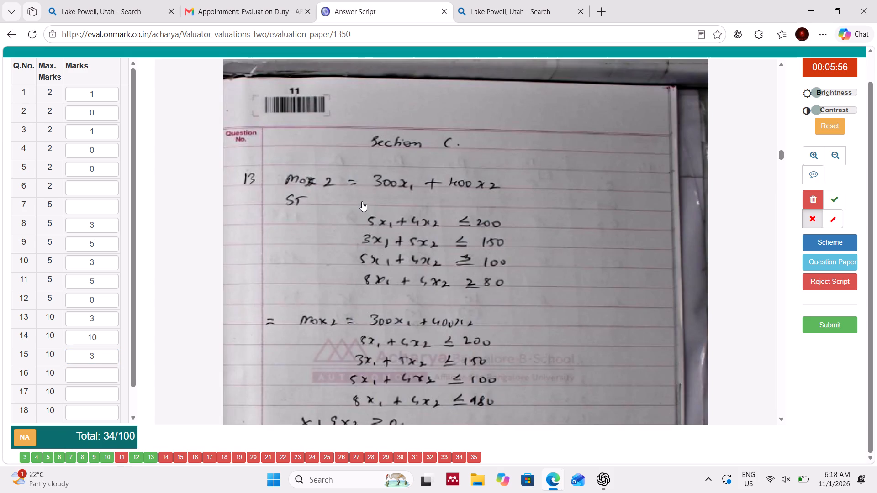
pyautogui.click(827, 197)
pyautogui.click(349, 209)
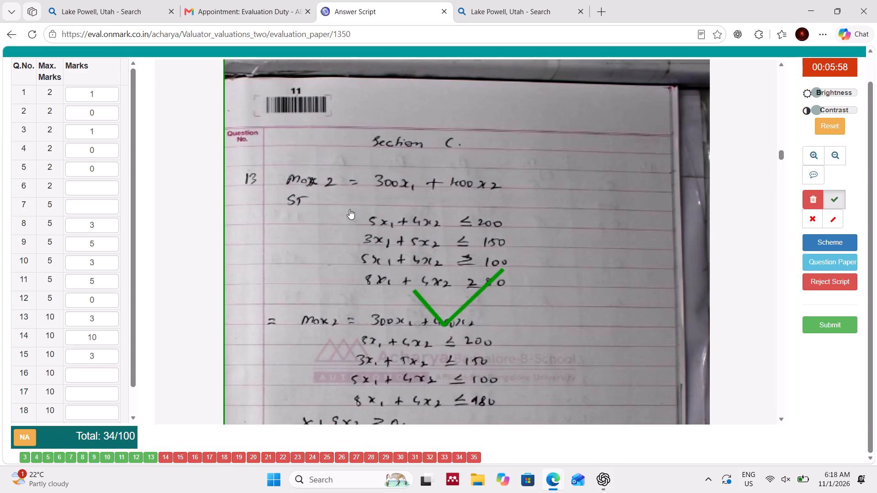
# Read the job sequencing answer through page 14 and compare it with the scheme's question 15 entry, checking the question 16 entry too.
pyautogui.scroll(-17, 266, 308)
pyautogui.scroll(-5, 256, 325)
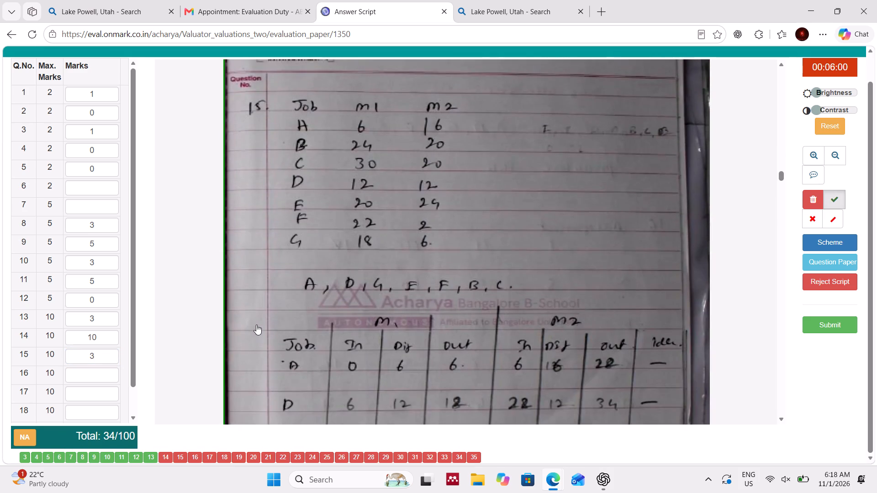
pyautogui.scroll(-3, 256, 325)
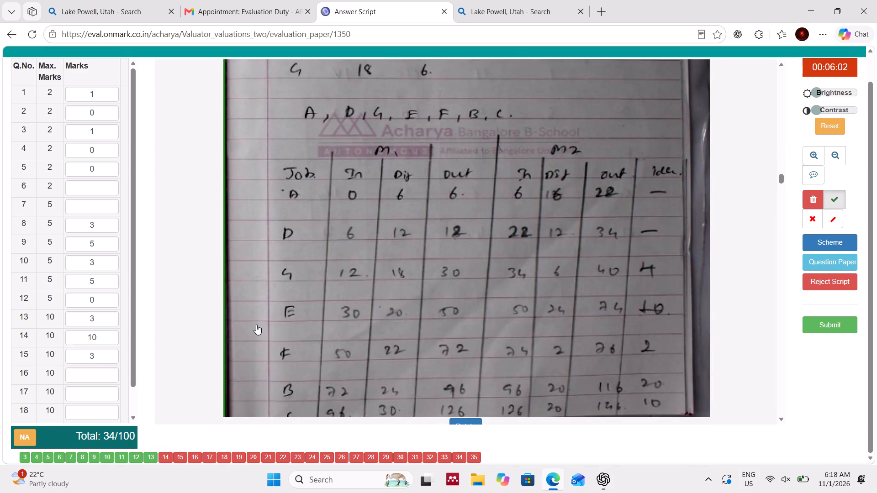
pyautogui.scroll(-5, 256, 325)
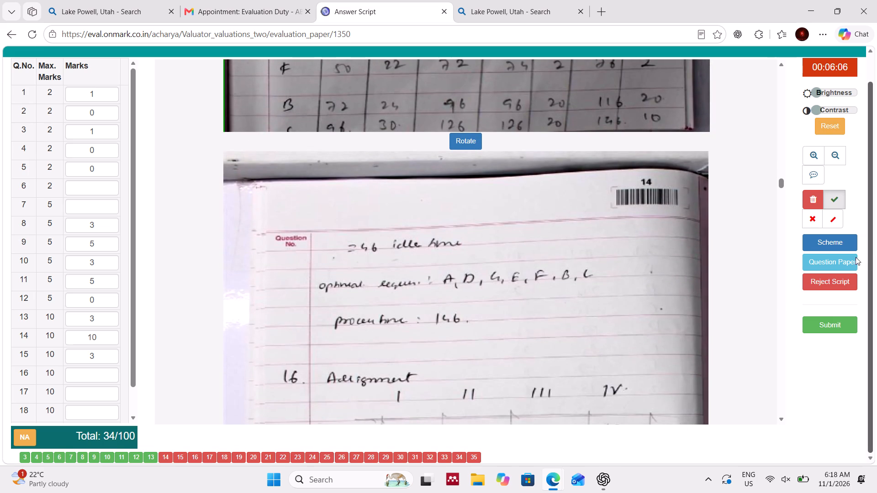
pyautogui.click(830, 242)
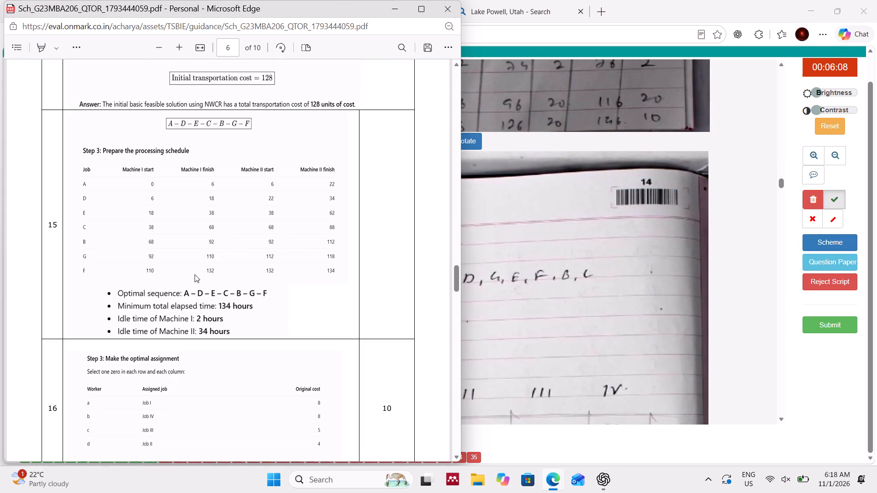
pyautogui.scroll(-13, 194, 270)
pyautogui.scroll(4, 188, 263)
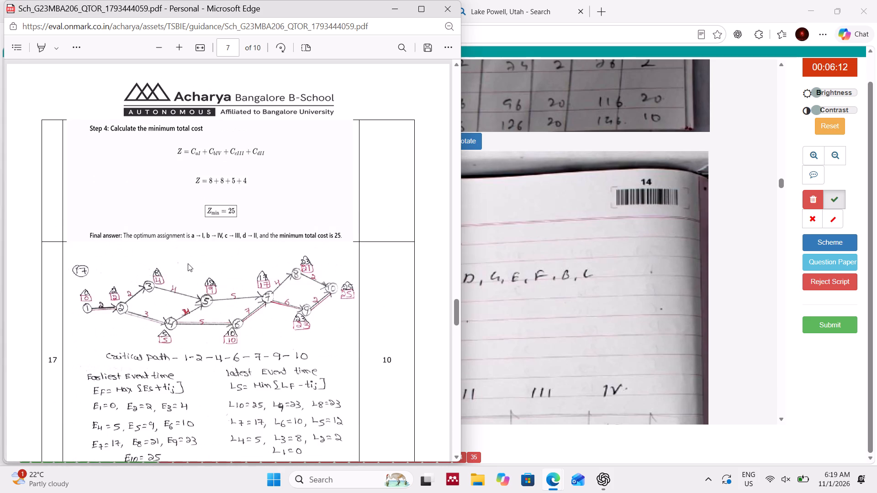
pyautogui.scroll(5, 188, 263)
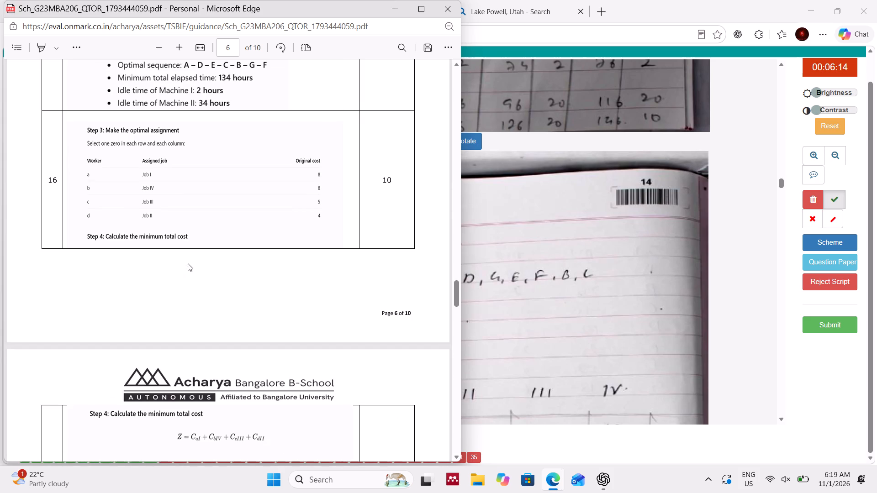
pyautogui.scroll(3, 188, 263)
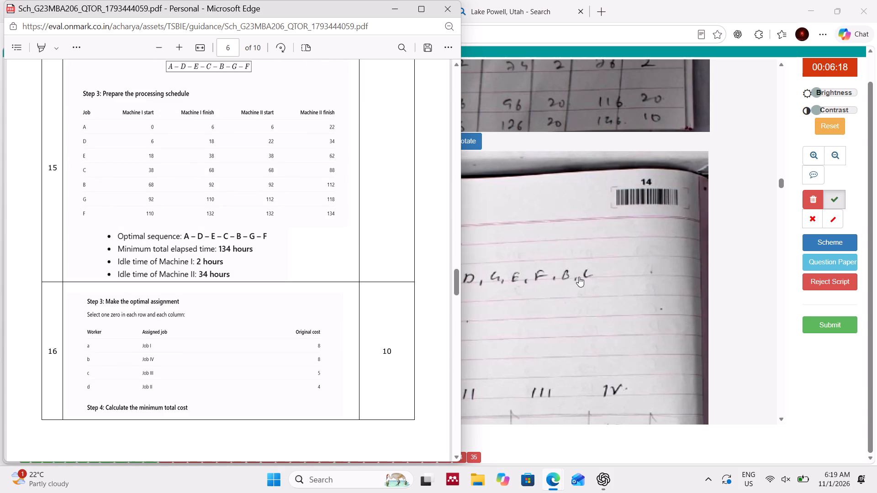
# Activate page 14 of the script and read the question 16 assignment tables on pages 14 and 15.
pyautogui.click(567, 237)
pyautogui.scroll(-5, 559, 240)
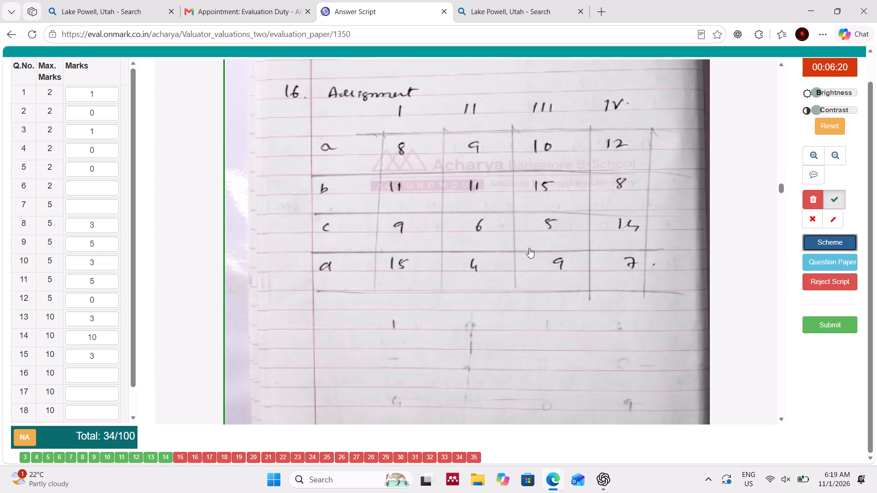
pyautogui.scroll(-7, 528, 248)
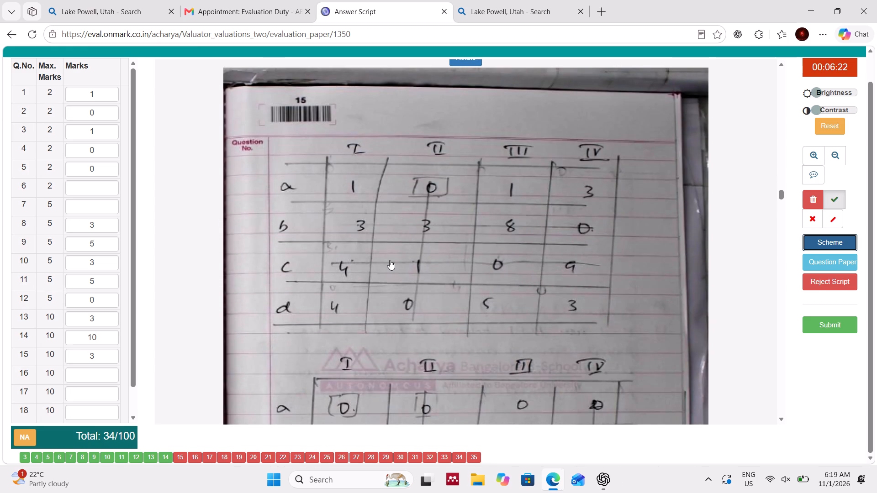
pyautogui.scroll(-2, 389, 258)
pyautogui.scroll(6, 389, 258)
pyautogui.scroll(-3, 389, 258)
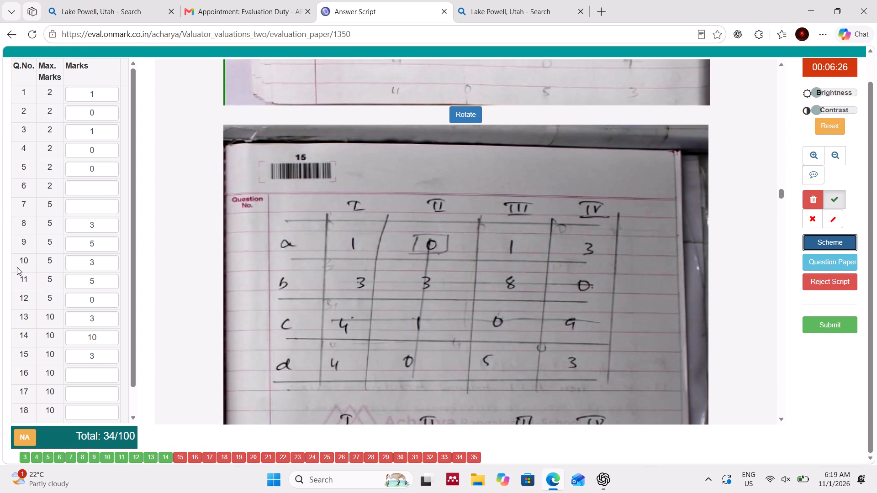
# Choose the red cross annotation, reread the question 16 answer from page 14 through page 16, and activate page 15.
pyautogui.click(813, 220)
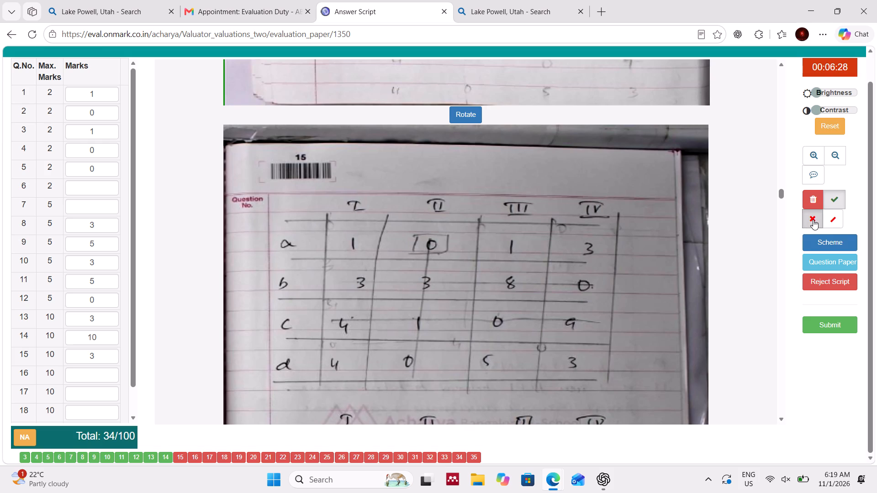
pyautogui.scroll(5, 433, 217)
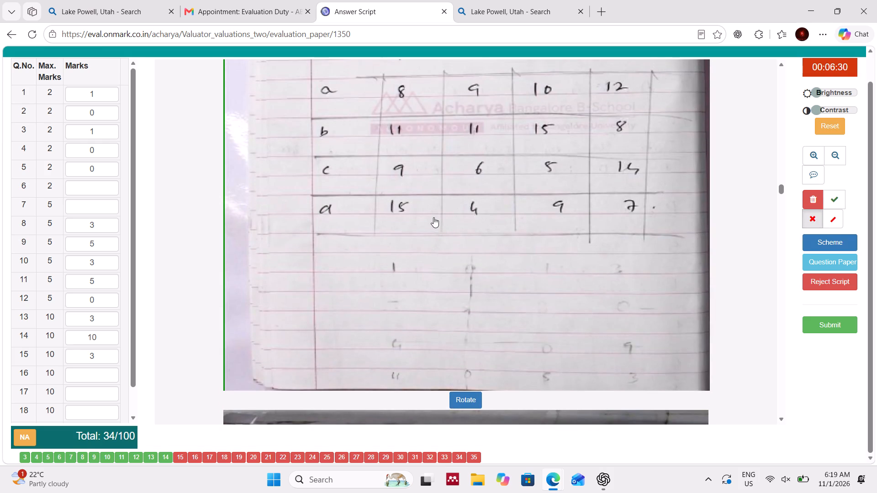
pyautogui.scroll(3, 433, 217)
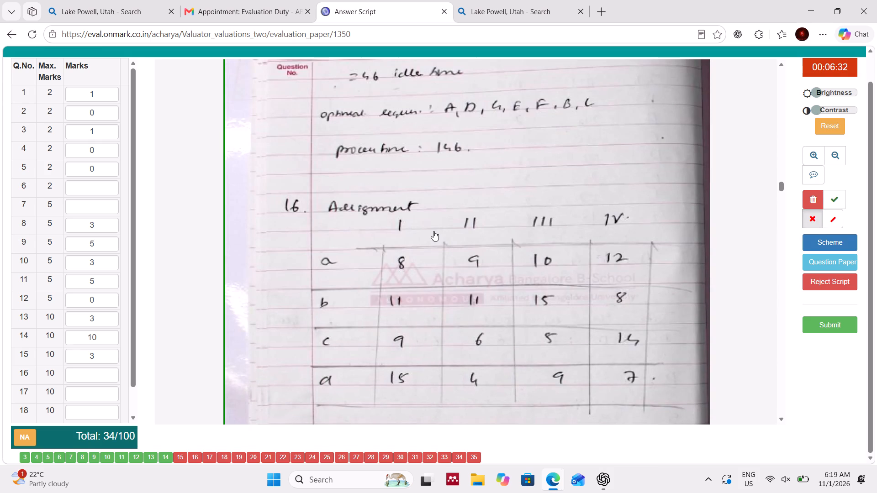
pyautogui.scroll(-15, 433, 231)
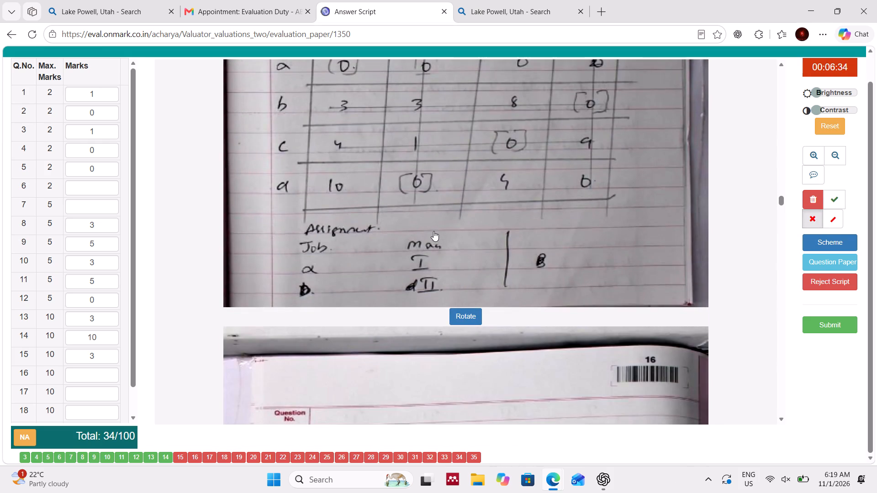
pyautogui.click(433, 231)
pyautogui.scroll(-5, 433, 231)
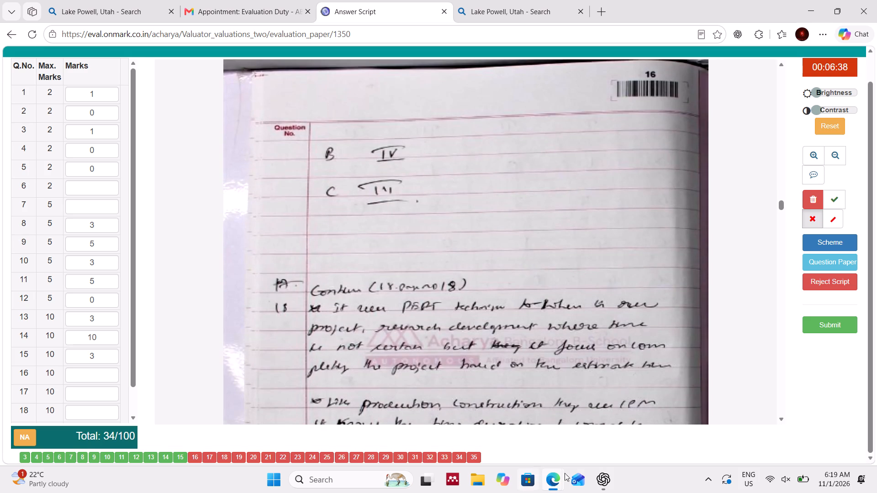
# Check the question 16 assignment problem in the question paper against the script's answer.
pyautogui.click(840, 257)
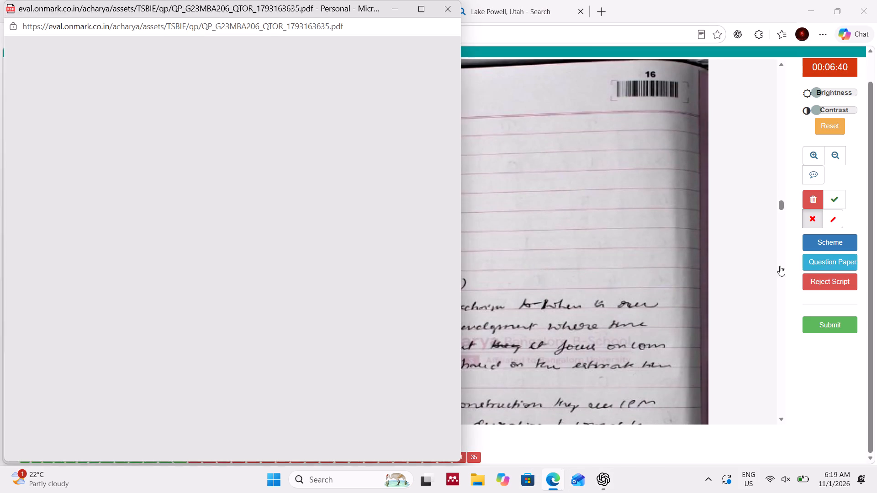
pyautogui.scroll(-5, 209, 247)
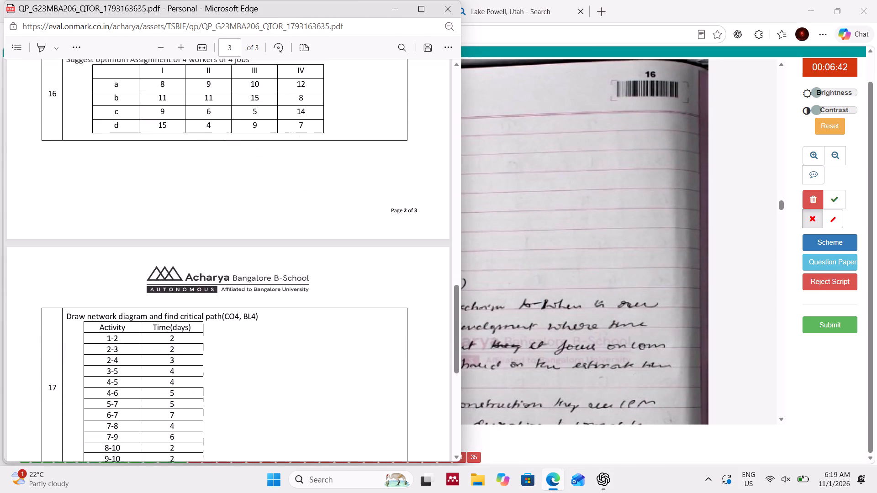
pyautogui.scroll(4, 209, 247)
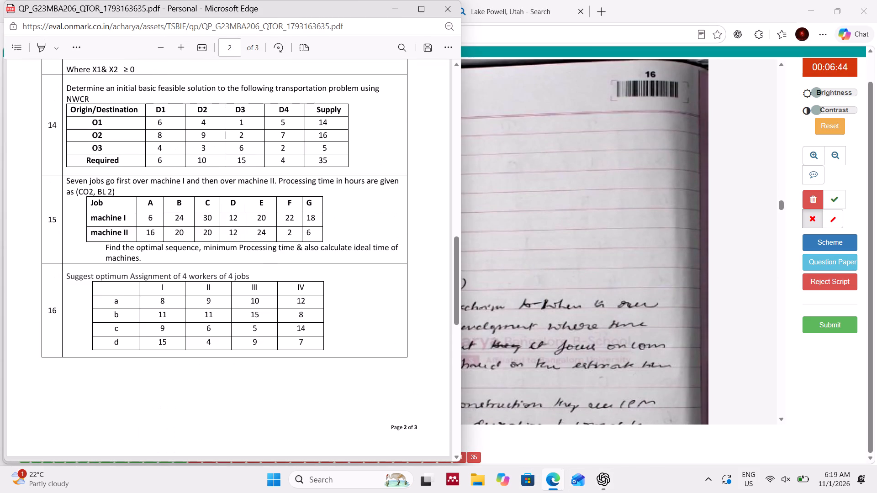
pyautogui.scroll(-3, 209, 247)
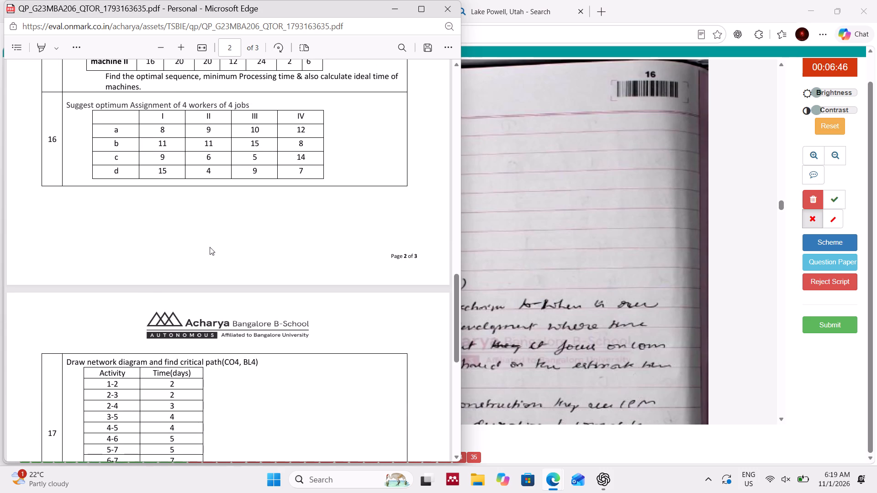
# Open the scheme of evaluation and look through the entries for questions 18 and 19 to its last page.
pyautogui.click(828, 238)
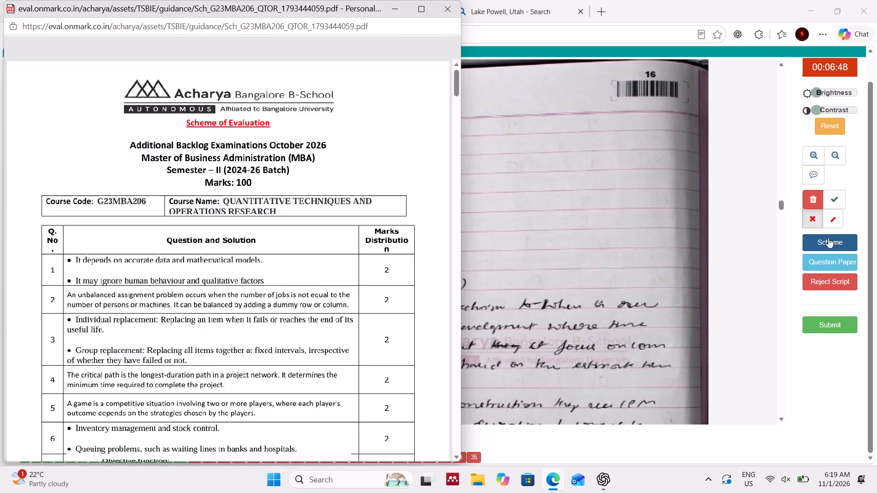
pyautogui.scroll(-16, 163, 238)
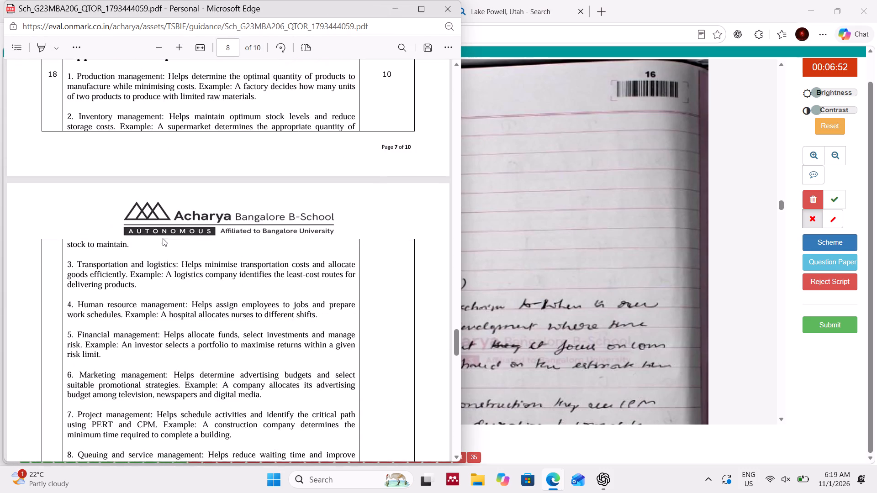
pyautogui.scroll(-15, 163, 238)
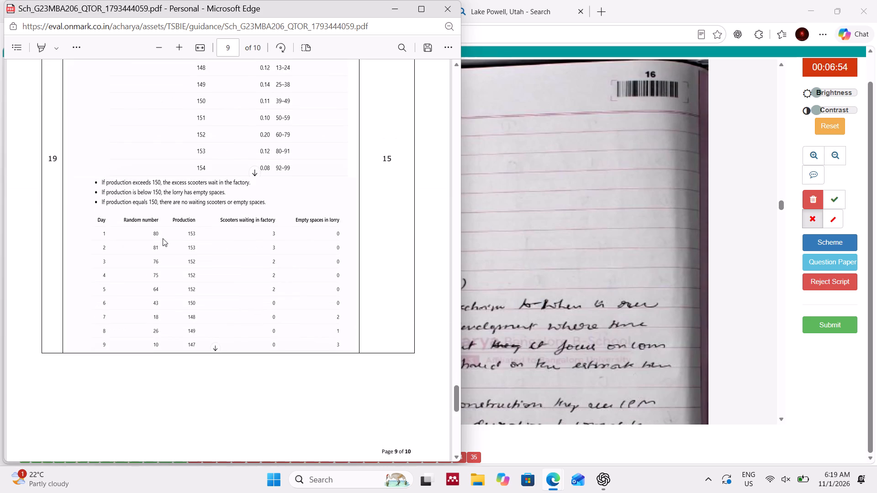
pyautogui.scroll(-7, 163, 238)
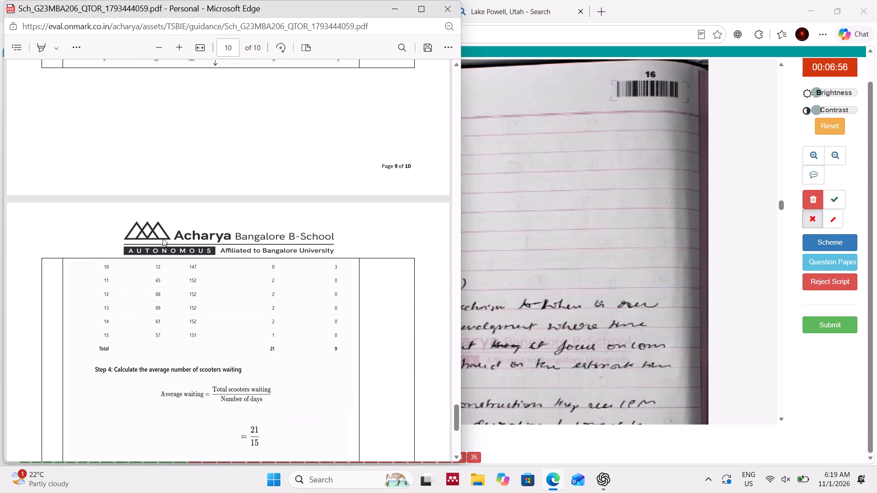
pyautogui.scroll(-11, 163, 238)
# Return to the scheme's question 16 entry and examine its optimal assignment, minimum total cost and final answer.
pyautogui.scroll(10, 163, 238)
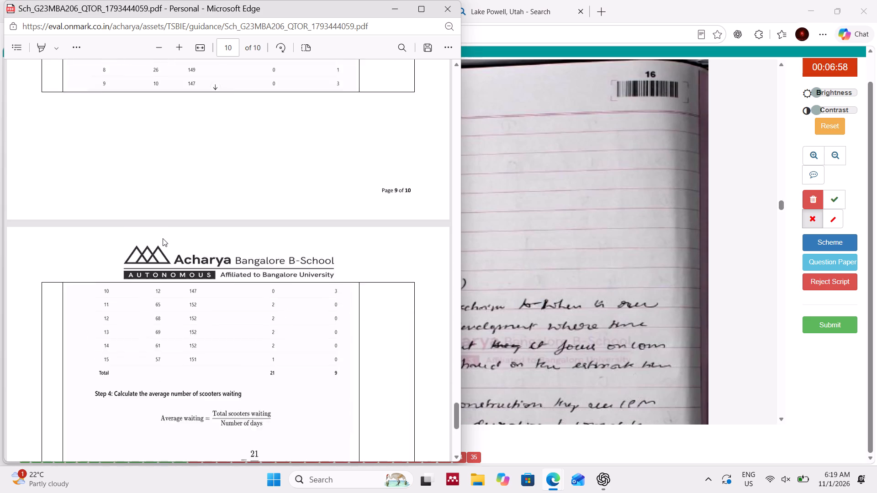
pyautogui.scroll(17, 163, 238)
pyautogui.scroll(13, 163, 238)
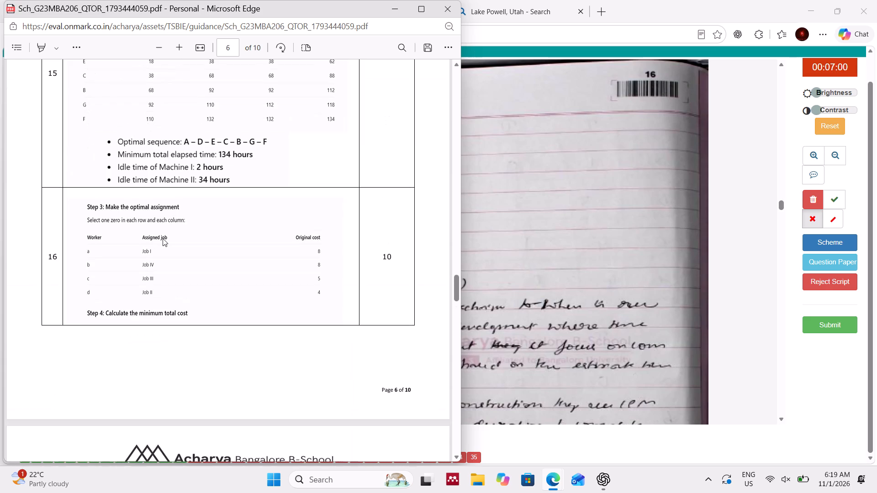
pyautogui.scroll(5, 163, 238)
pyautogui.scroll(-4, 163, 238)
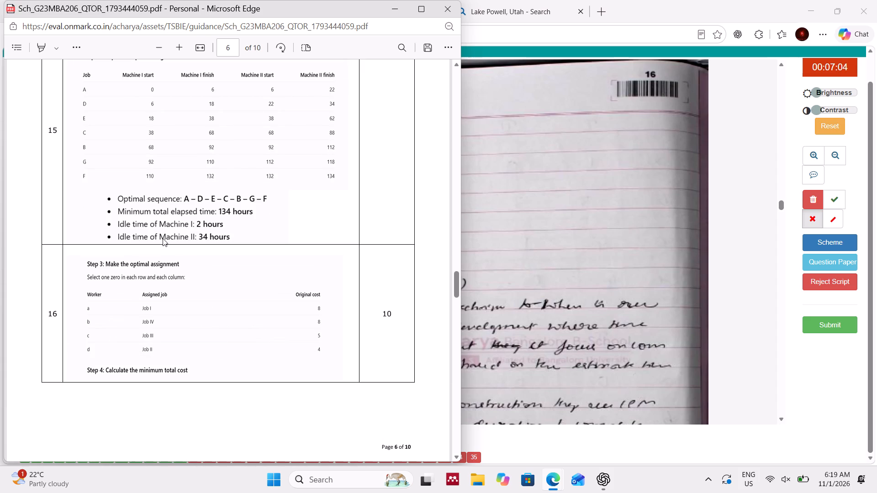
pyautogui.scroll(-3, 163, 238)
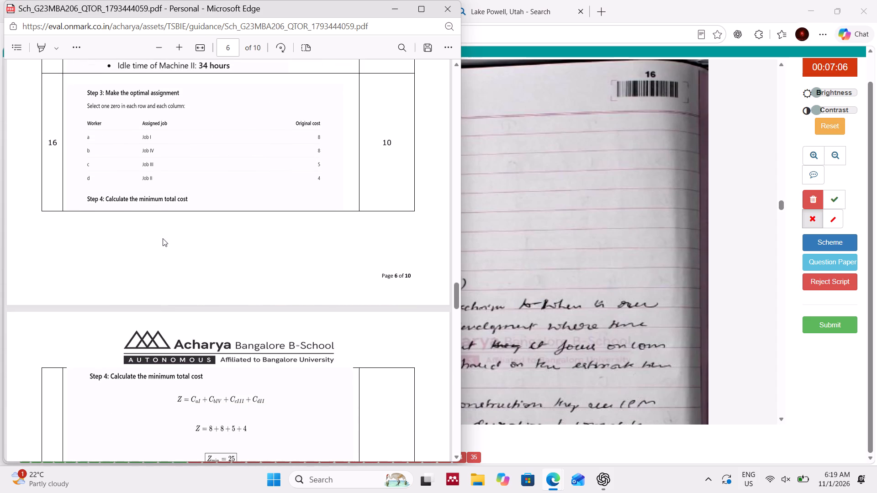
pyautogui.scroll(-2, 163, 238)
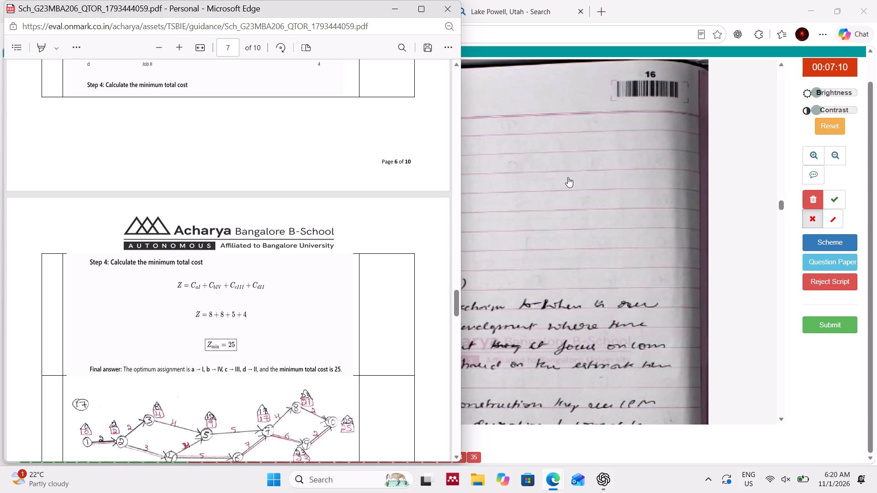
# Return to the answer script and reread the question 16 assignment tables and worker allocation across pages 14 to 16.
pyautogui.click(549, 175)
pyautogui.scroll(2, 428, 177)
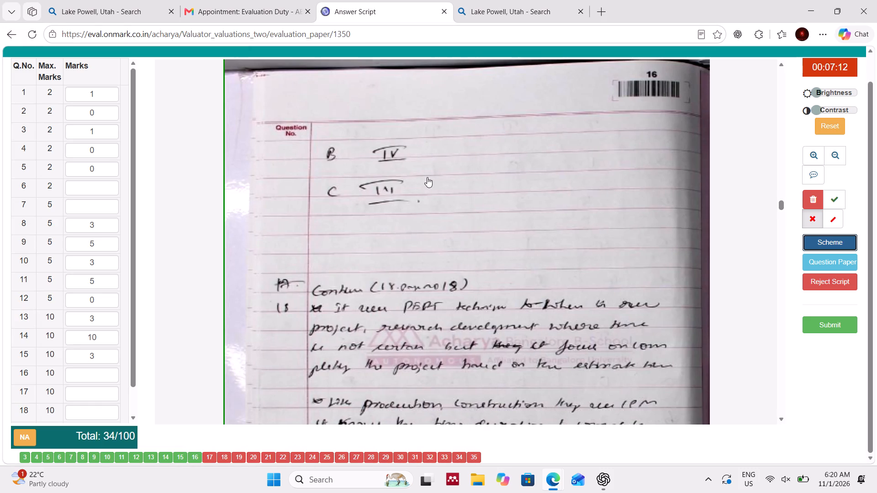
pyautogui.scroll(6, 427, 177)
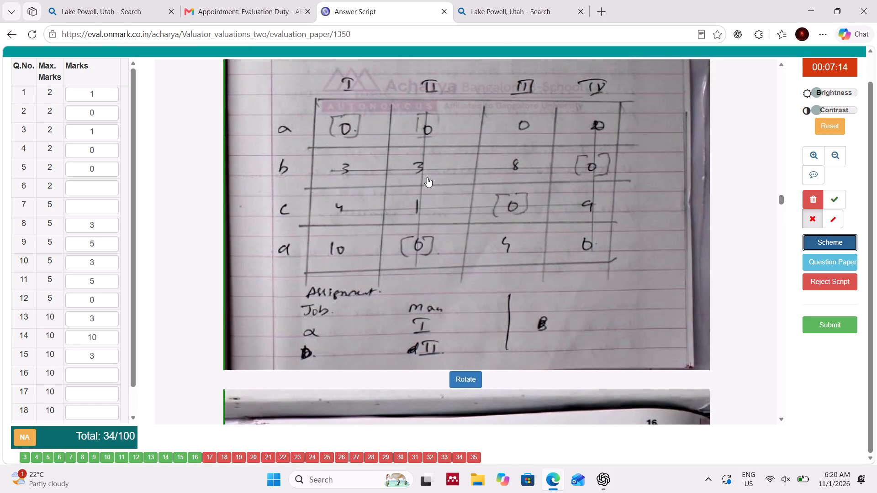
pyautogui.scroll(3, 427, 177)
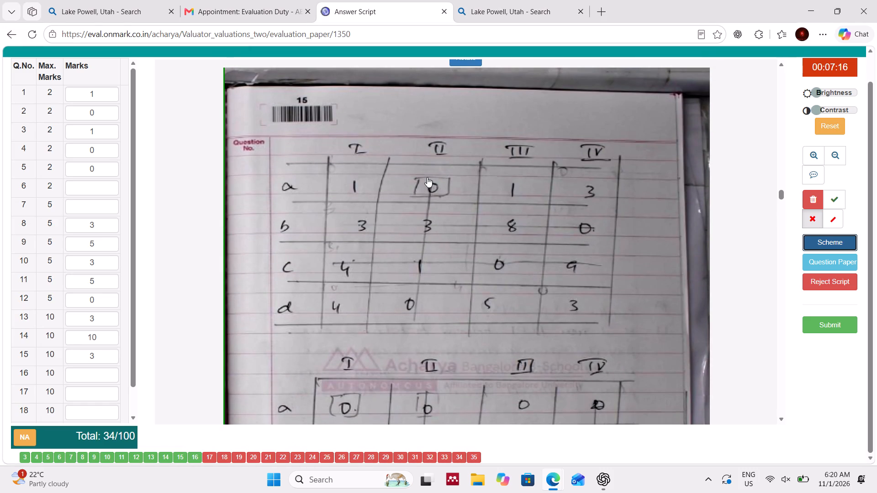
pyautogui.scroll(-4, 427, 177)
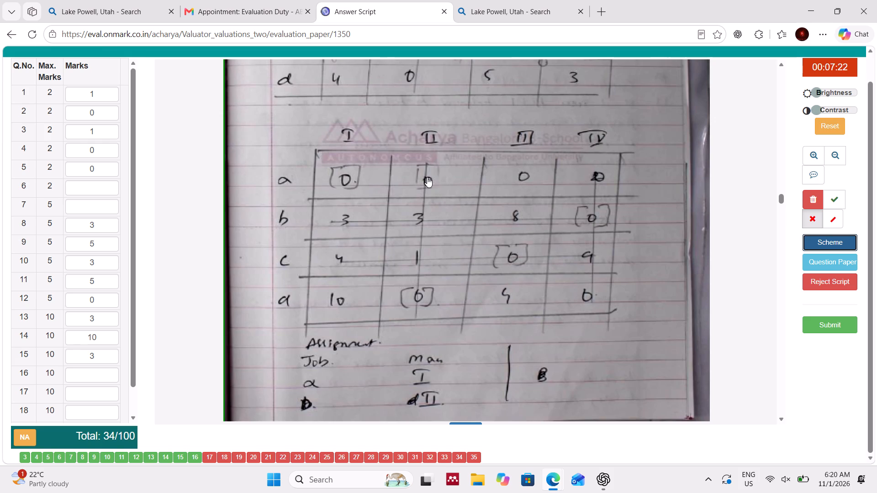
pyautogui.scroll(10, 427, 177)
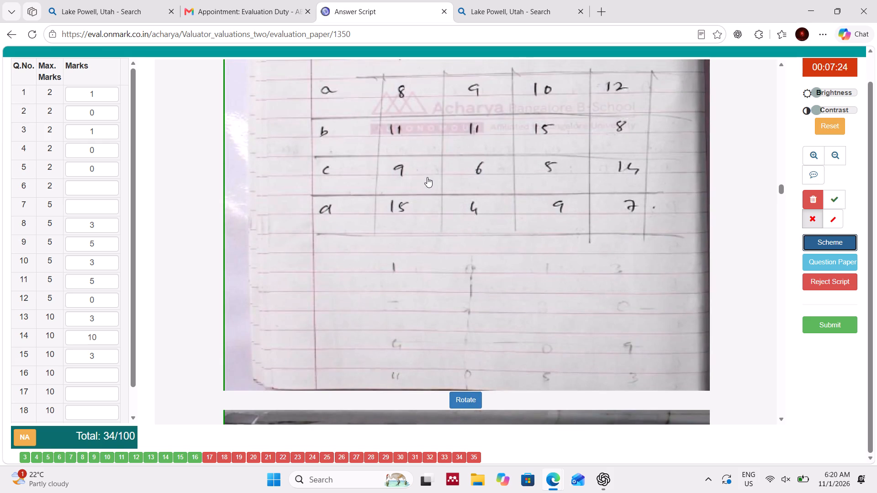
pyautogui.scroll(2, 427, 177)
pyautogui.scroll(-6, 427, 177)
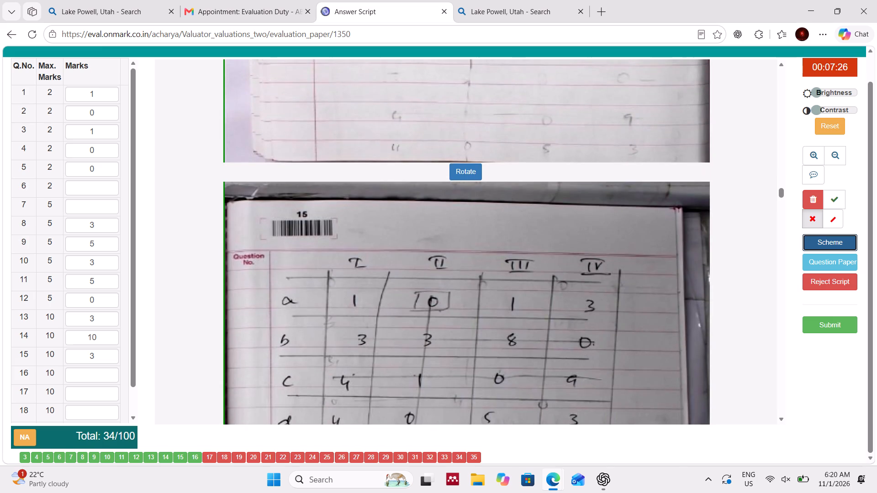
pyautogui.scroll(-5, 427, 177)
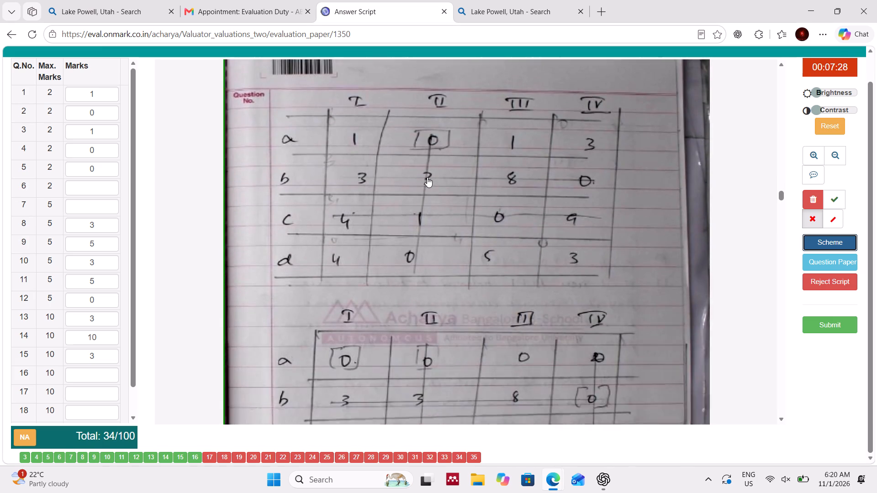
pyautogui.scroll(4, 427, 177)
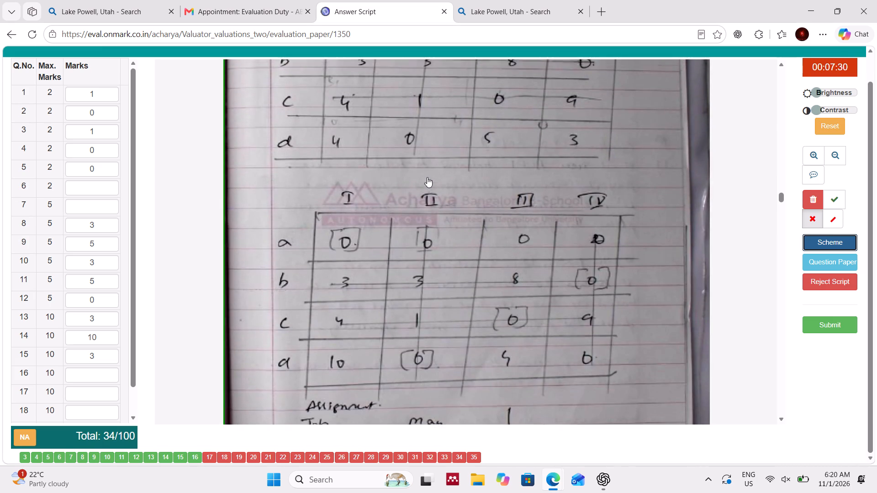
pyautogui.scroll(7, 427, 177)
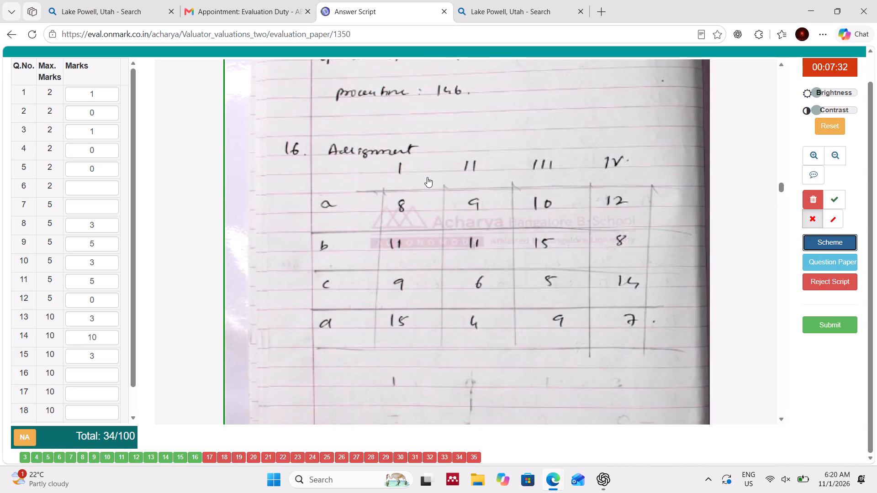
pyautogui.scroll(-11, 427, 177)
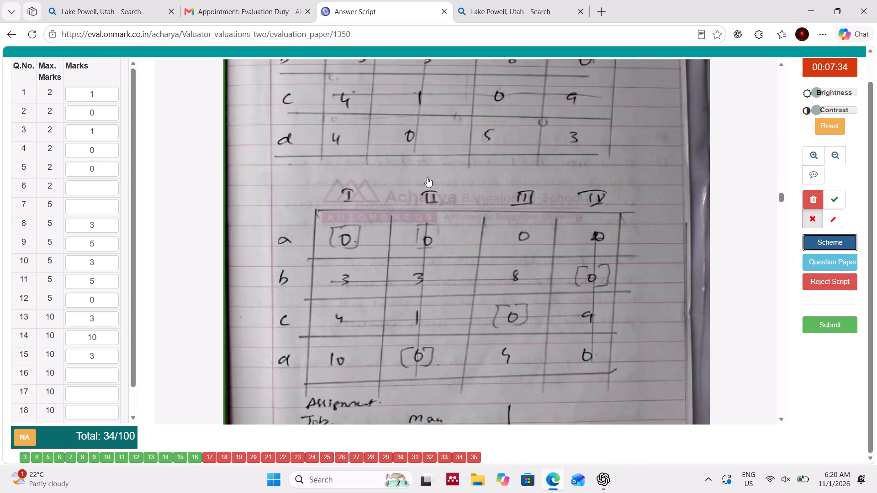
pyautogui.scroll(6, 427, 177)
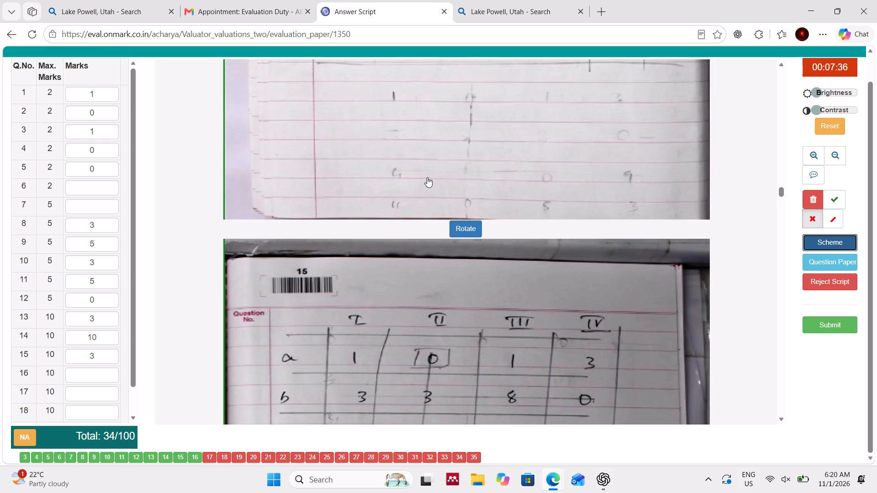
pyautogui.scroll(-6, 427, 177)
pyautogui.scroll(12, 427, 177)
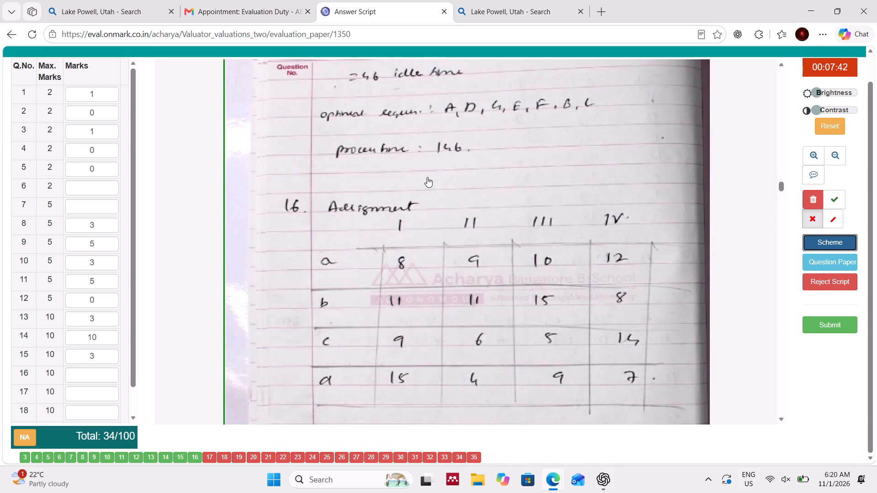
pyautogui.scroll(-5, 427, 177)
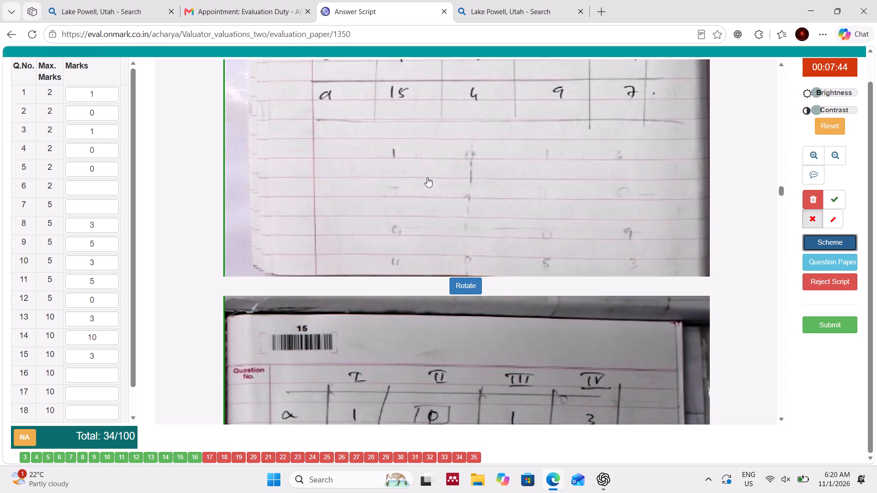
pyautogui.scroll(-5, 407, 177)
# Enter 6 marks for question 16.
pyautogui.click(104, 370)
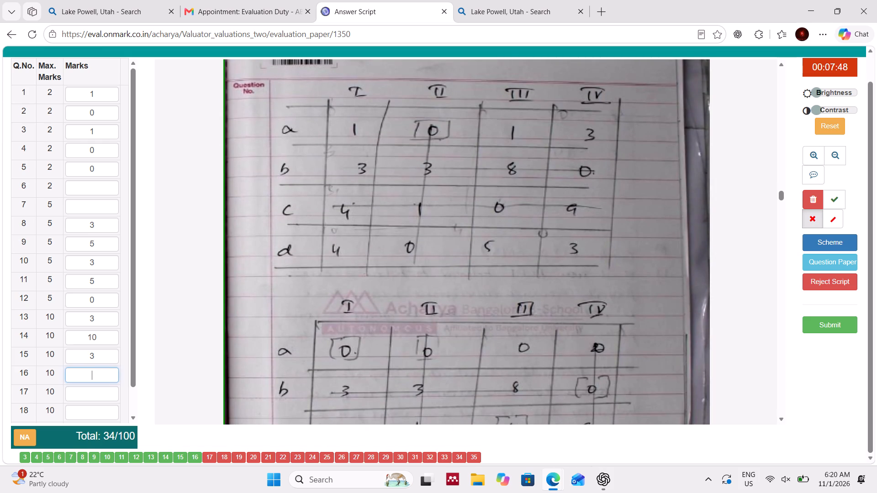
pyautogui.press('6')
# Choose the green tick annotation and mark the end of the question 16 answer on page 16.
pyautogui.scroll(-10, 389, 362)
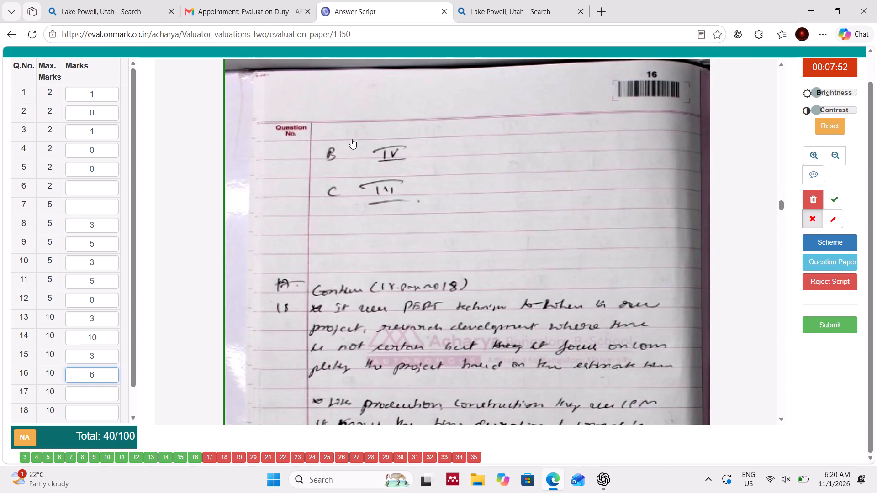
pyautogui.click(834, 202)
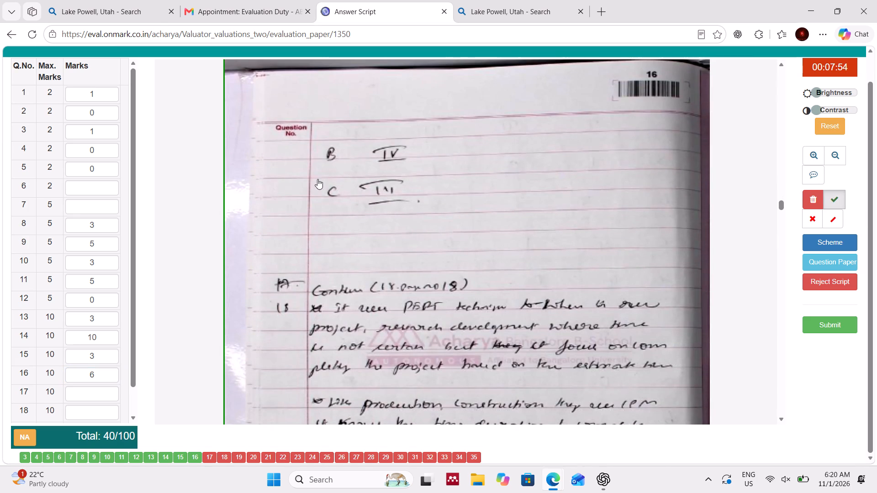
pyautogui.click(295, 173)
# Switch to the red cross annotation and mark the continued question 18 answer on page 16.
pyautogui.scroll(-4, 295, 173)
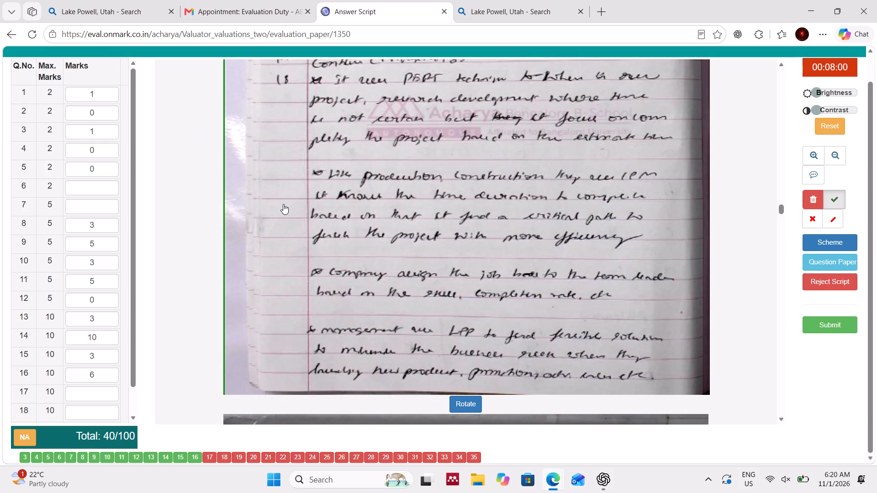
pyautogui.click(808, 222)
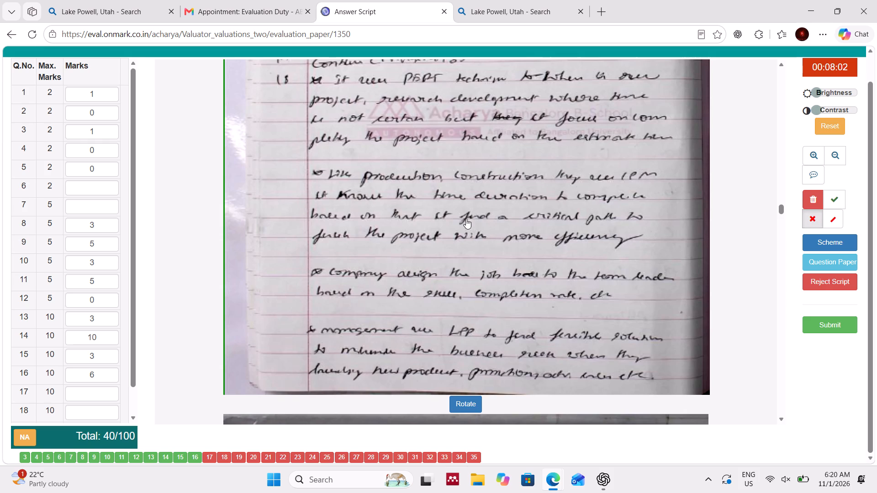
pyautogui.click(348, 199)
# Read the question 17 network diagram and critical path on page 17, and look up question 17 in the question paper.
pyautogui.scroll(-6, 348, 199)
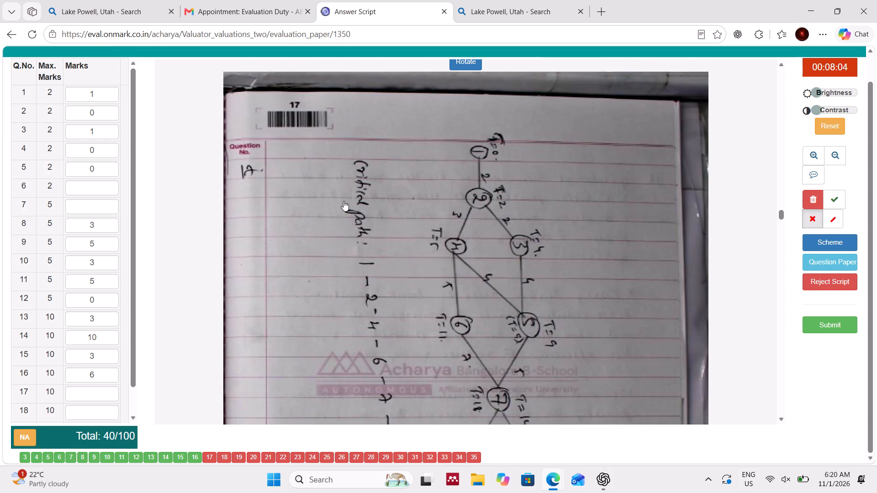
pyautogui.scroll(-5, 342, 201)
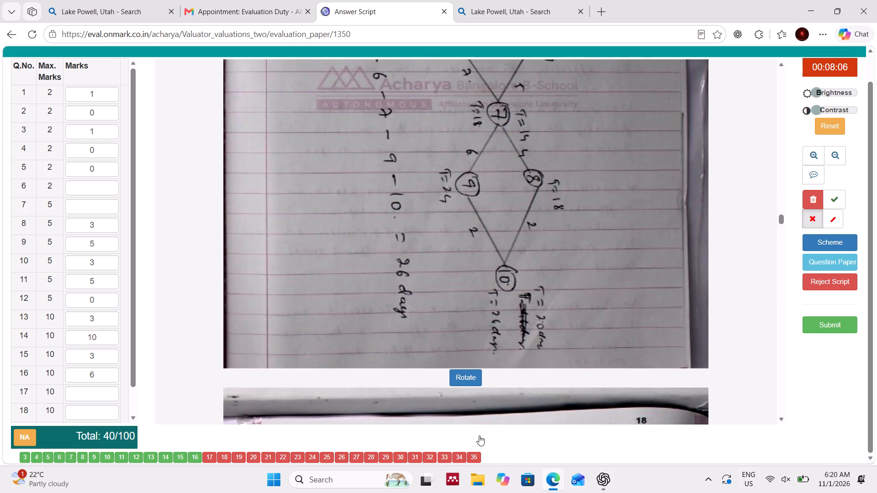
pyautogui.click(816, 261)
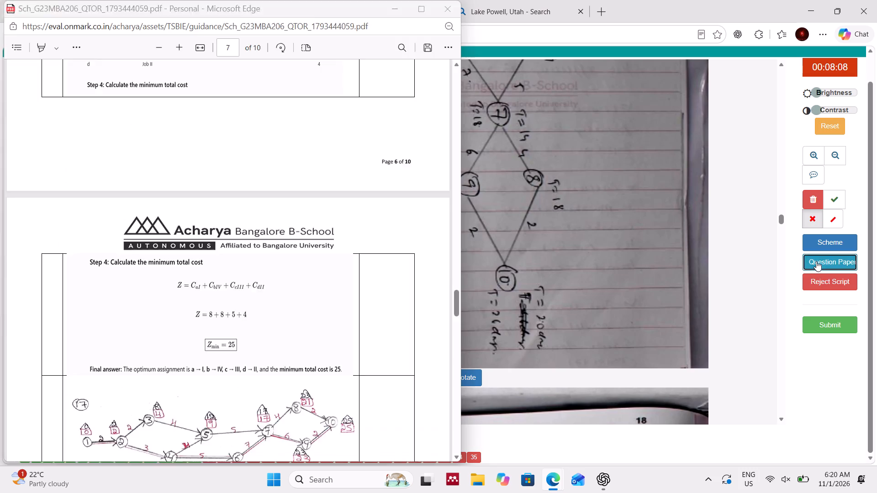
pyautogui.scroll(-13, 151, 243)
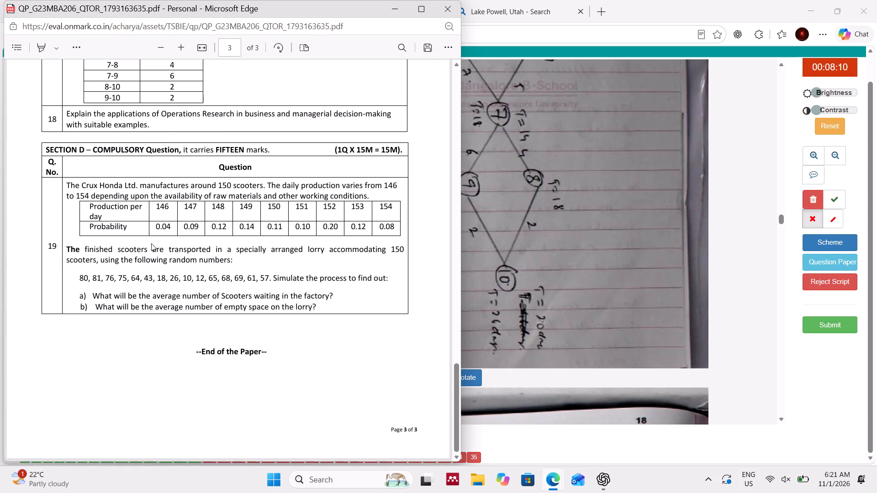
pyautogui.scroll(-2, 151, 243)
pyautogui.scroll(12, 151, 243)
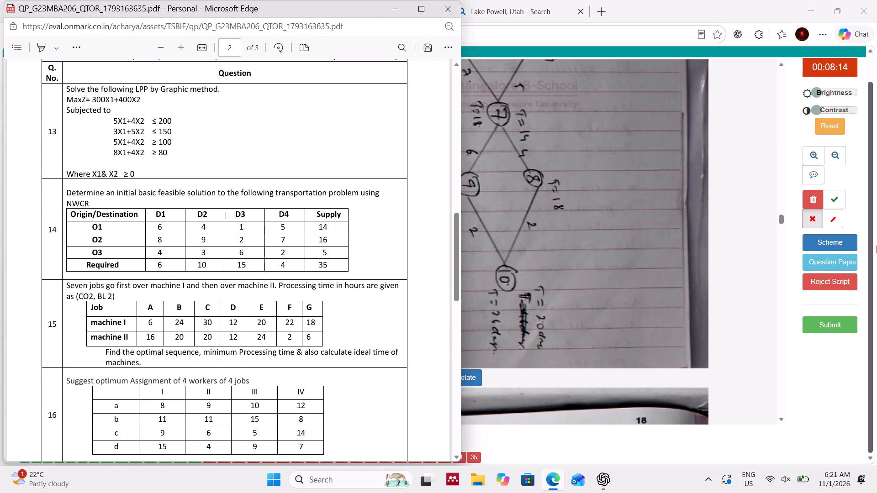
pyautogui.click(822, 262)
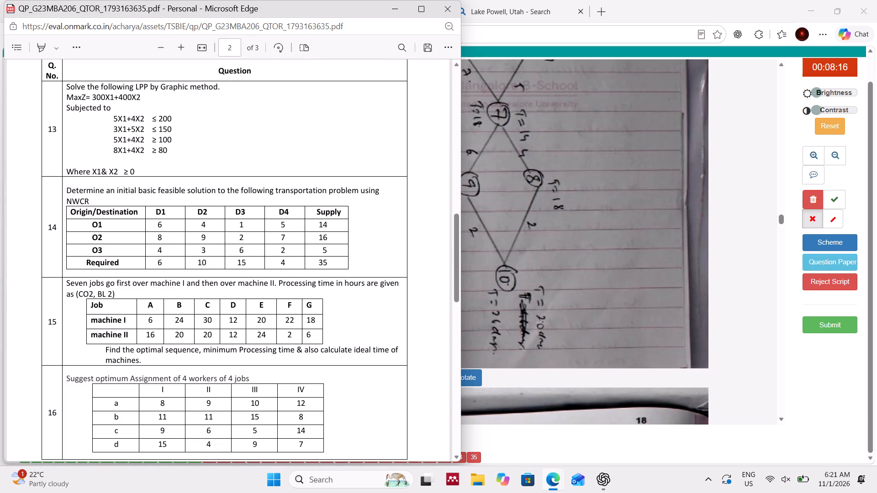
pyautogui.scroll(-17, 310, 232)
pyautogui.scroll(11, 310, 232)
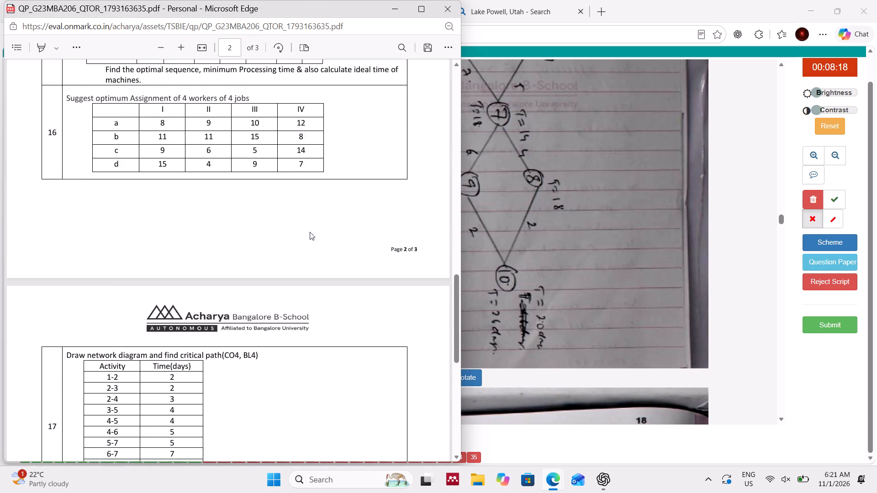
pyautogui.scroll(16, 310, 232)
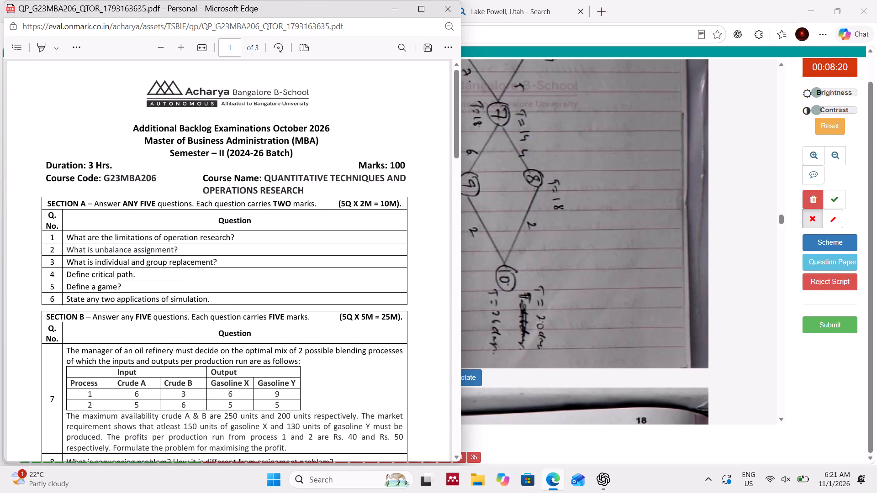
# Compare page 17's network and critical path with the scheme's question 17 entry, activate page 17, and enter 4 marks for question 17.
pyautogui.click(830, 246)
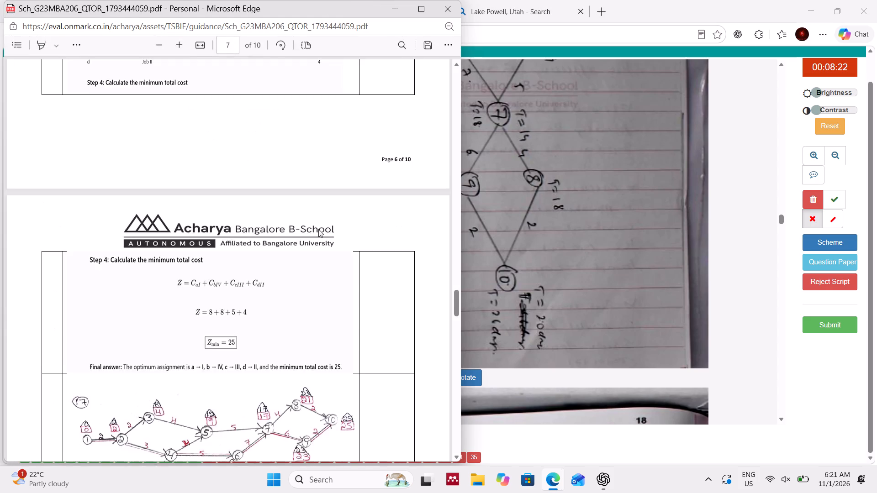
pyautogui.scroll(-5, 316, 229)
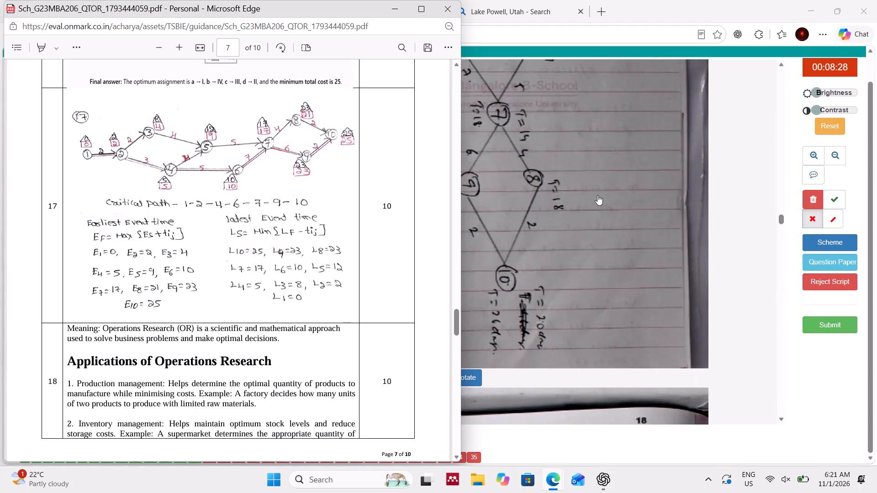
pyautogui.click(618, 165)
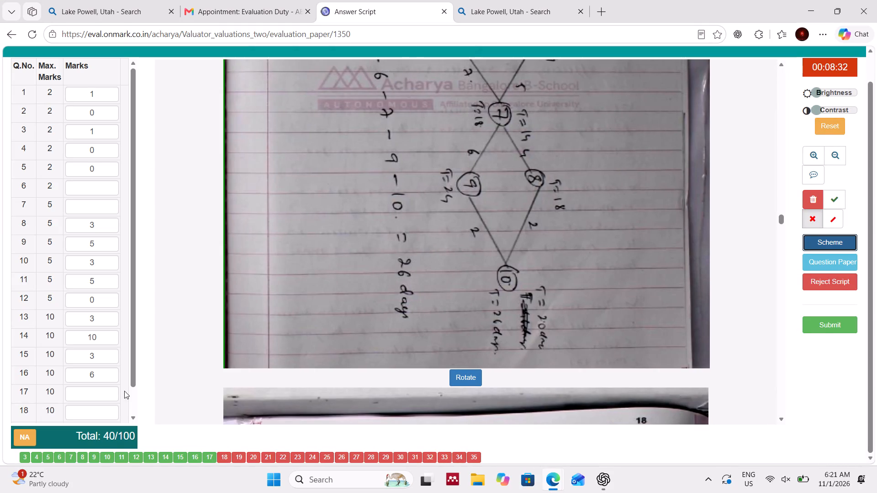
pyautogui.scroll(6, 339, 221)
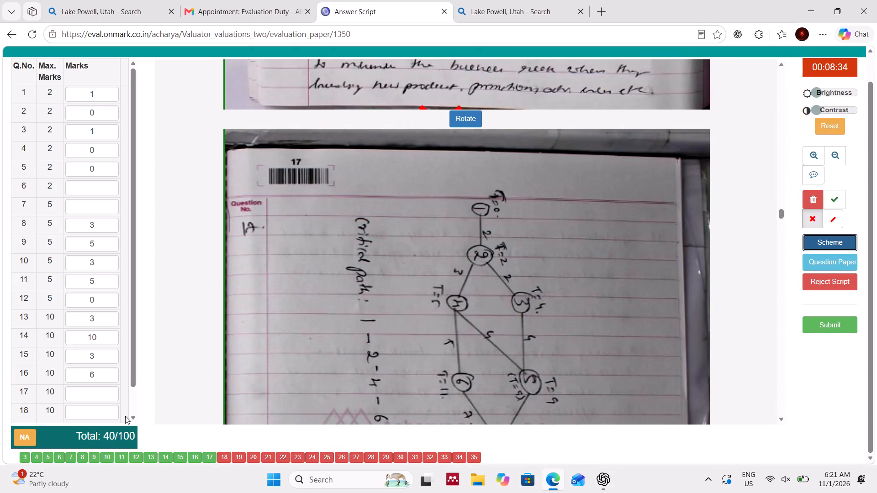
pyautogui.click(91, 398)
pyautogui.press('4')
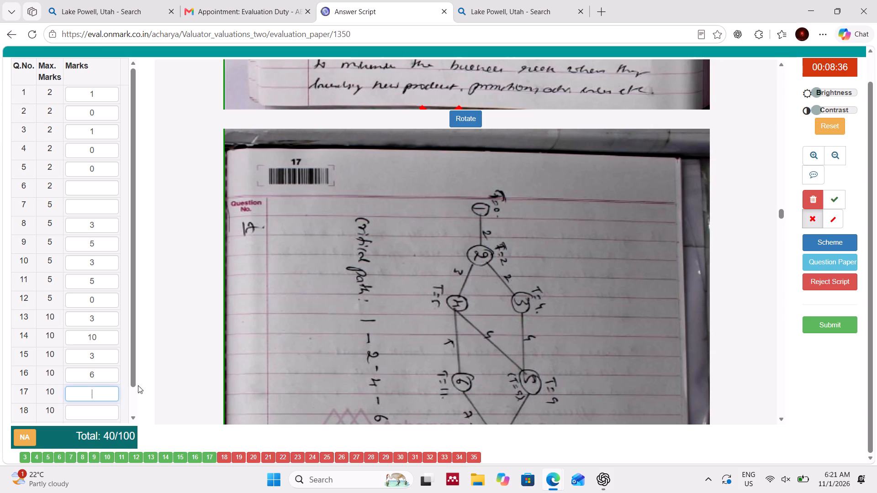
# Place a red cross annotation on the question 18 operations research applications answer on page 18.
pyautogui.scroll(-13, 380, 333)
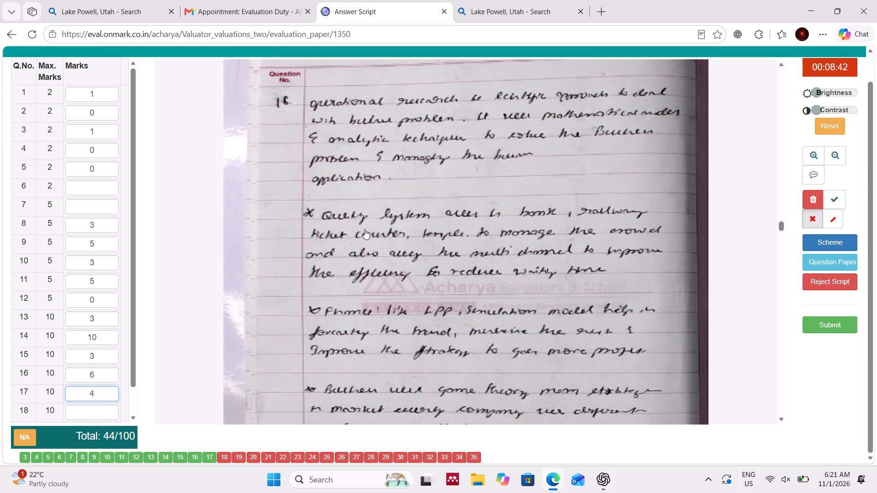
pyautogui.click(324, 194)
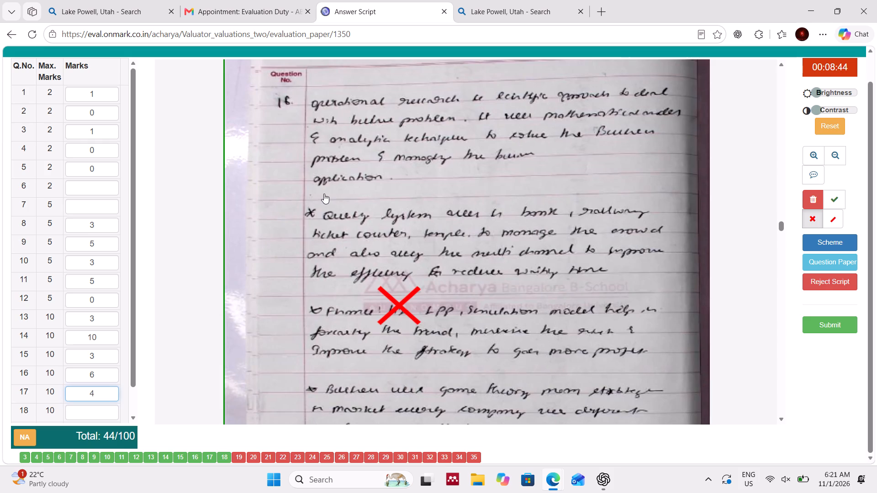
# Place a red cross annotation on the question 19 probability table on page 19.
pyautogui.scroll(-12, 324, 194)
pyautogui.scroll(3, 324, 194)
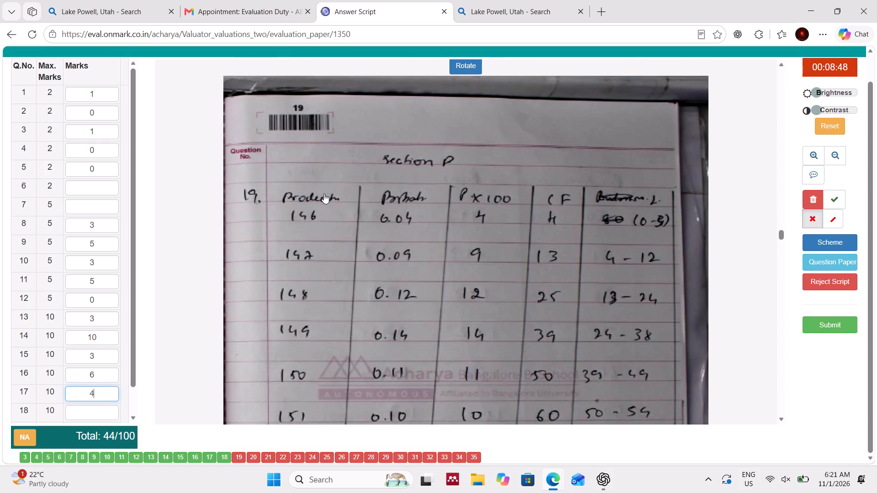
pyautogui.scroll(-3, 324, 194)
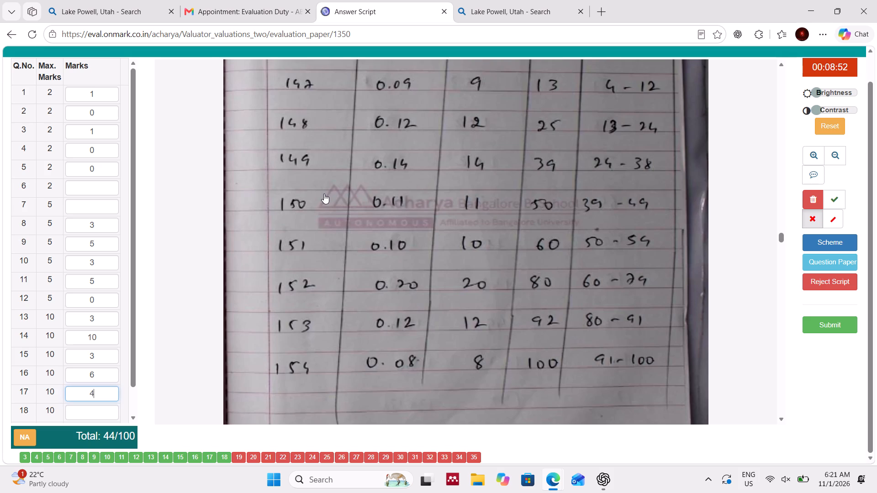
pyautogui.click(324, 194)
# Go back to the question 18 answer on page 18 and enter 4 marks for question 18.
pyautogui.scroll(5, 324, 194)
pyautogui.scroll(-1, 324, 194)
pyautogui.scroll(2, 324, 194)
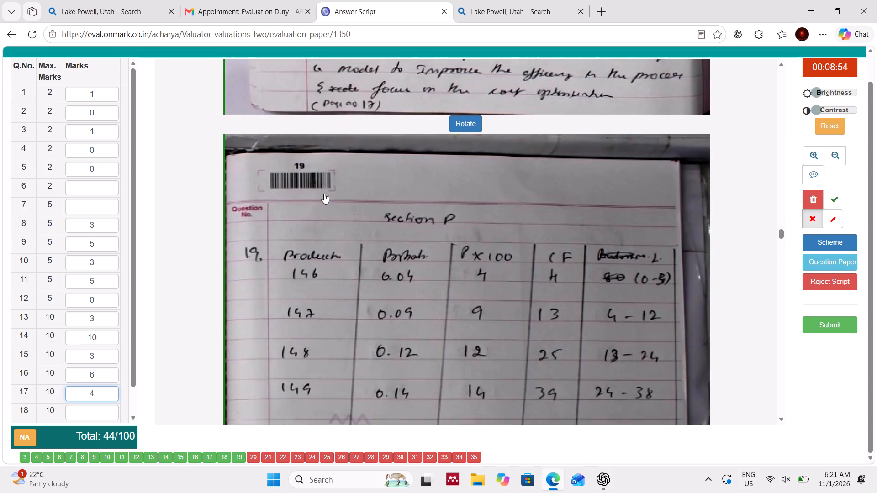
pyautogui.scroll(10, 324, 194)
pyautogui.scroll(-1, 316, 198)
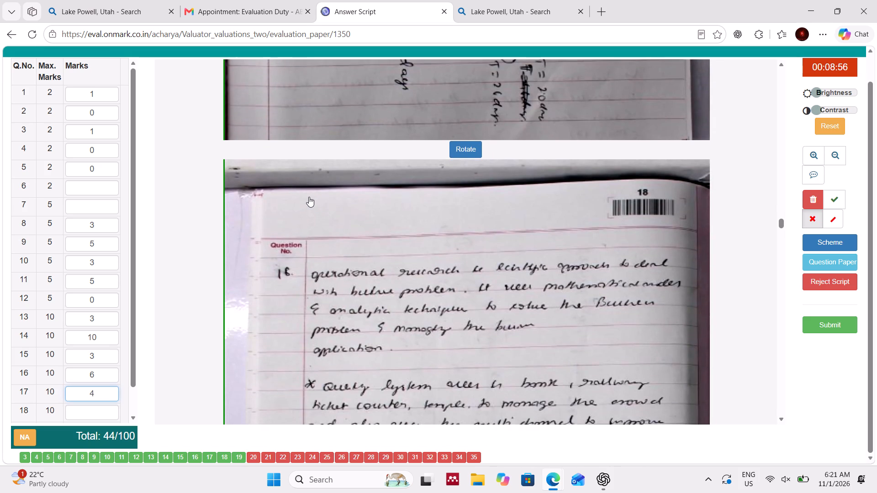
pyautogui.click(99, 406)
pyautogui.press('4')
# Place red crosses on the continued question 19 answer on pages 20 and 21, and enter 4 marks for question 19.
pyautogui.scroll(-4, 144, 383)
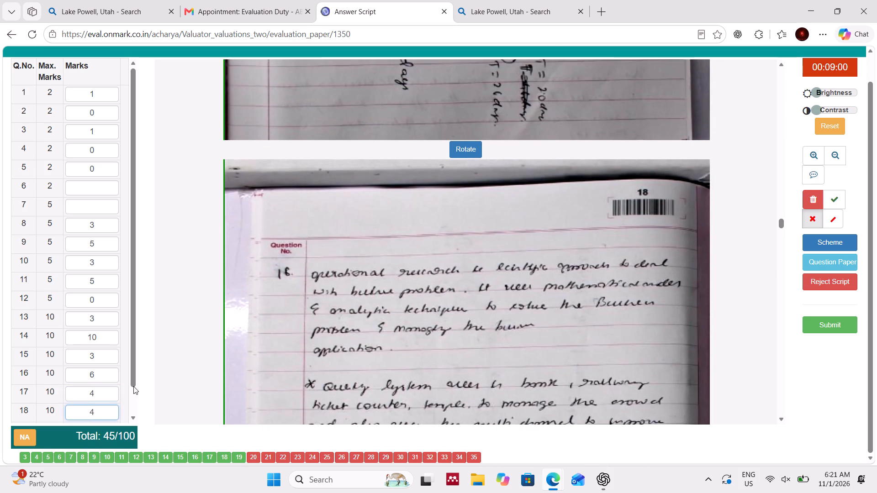
pyautogui.click(133, 386)
pyautogui.click(136, 396)
pyautogui.click(91, 400)
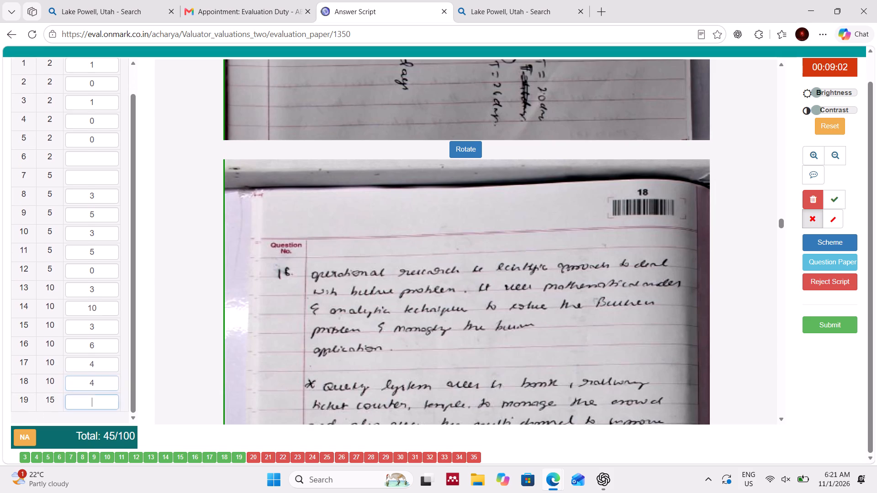
pyautogui.scroll(-6, 377, 310)
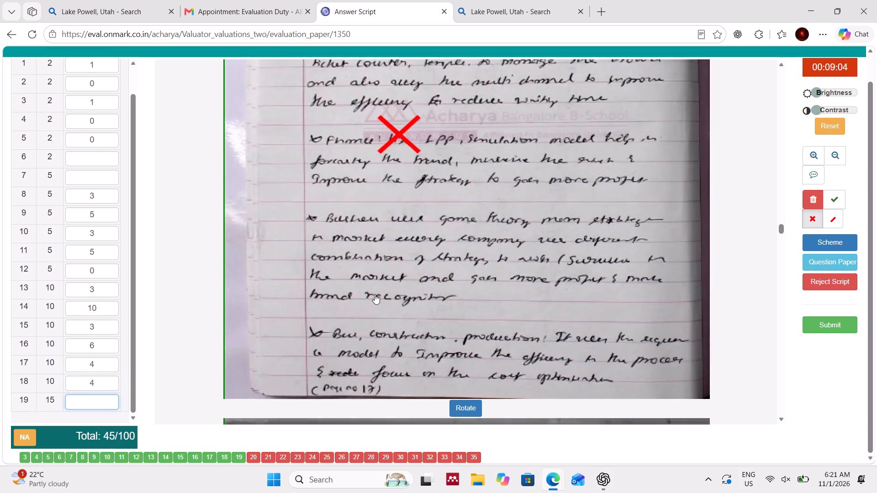
pyautogui.scroll(-10, 375, 294)
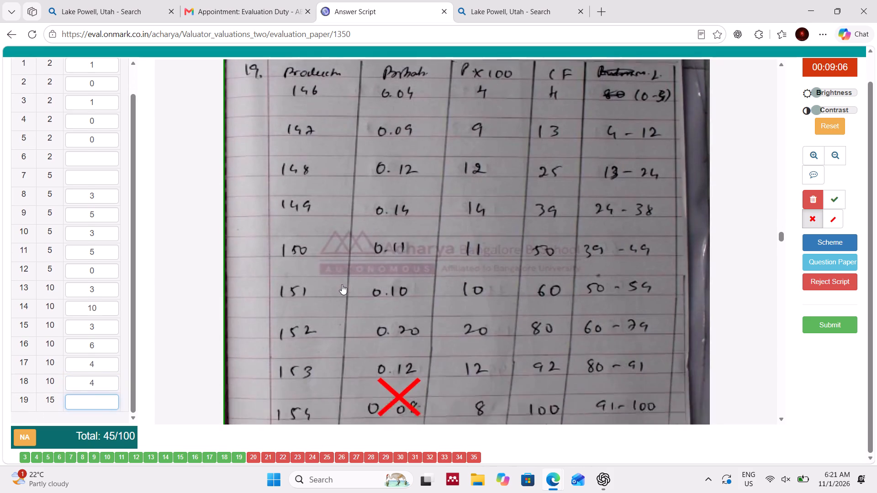
pyautogui.scroll(-6, 342, 284)
pyautogui.click(342, 284)
pyautogui.scroll(-6, 342, 284)
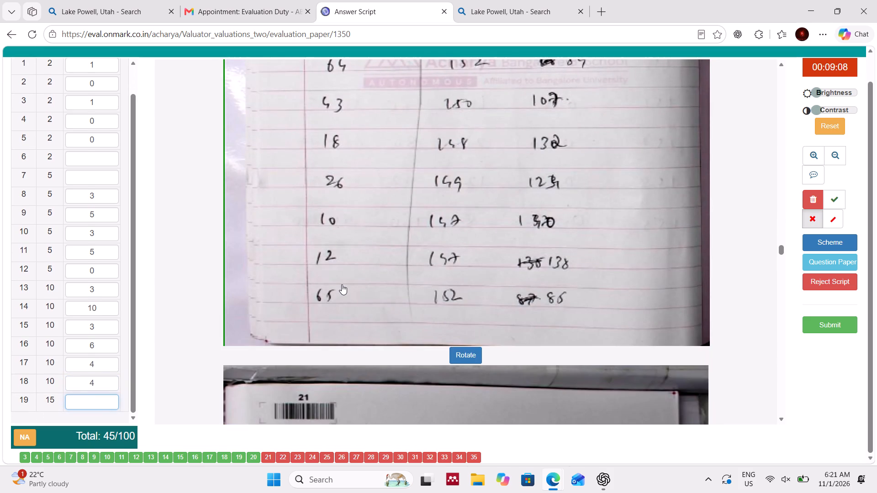
pyautogui.scroll(-7, 342, 284)
pyautogui.click(342, 284)
pyautogui.scroll(-5, 342, 284)
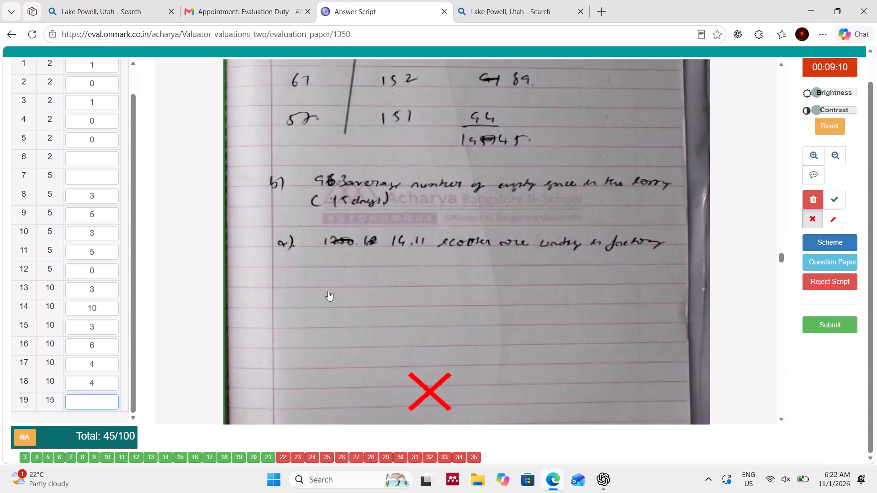
pyautogui.scroll(-1, 328, 291)
pyautogui.press('4')
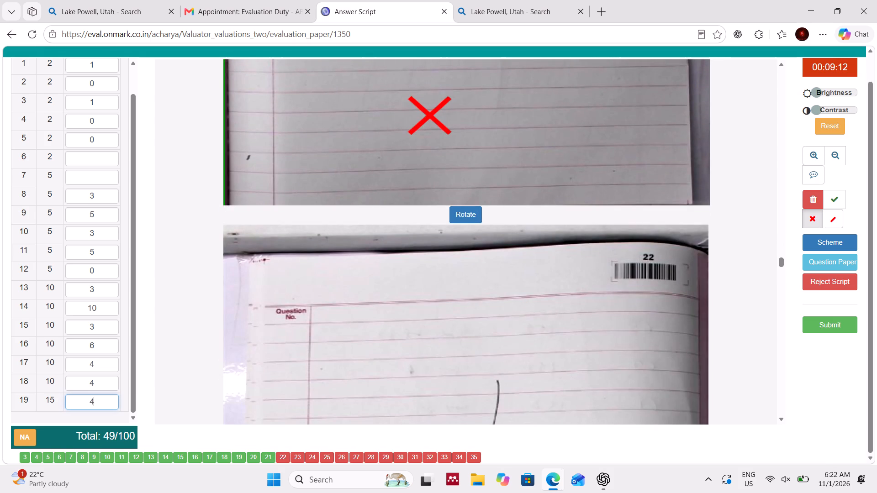
# Place a red cross annotation on each of the unanswered pages 22 to 29.
pyautogui.scroll(-5, 325, 314)
pyautogui.click(409, 231)
pyautogui.scroll(-7, 408, 230)
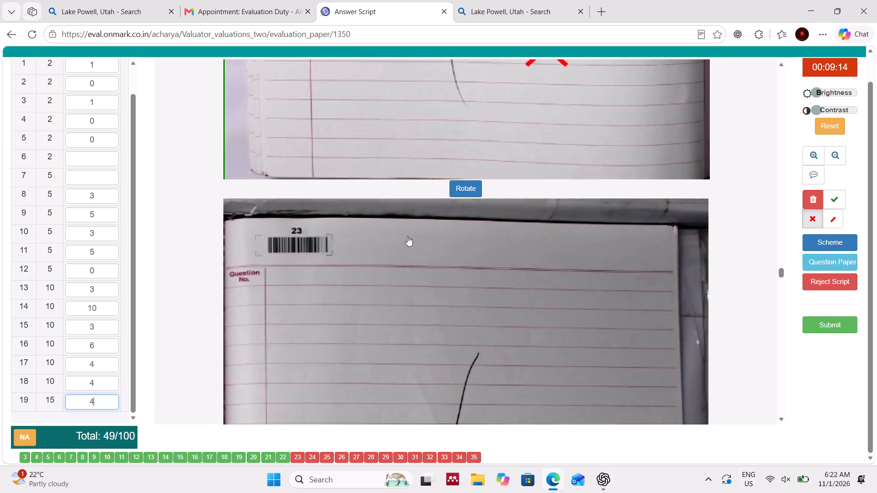
pyautogui.scroll(-4, 407, 236)
pyautogui.click(407, 232)
pyautogui.scroll(-10, 407, 232)
pyautogui.click(405, 226)
pyautogui.scroll(-12, 403, 226)
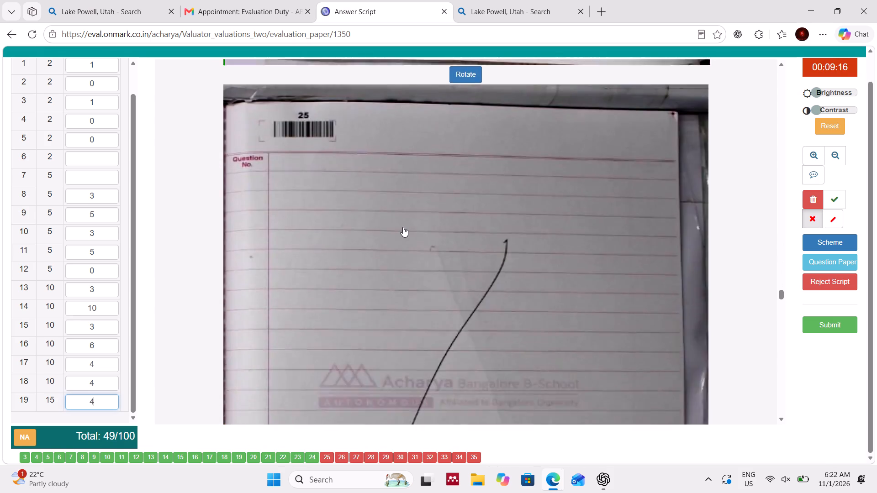
pyautogui.click(403, 227)
pyautogui.scroll(-10, 403, 227)
pyautogui.click(403, 227)
pyautogui.scroll(-8, 403, 227)
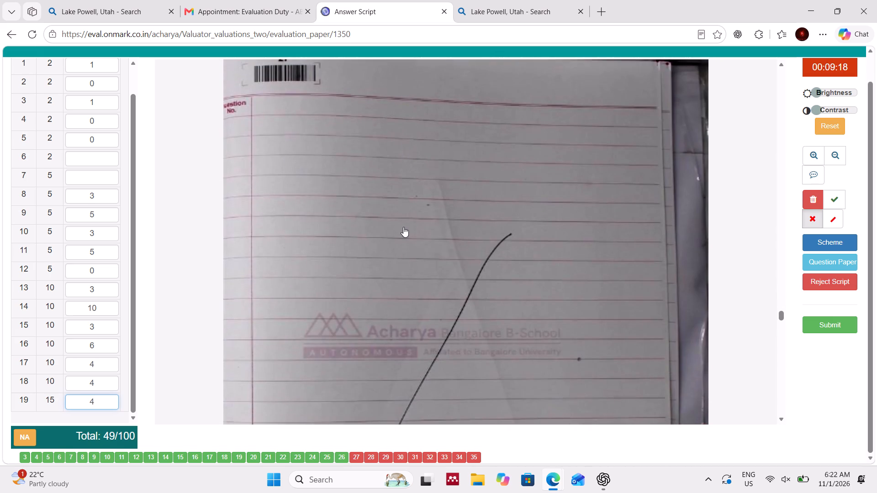
pyautogui.click(403, 227)
pyautogui.scroll(-14, 403, 227)
pyautogui.click(403, 226)
pyautogui.scroll(-7, 403, 226)
pyautogui.click(403, 226)
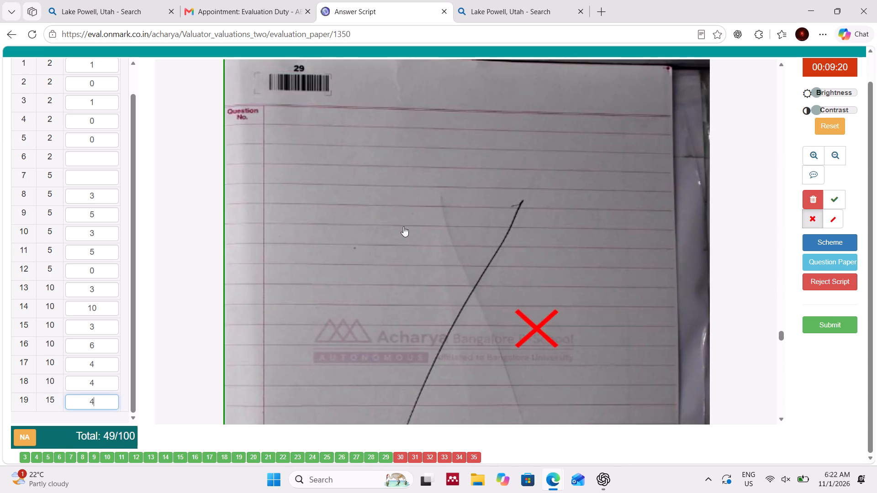
# Place a red cross annotation on each of the remaining unanswered pages 30 to 35, including the graph sheets.
pyautogui.scroll(-11, 403, 226)
pyautogui.click(403, 226)
pyautogui.scroll(-8, 403, 226)
pyautogui.click(403, 226)
pyautogui.scroll(-7, 403, 226)
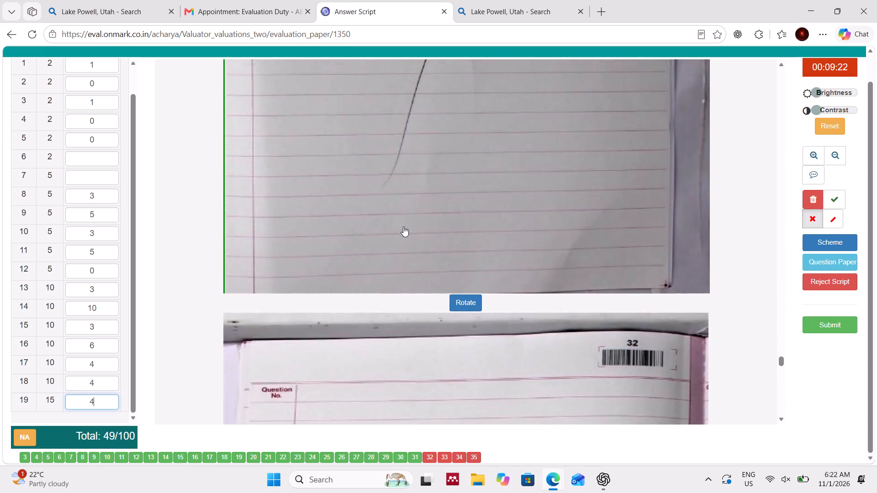
pyautogui.scroll(-6, 403, 226)
pyautogui.click(403, 226)
pyautogui.scroll(-11, 403, 226)
pyautogui.click(403, 226)
pyautogui.scroll(-9, 403, 226)
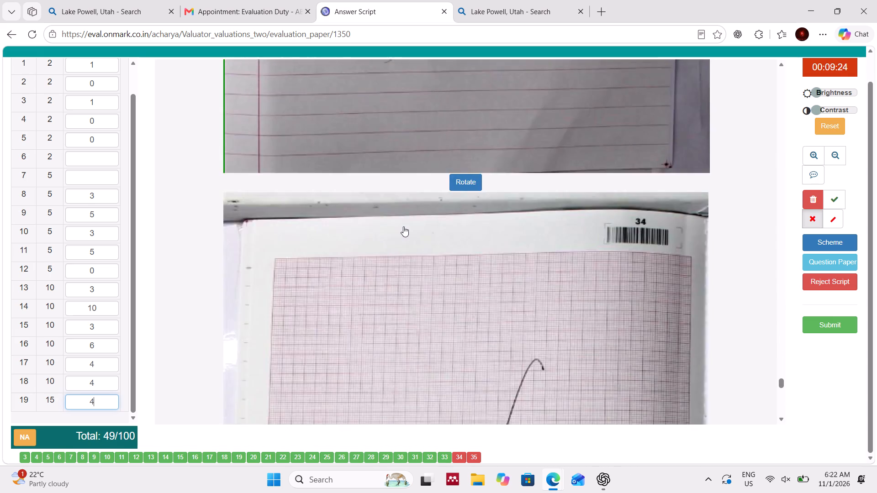
pyautogui.scroll(-4, 403, 226)
pyautogui.click(403, 226)
pyautogui.scroll(-7, 403, 226)
pyautogui.click(403, 226)
pyautogui.scroll(-14, 403, 226)
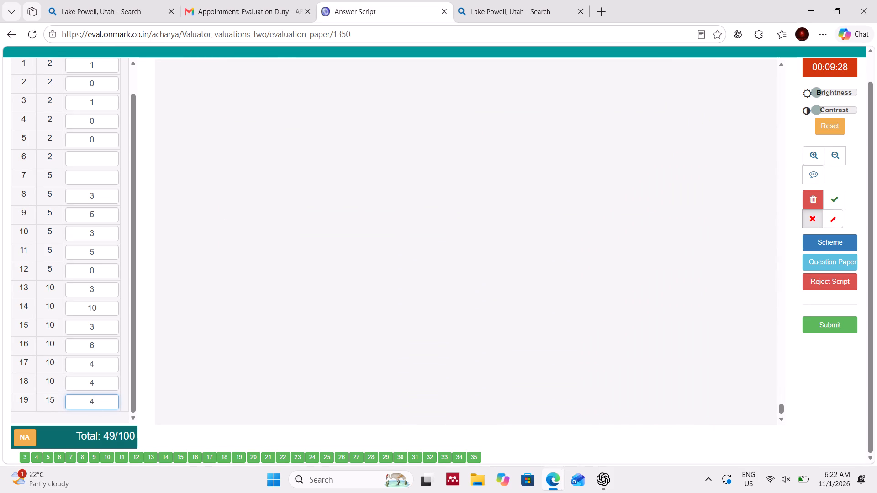
# Enter 0 marks for question 6 and 0 marks for question 7.
pyautogui.click(91, 157)
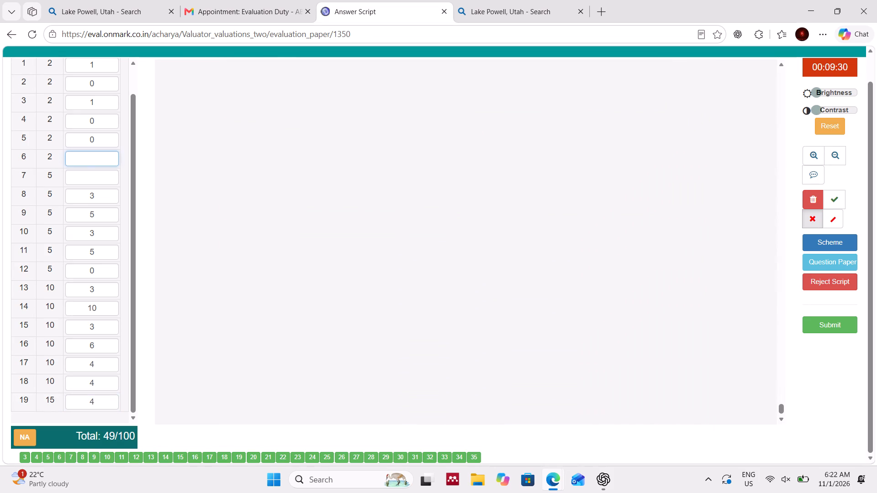
pyautogui.press('0')
pyautogui.click(95, 172)
pyautogui.press('0')
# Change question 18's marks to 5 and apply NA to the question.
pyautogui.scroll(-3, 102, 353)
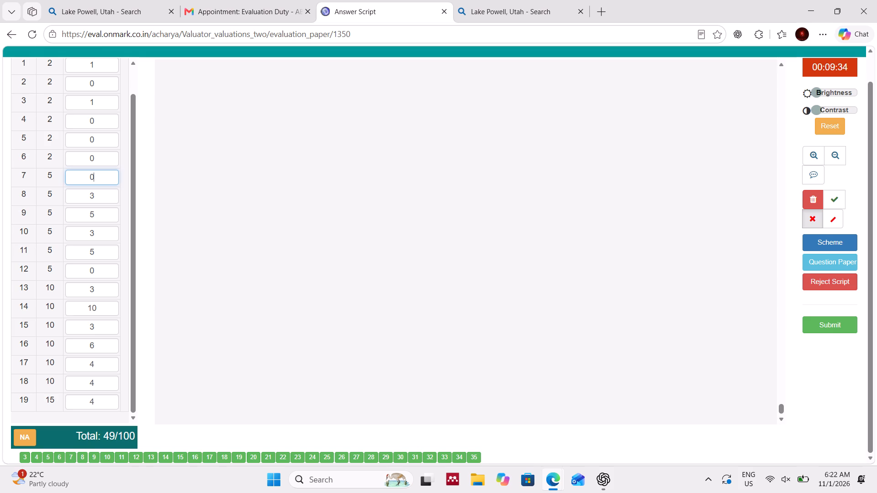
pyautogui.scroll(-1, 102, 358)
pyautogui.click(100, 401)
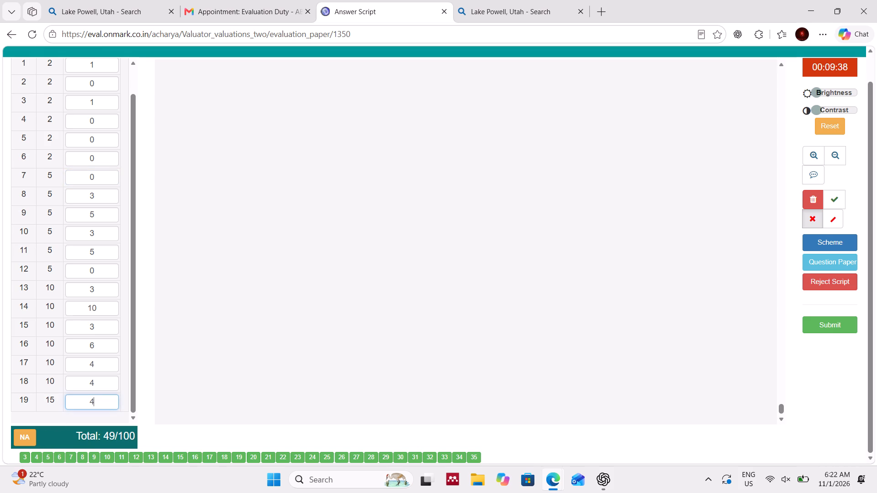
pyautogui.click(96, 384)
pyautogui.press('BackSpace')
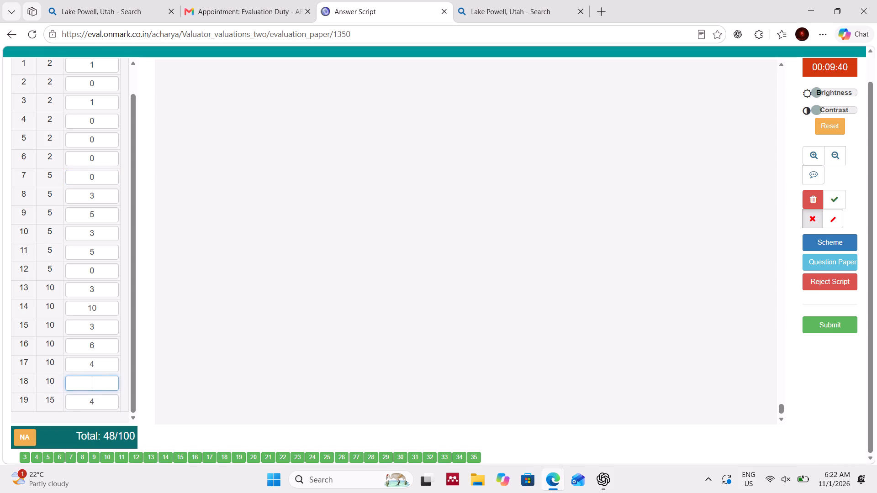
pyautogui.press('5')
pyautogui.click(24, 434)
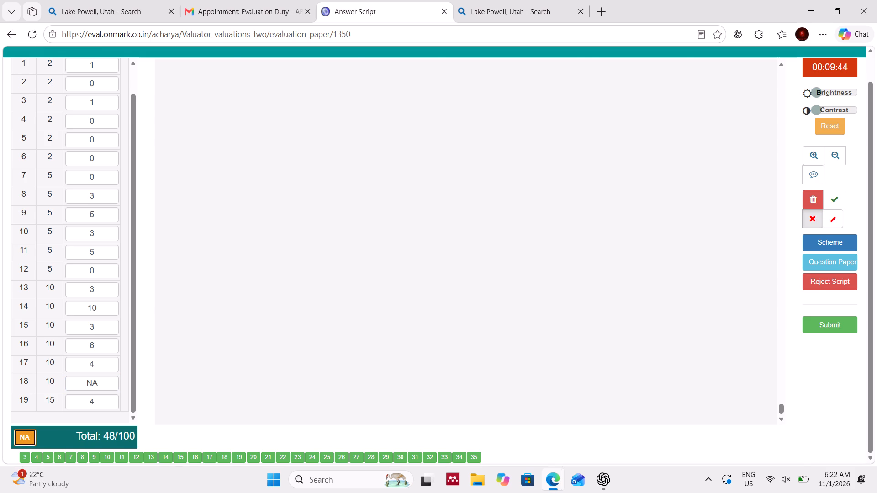
# Clear the question 18 entry and set its marks to 5.
pyautogui.scroll(7, 262, 295)
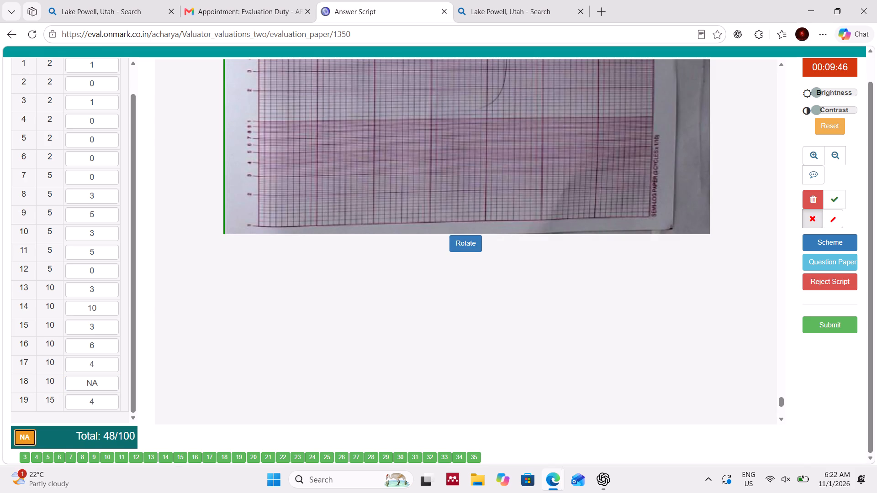
pyautogui.click(98, 383)
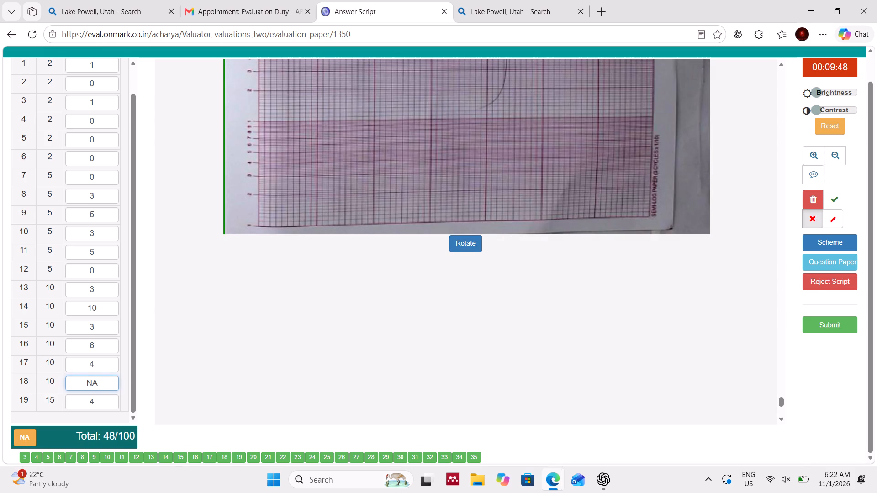
pyautogui.press('BackSpace')
pyautogui.press('BackSpace')
pyautogui.press('5')
pyautogui.click(275, 337)
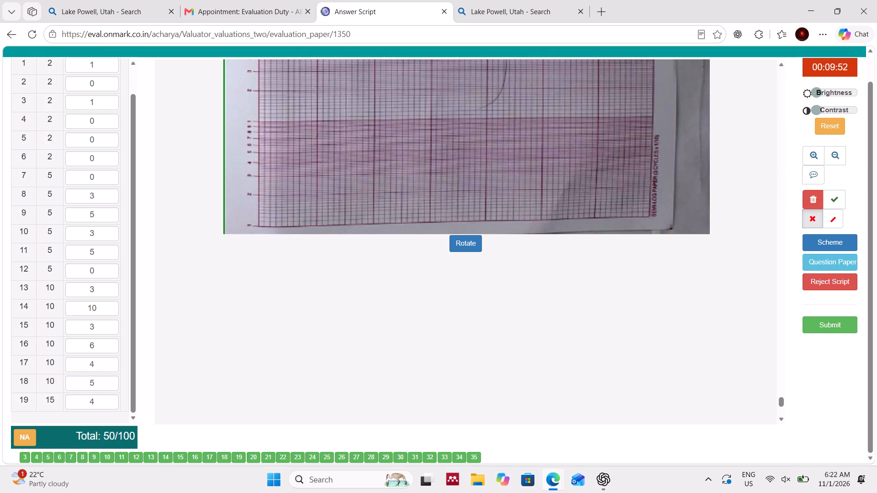
# Submit the evaluated answer script and confirm the final submission.
pyautogui.click(835, 324)
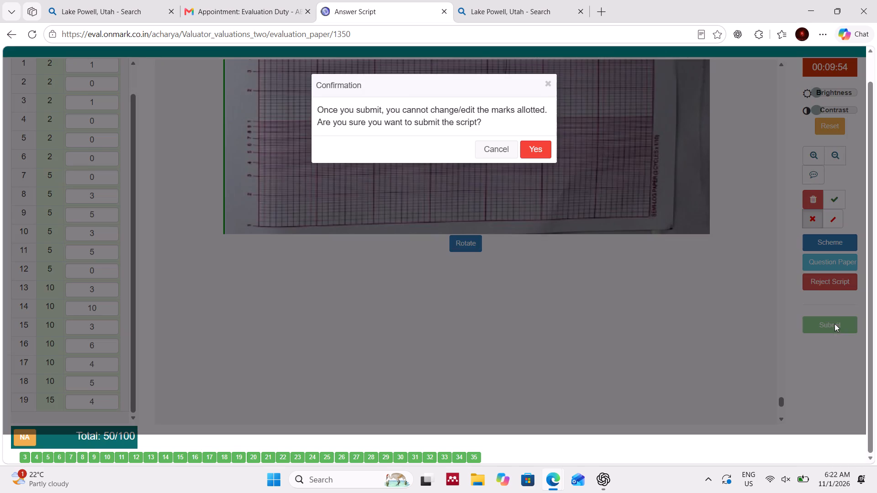
pyautogui.click(534, 147)
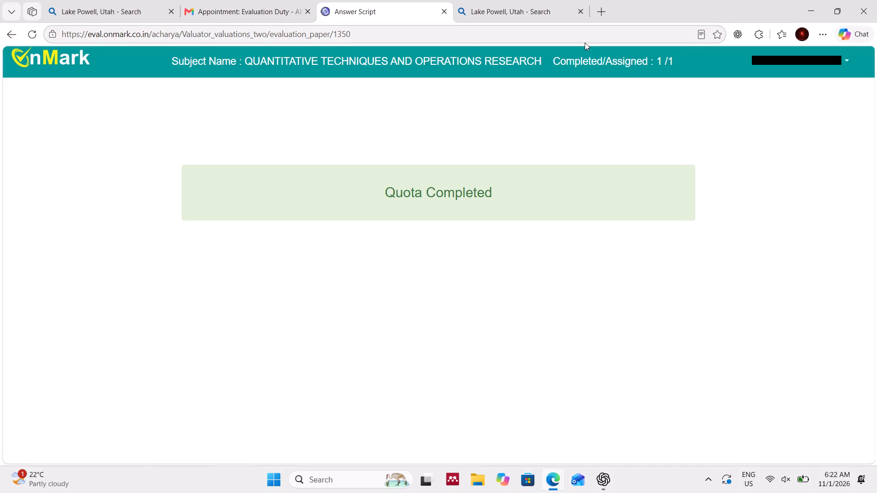
# Return to the evaluation dashboard and open the Valuation Two Papers list.
pyautogui.click(820, 63)
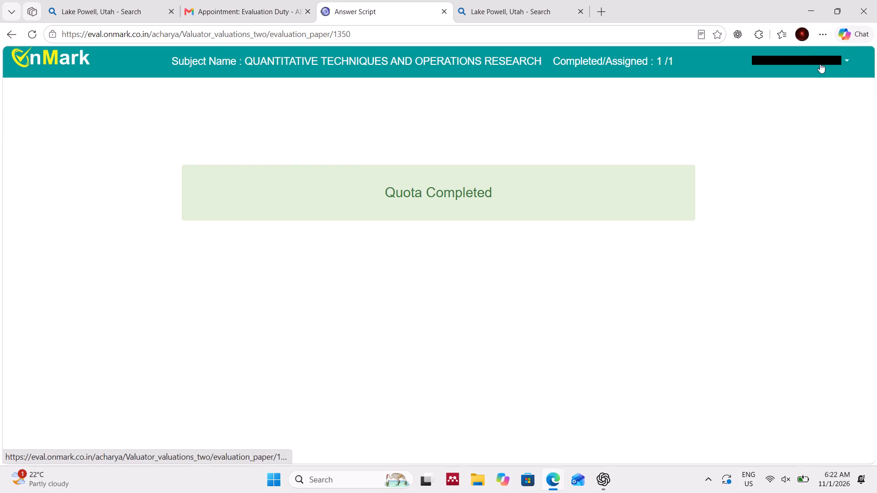
pyautogui.click(814, 80)
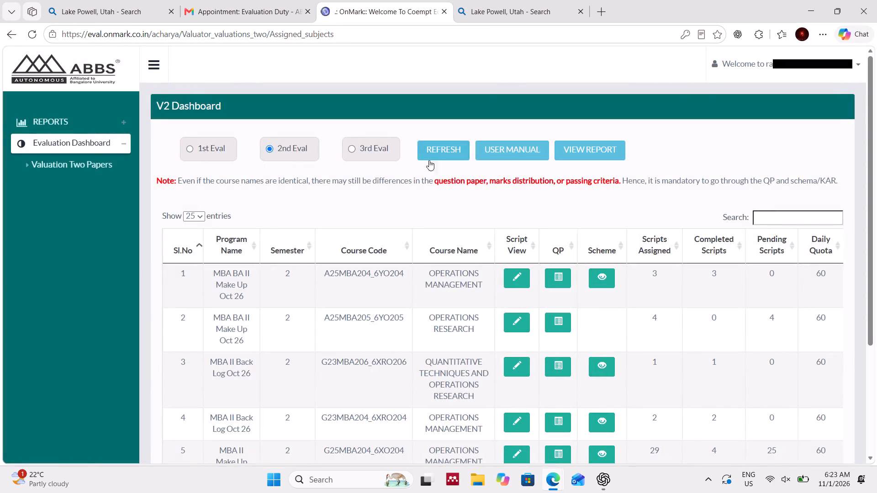
pyautogui.click(86, 159)
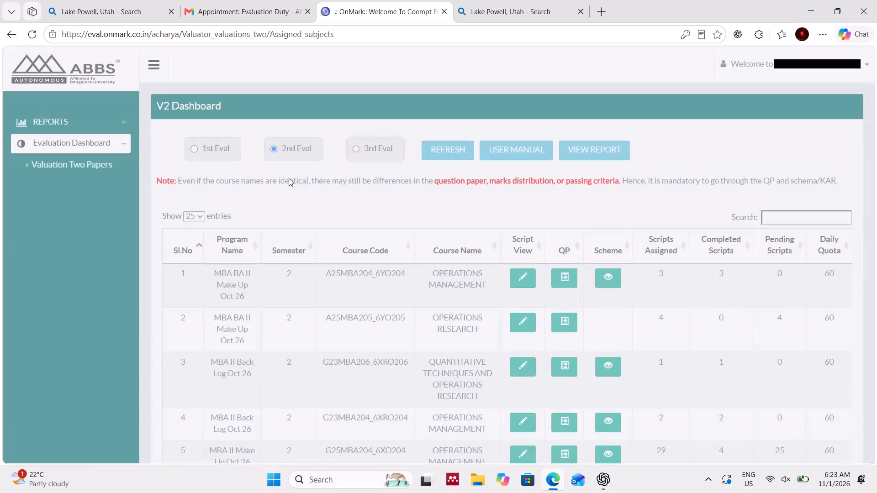
# Select the Operations Research entry's text in the assigned papers list, from program name MBA BA II Make Up Oct 26 through the course name.
pyautogui.scroll(-3, 426, 191)
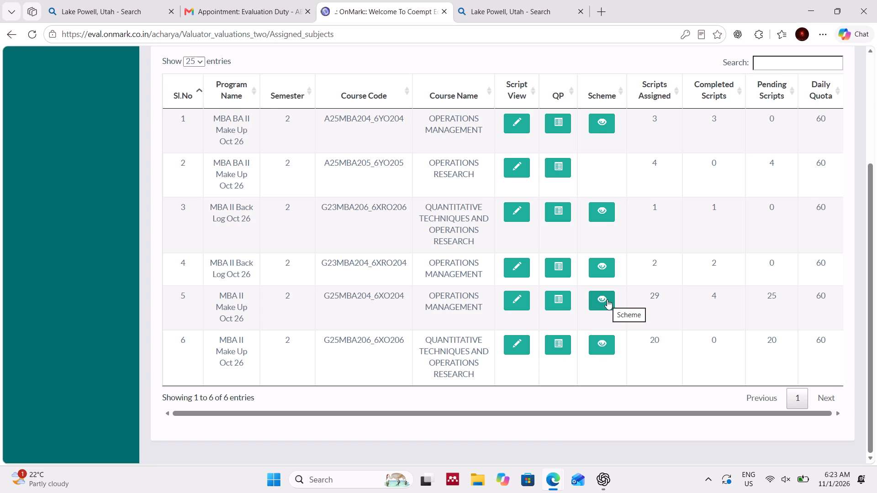
pyautogui.scroll(1, 607, 299)
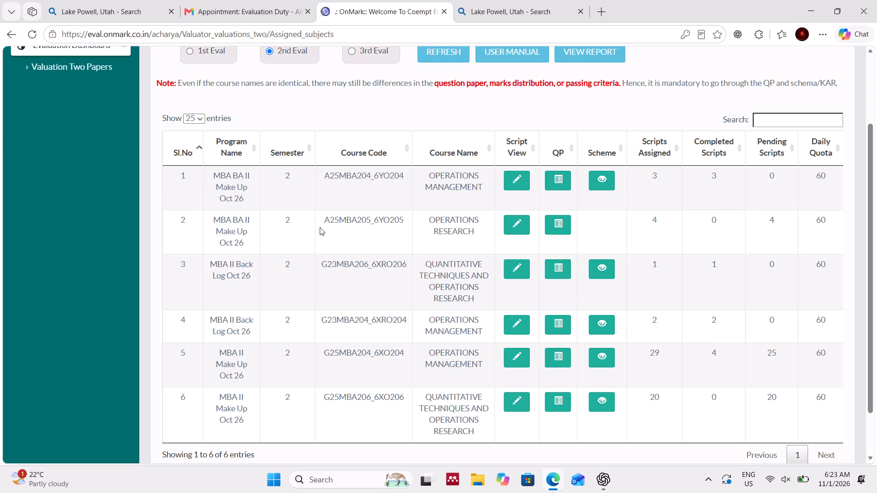
pyautogui.moveTo(214, 219); pyautogui.dragTo(311, 236)
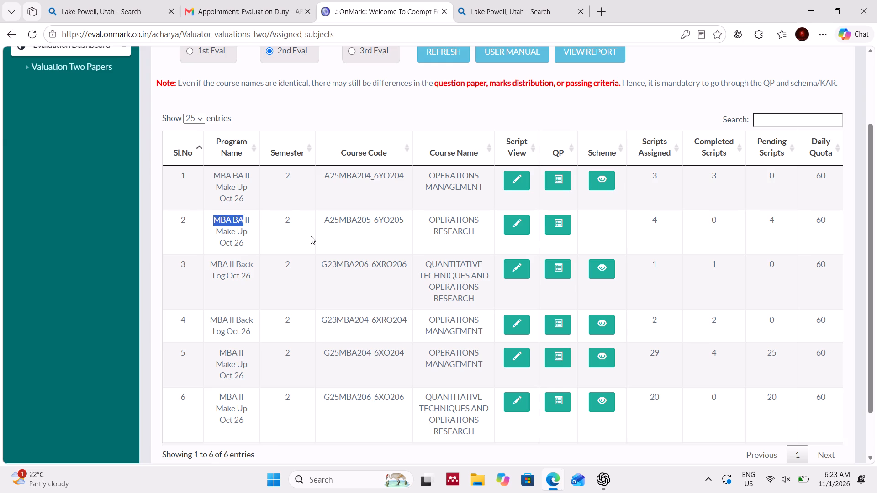
pyautogui.moveTo(311, 236); pyautogui.dragTo(478, 240)
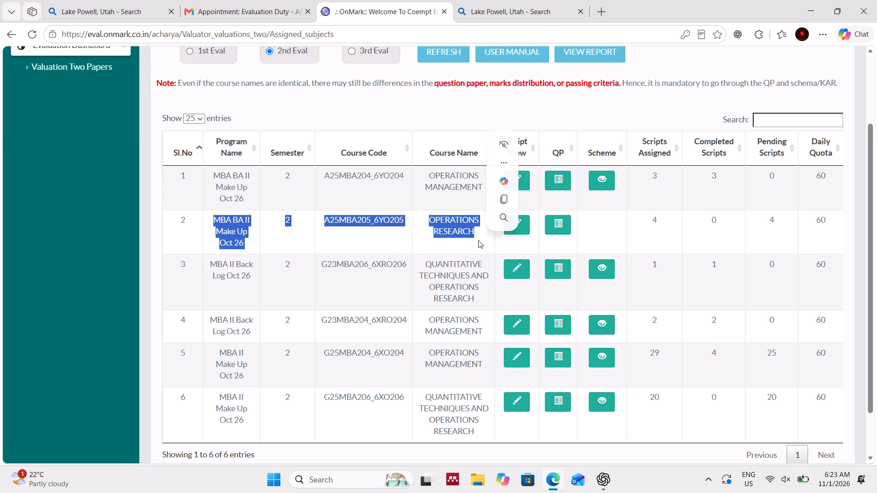
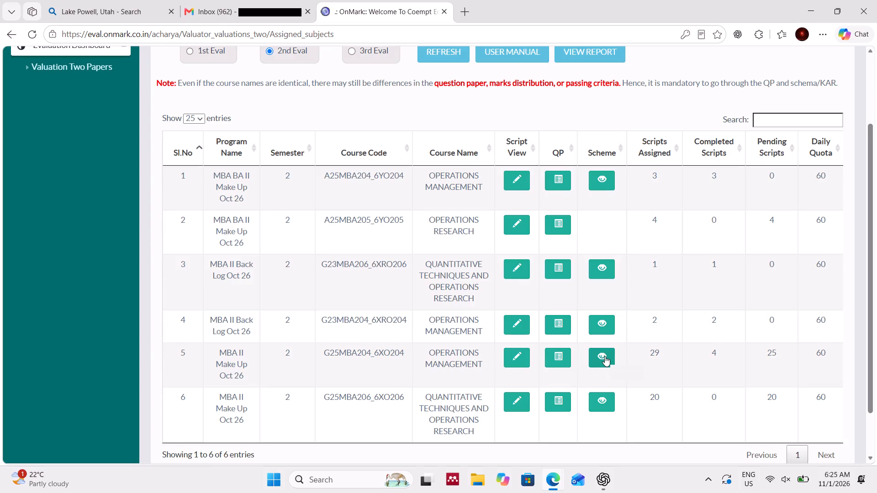
# Open the scheme of evaluation for the MBA II Make Up Operations Management paper, G25MBA204_6XO204.
pyautogui.scroll(4, 600, 337)
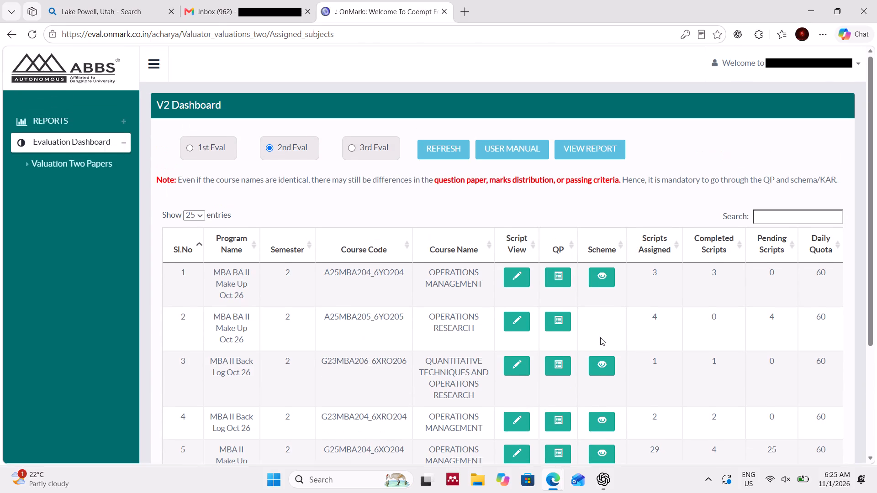
pyautogui.scroll(-1, 597, 323)
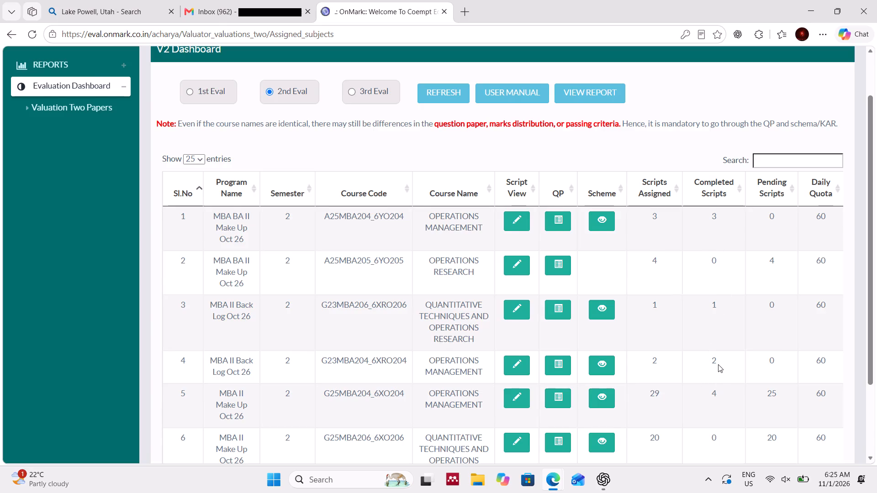
pyautogui.scroll(-2, 718, 364)
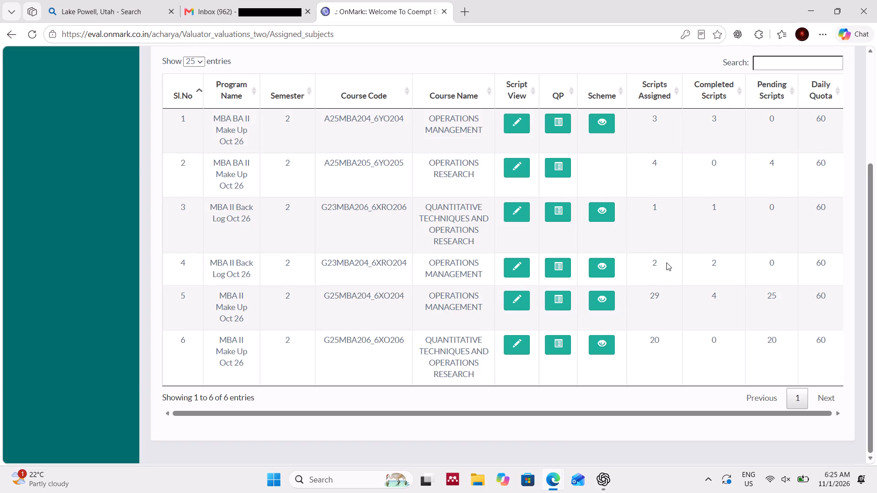
pyautogui.scroll(1, 667, 261)
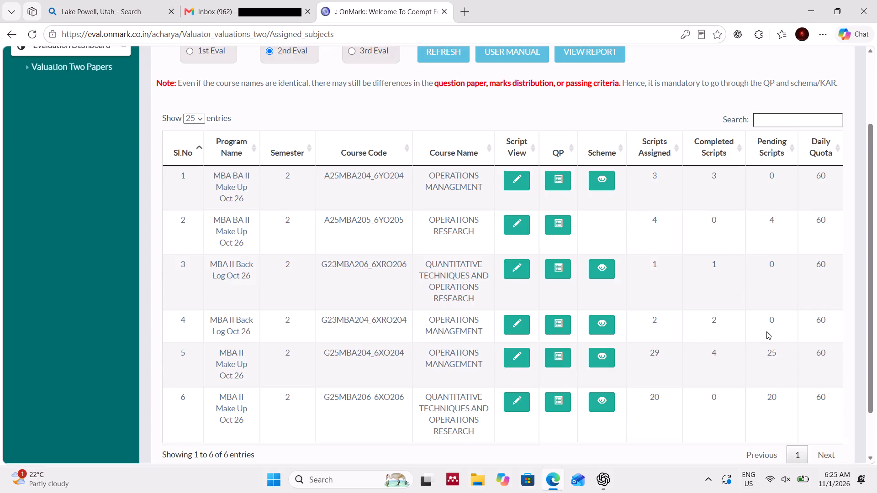
pyautogui.click(604, 357)
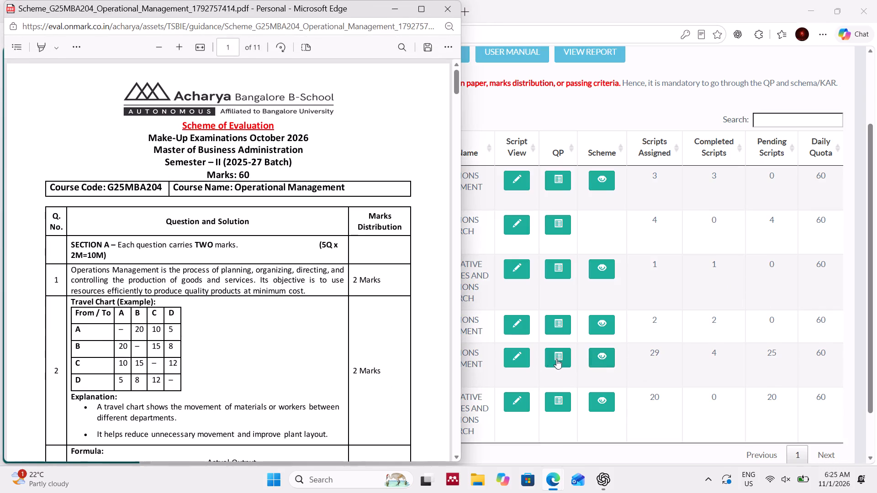
# Open an answer script for the G25MBA204_6XO204 Operations Management paper for evaluation.
pyautogui.click(512, 360)
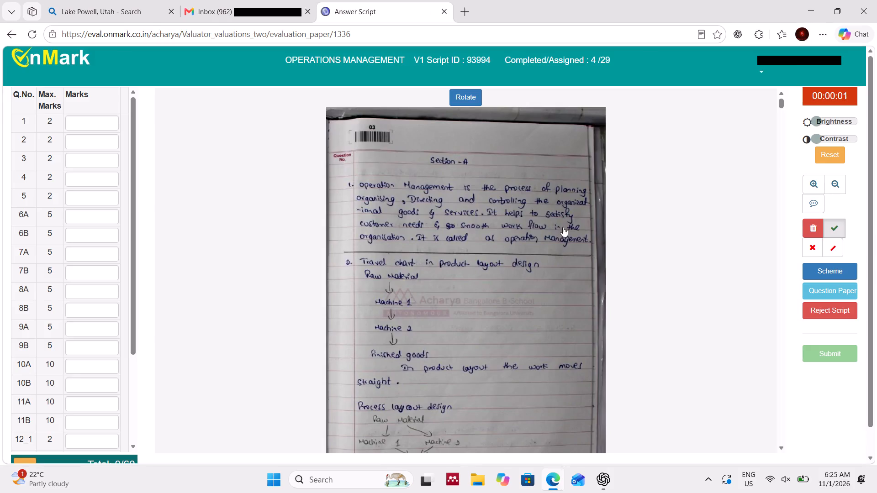
# Tick the Section A answer page 03 and award 2 marks for question 1 and 1 mark for question 2.
pyautogui.tripleClick(815, 182)
pyautogui.tripleClick(815, 182)
pyautogui.tripleClick(815, 182)
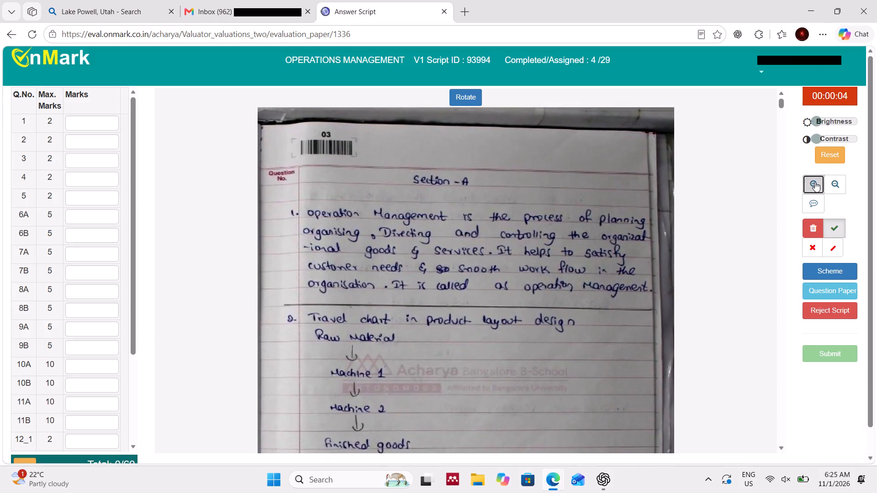
pyautogui.doubleClick(815, 182)
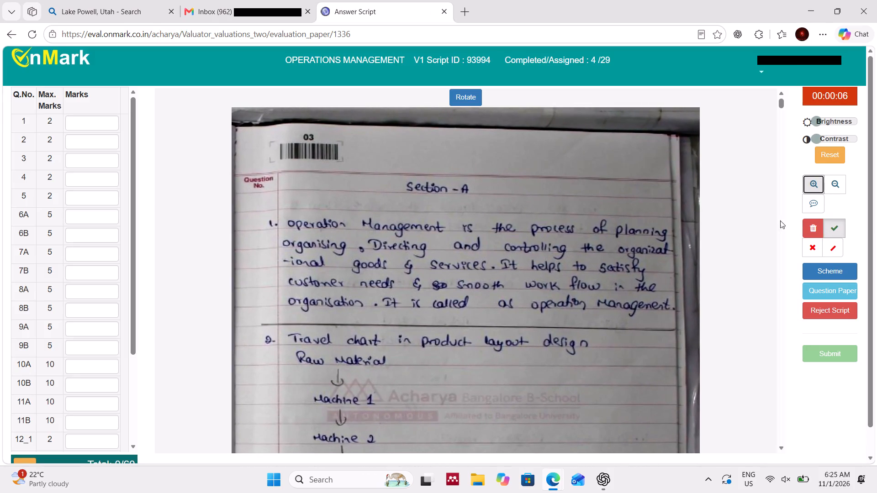
pyautogui.click(828, 230)
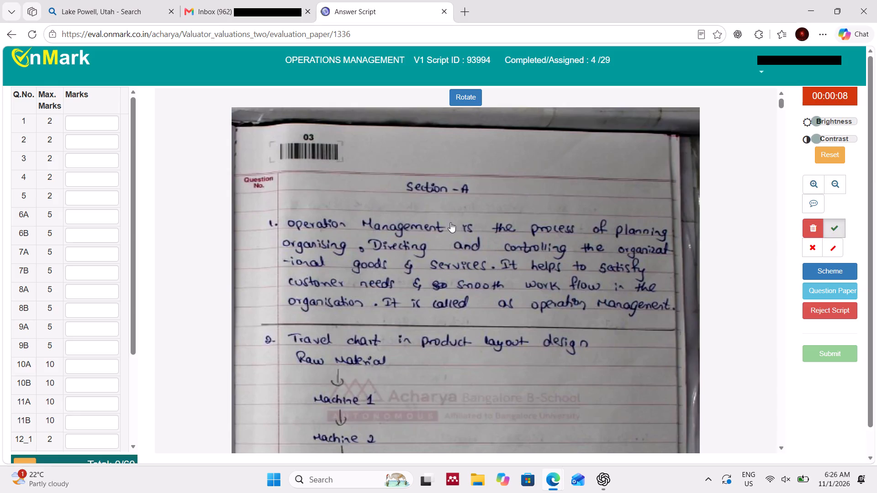
pyautogui.click(450, 222)
pyautogui.scroll(-5, 450, 222)
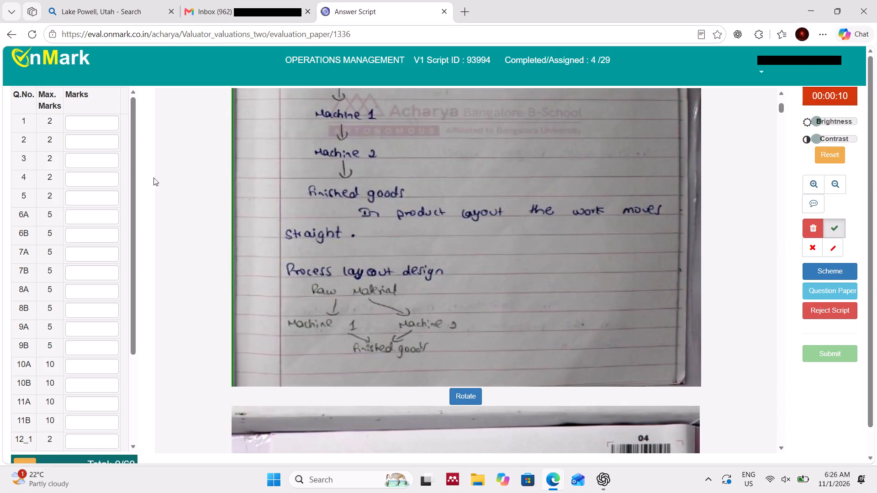
pyautogui.click(91, 131)
pyautogui.click(93, 120)
pyautogui.press('2')
pyautogui.click(96, 139)
pyautogui.press('1')
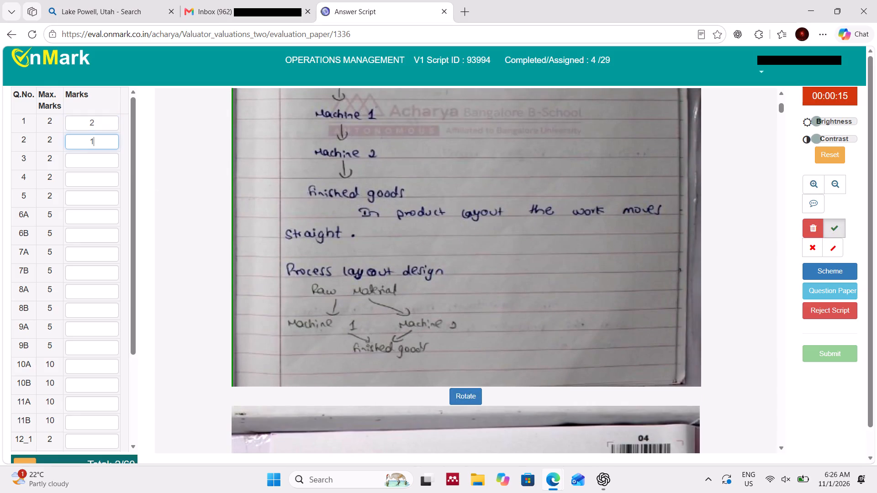
# Tick answer page 04 and award 2 marks for question 3 and 0 for question 4.
pyautogui.scroll(-5, 288, 191)
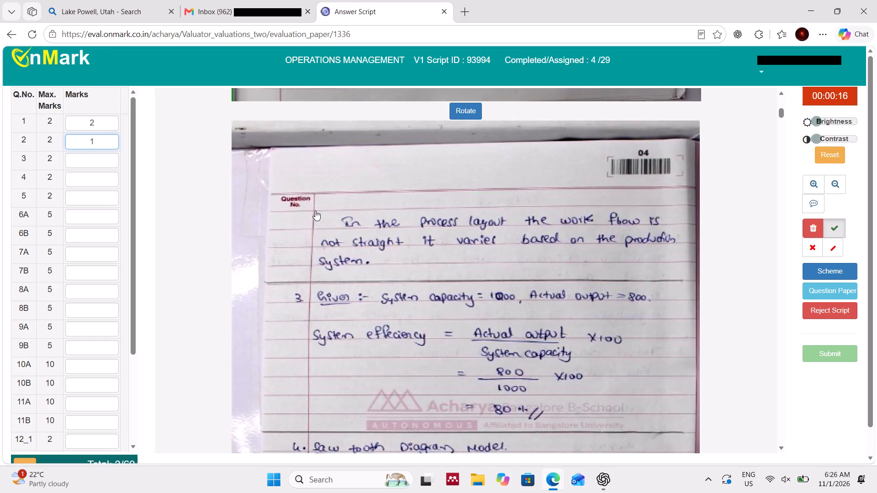
pyautogui.scroll(-1, 315, 210)
pyautogui.click(331, 271)
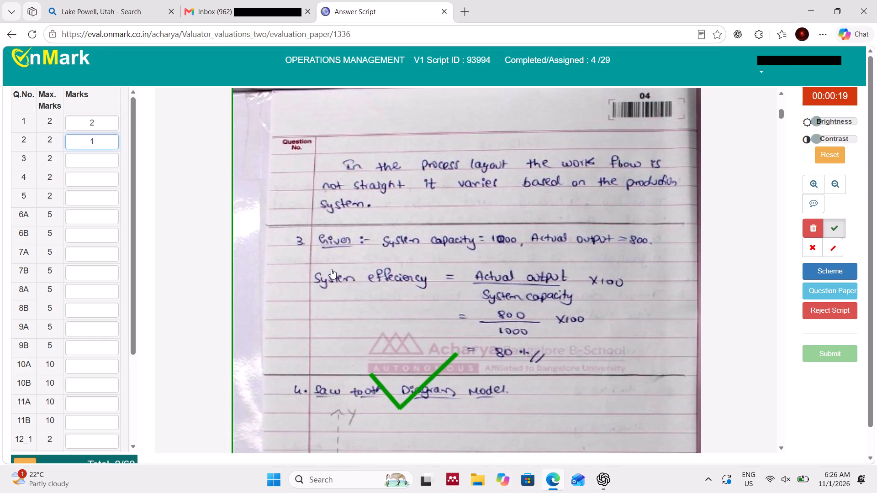
pyautogui.scroll(-3, 331, 269)
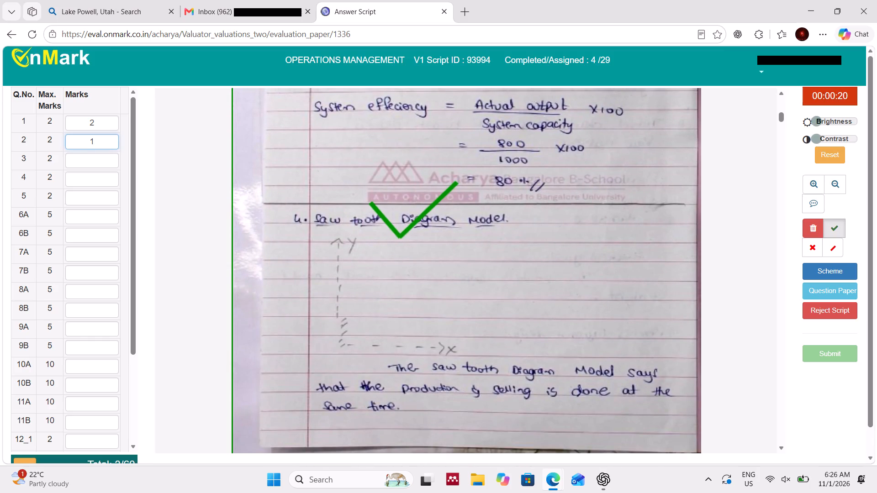
pyautogui.click(102, 164)
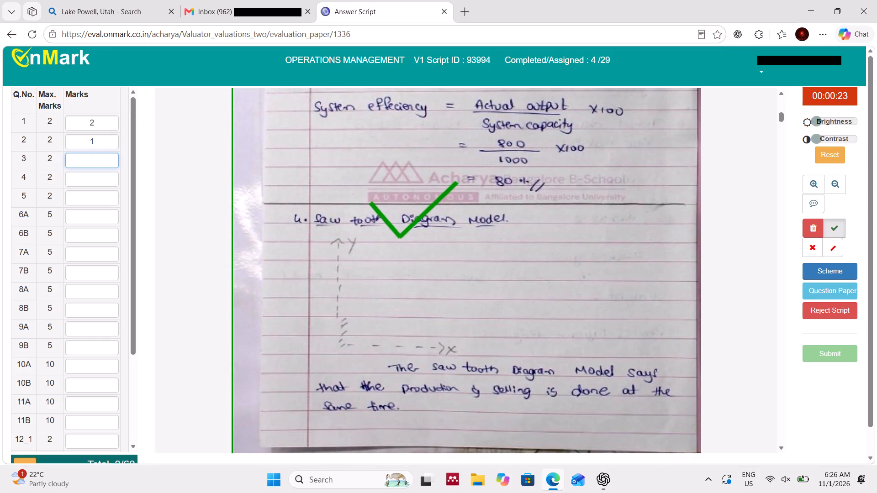
pyautogui.press('2')
pyautogui.click(102, 173)
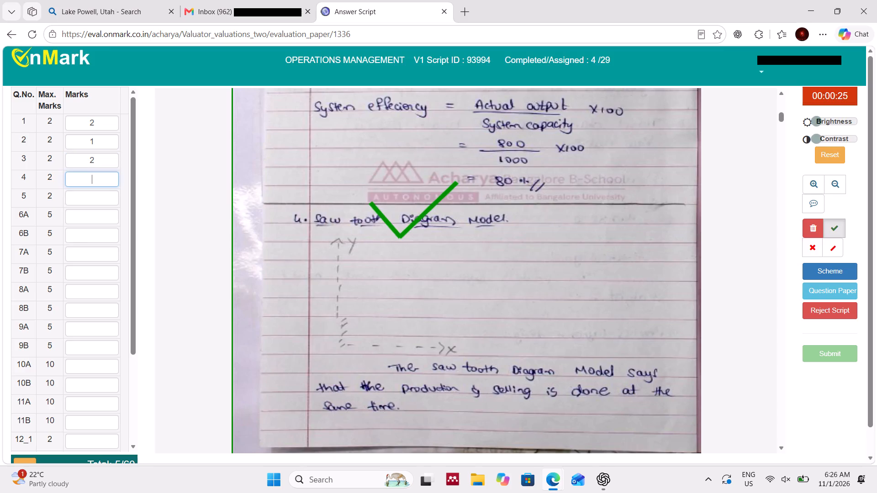
pyautogui.press('0')
# Award 0 marks for question 5, the Toyota Production System answer on page 05.
pyautogui.scroll(-5, 311, 216)
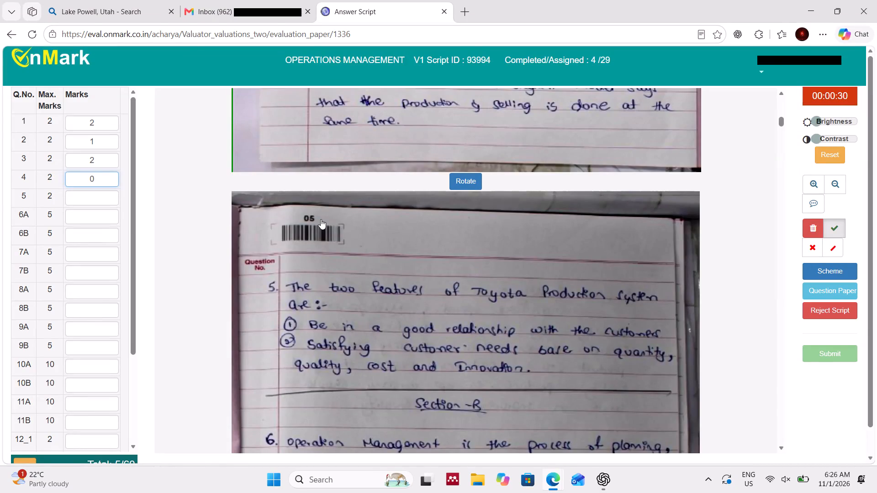
pyautogui.click(91, 198)
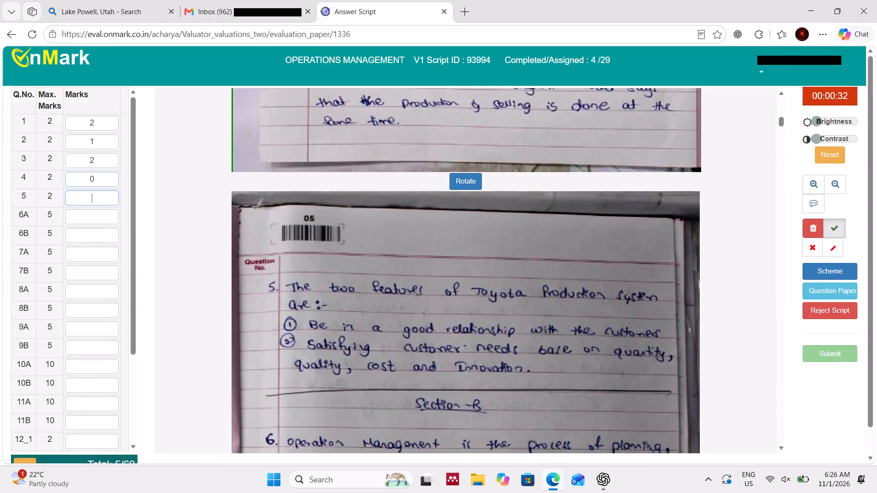
pyautogui.press('0')
# Tick the pages answering question 6 on operations management objectives and award 5 marks for 6A.
pyautogui.scroll(-5, 268, 238)
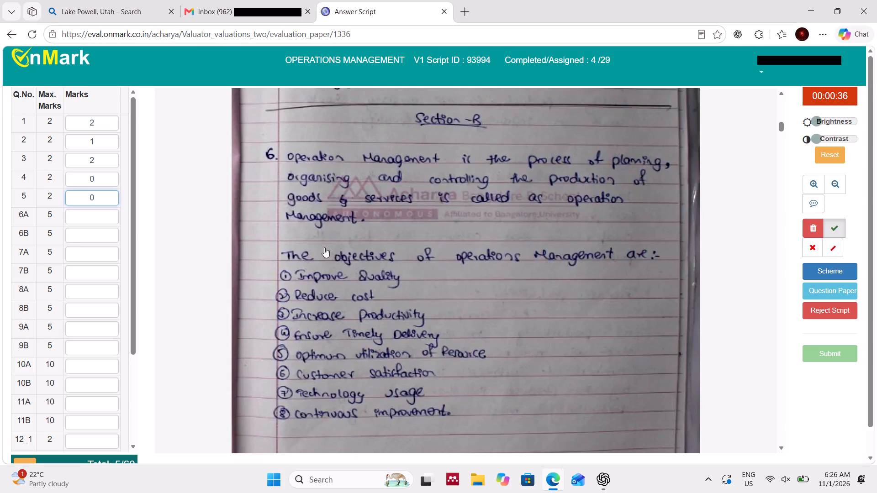
pyautogui.click(312, 216)
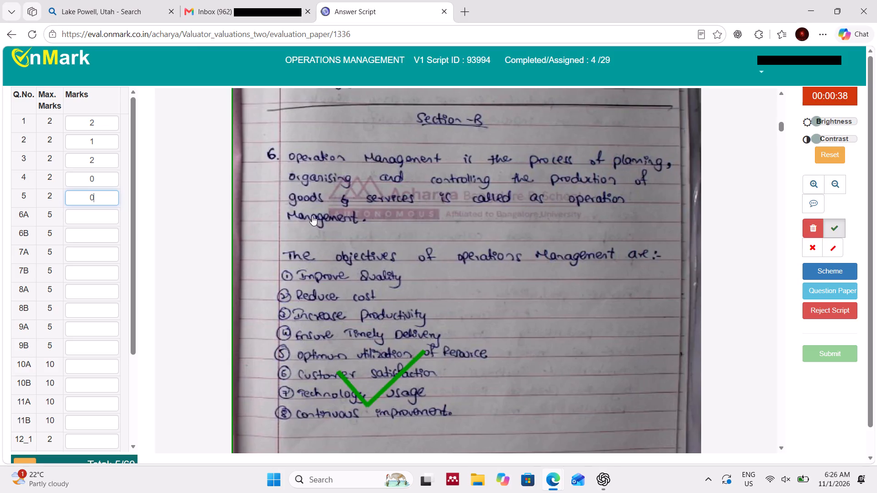
pyautogui.scroll(-9, 306, 216)
pyautogui.click(297, 227)
pyautogui.scroll(-7, 297, 227)
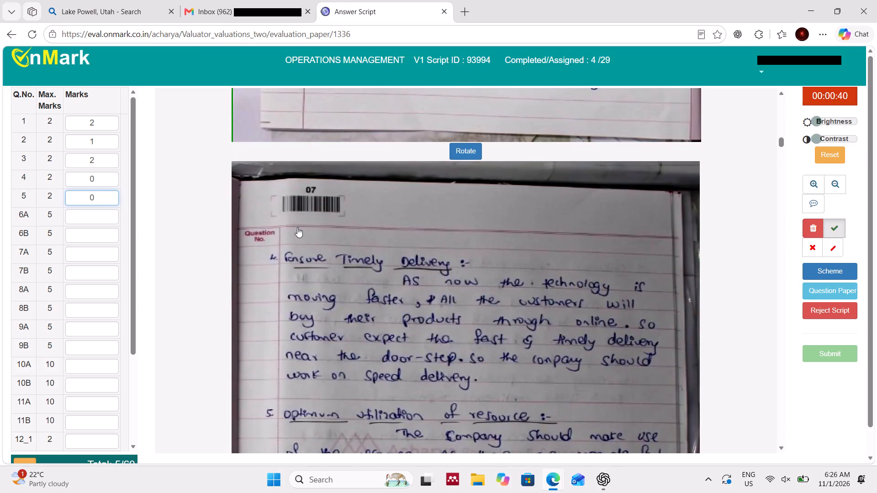
pyautogui.click(297, 227)
pyautogui.scroll(-13, 297, 227)
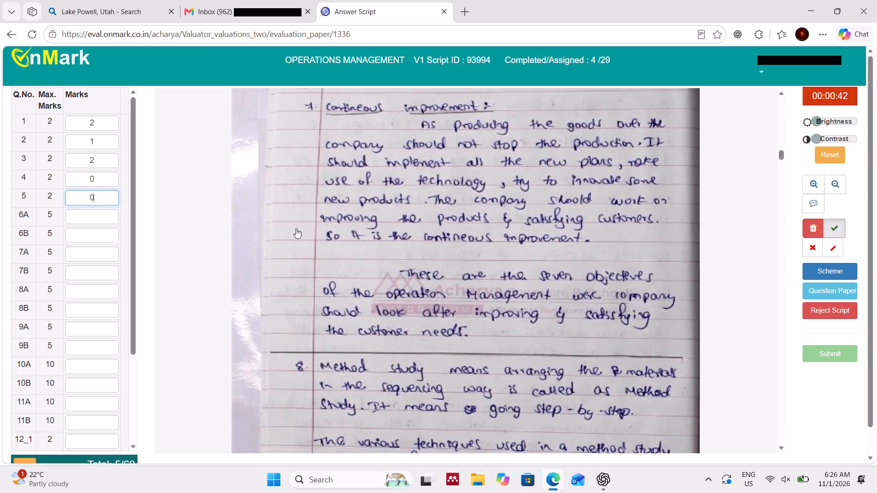
pyautogui.click(300, 211)
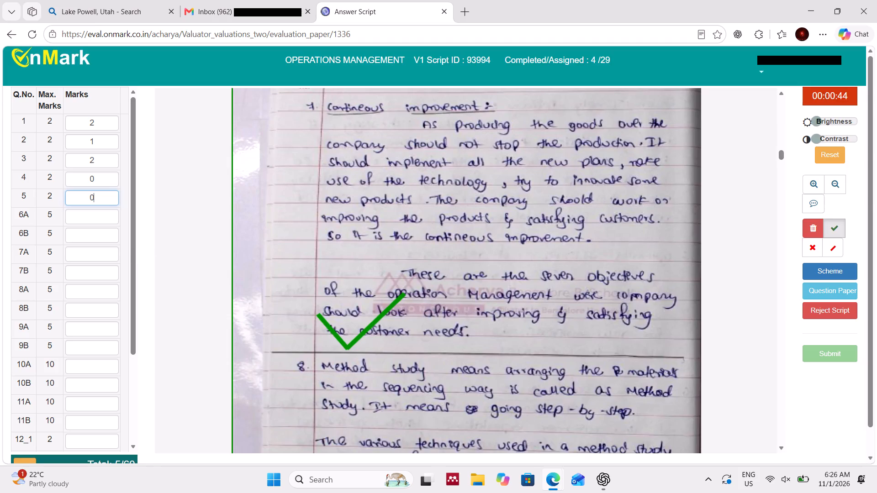
pyautogui.click(102, 224)
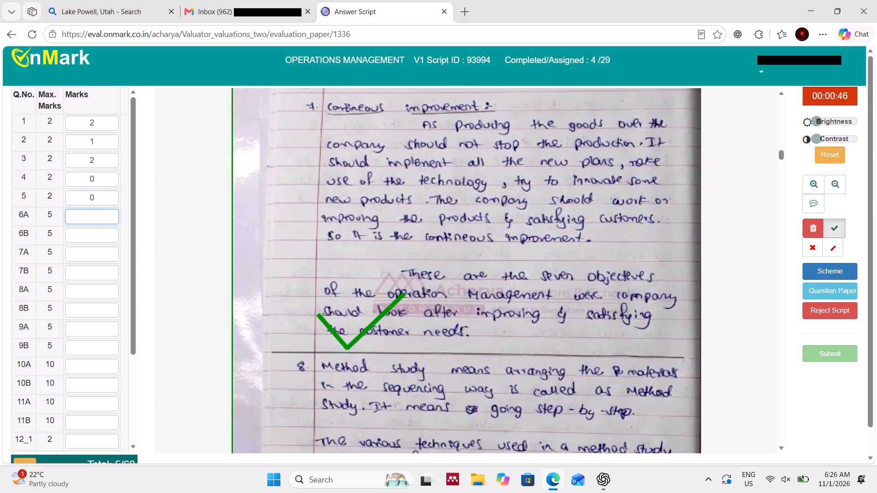
pyautogui.press('5')
# Tick the pages of the method study answer and enter 3 marks for question 7B.
pyautogui.scroll(-3, 314, 245)
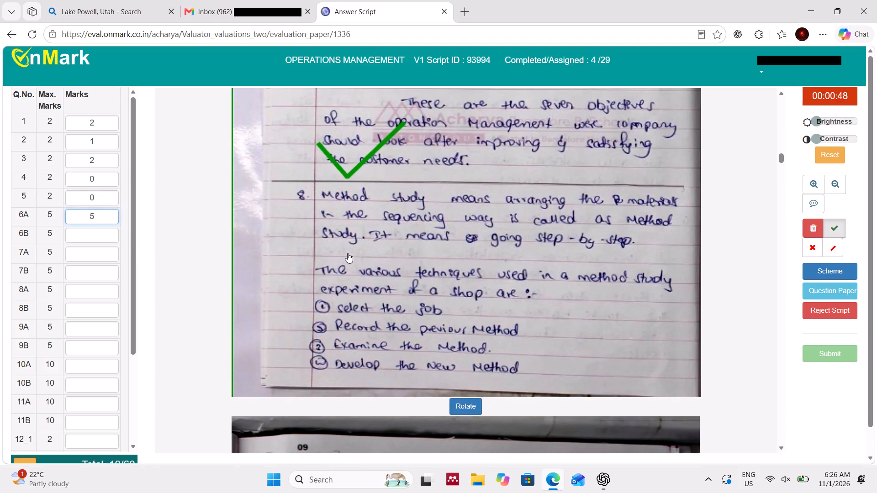
pyautogui.click(348, 253)
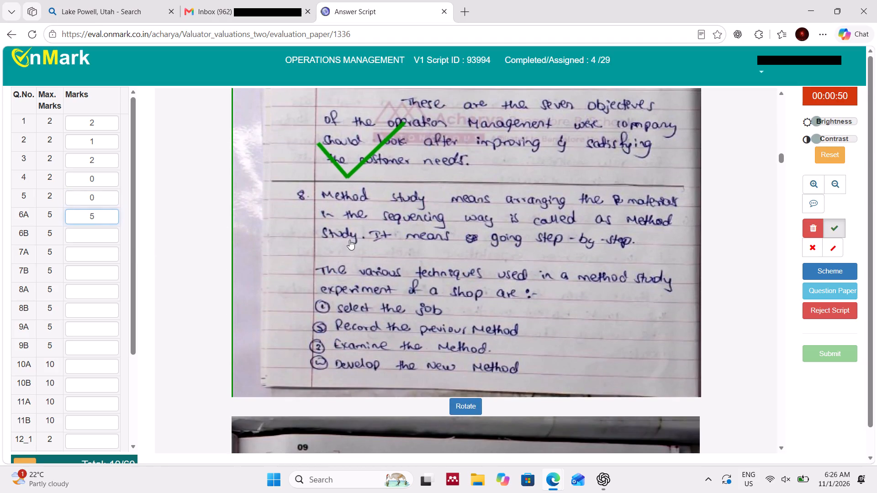
pyautogui.click(349, 240)
pyautogui.scroll(-5, 349, 239)
pyautogui.click(349, 239)
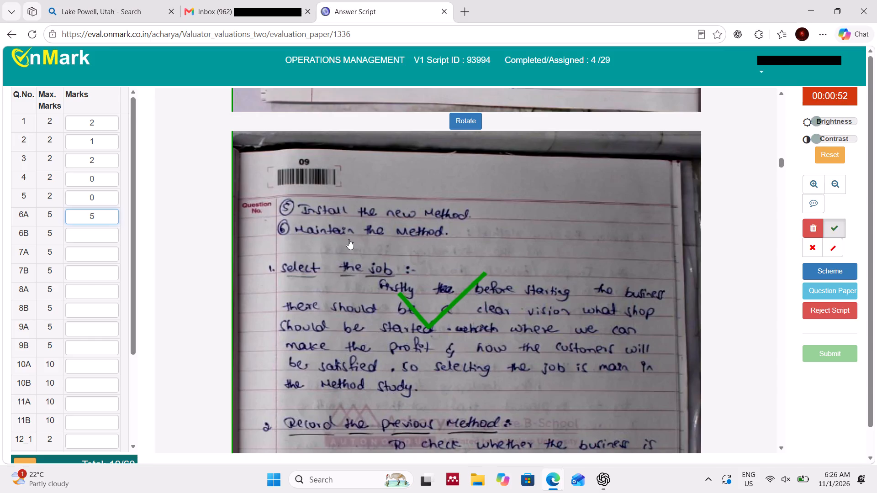
pyautogui.scroll(-11, 349, 239)
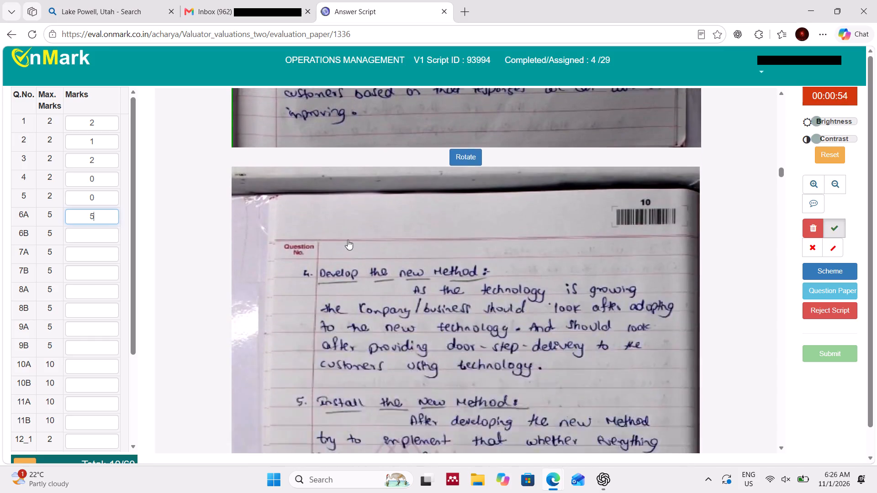
pyautogui.click(348, 240)
pyautogui.scroll(-5, 348, 240)
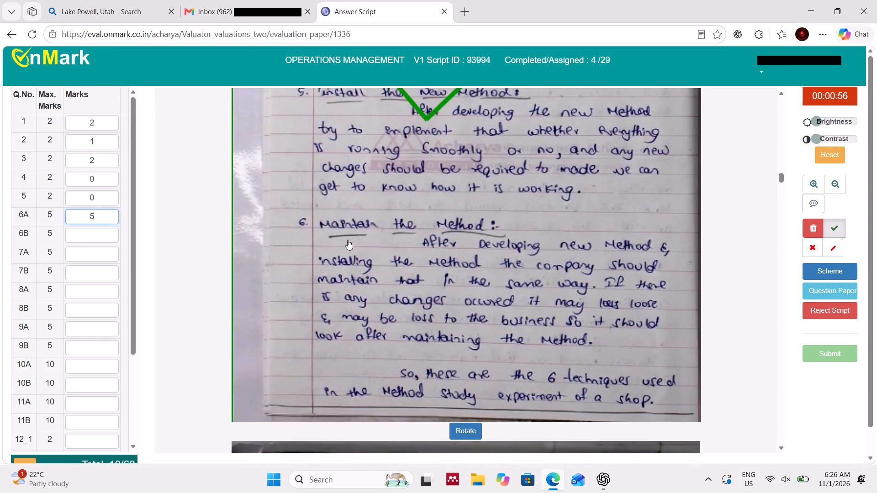
pyautogui.scroll(-4, 348, 240)
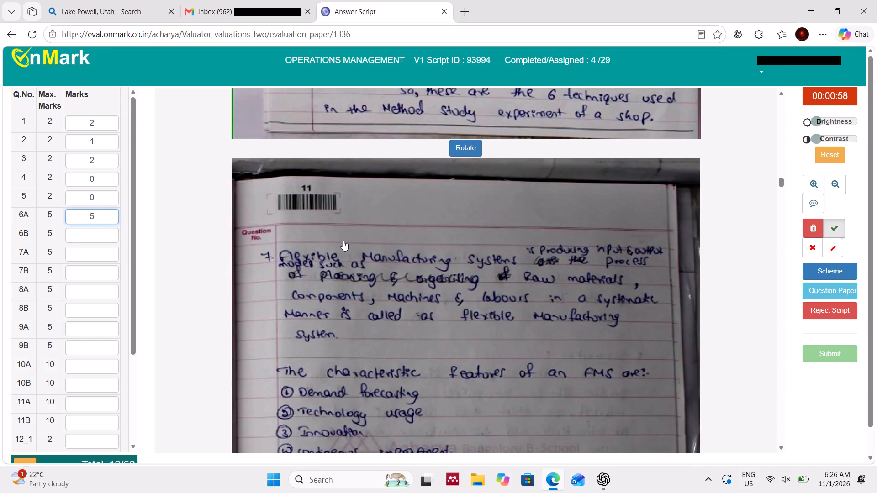
pyautogui.scroll(6, 310, 235)
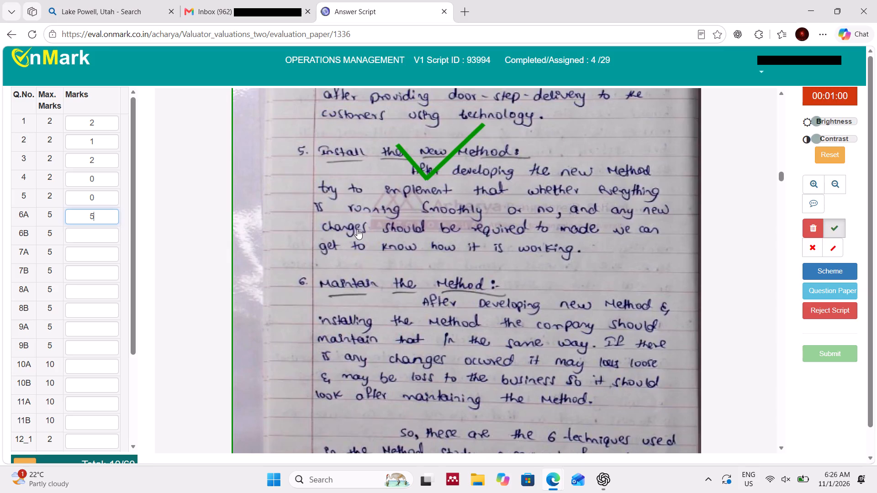
pyautogui.click(73, 275)
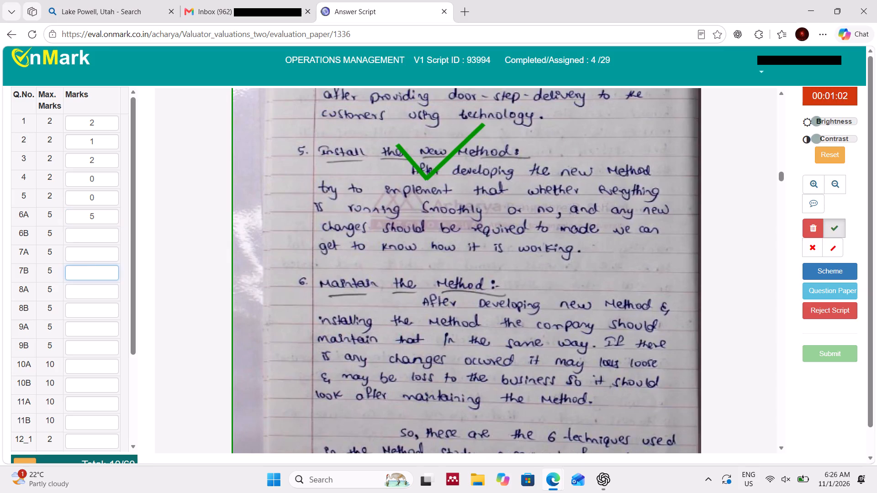
pyautogui.press('3')
# Place a cross mark on page 11, the start of the flexible manufacturing systems answer.
pyautogui.scroll(-11, 257, 290)
pyautogui.scroll(5, 268, 278)
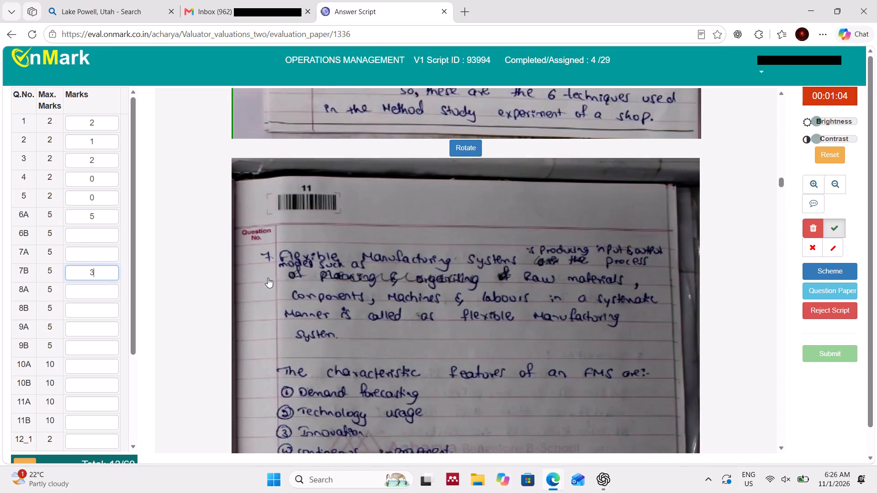
pyautogui.scroll(-4, 268, 278)
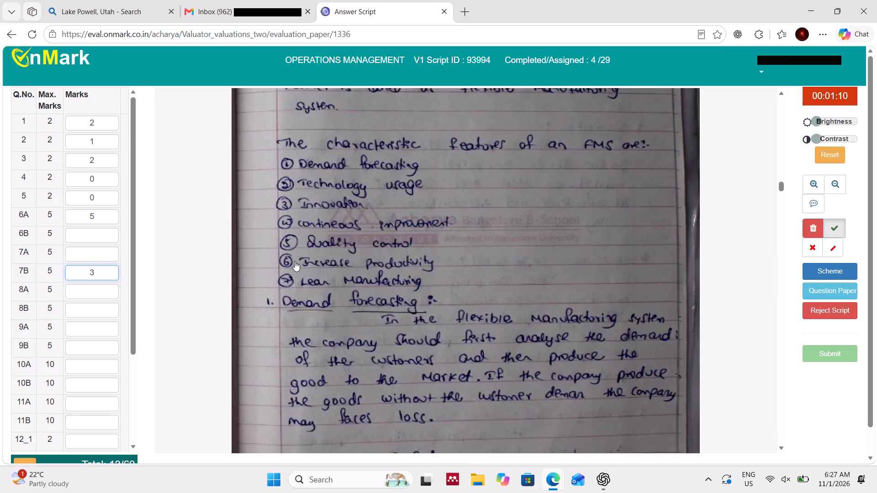
pyautogui.scroll(4, 295, 261)
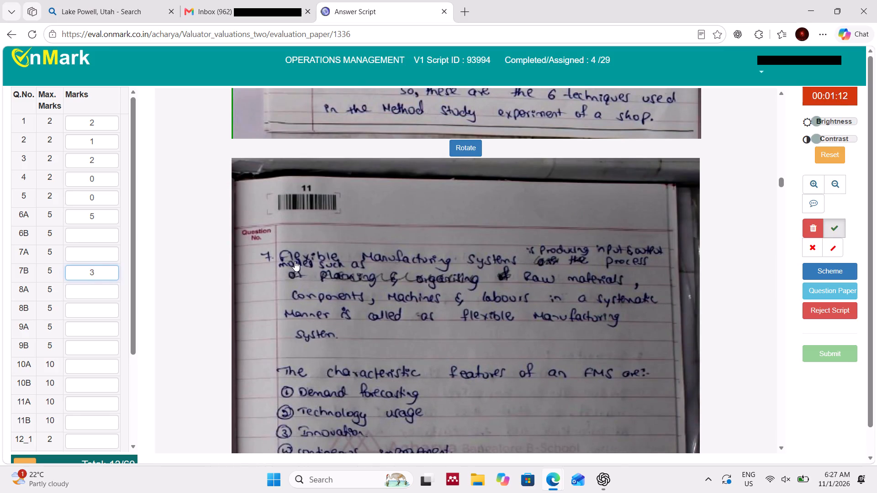
pyautogui.scroll(-2, 295, 261)
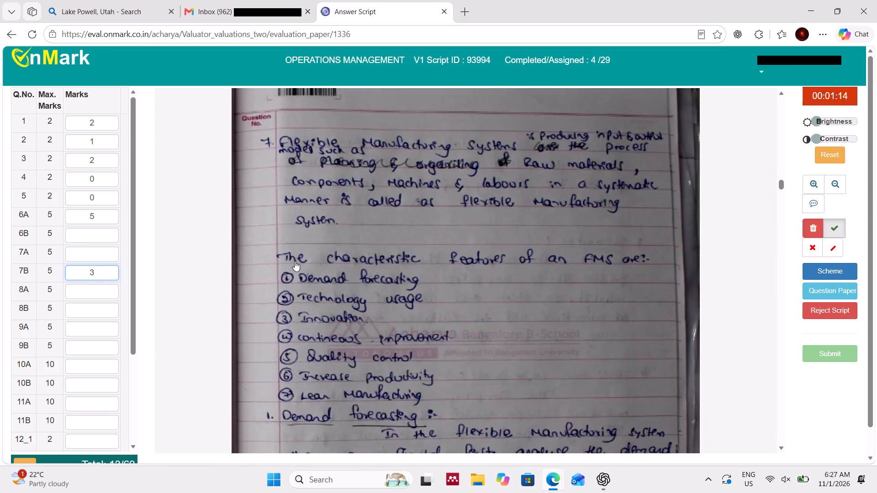
pyautogui.scroll(-2, 295, 261)
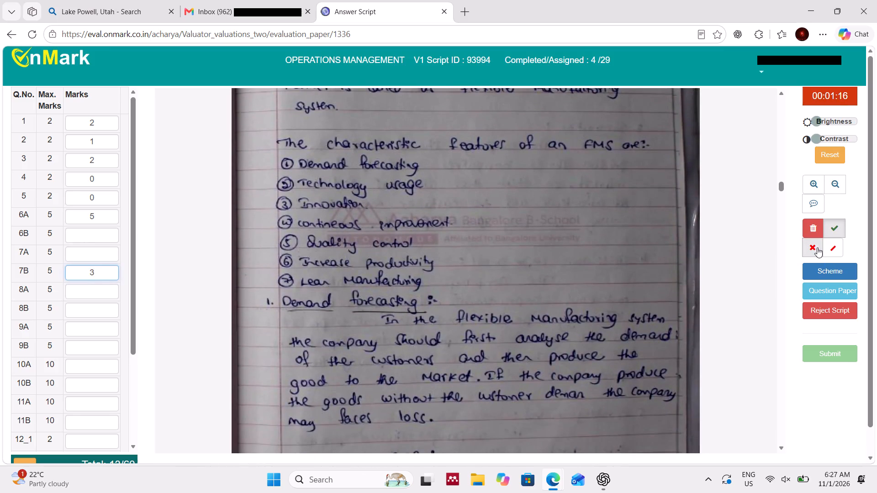
pyautogui.click(817, 247)
pyautogui.scroll(2, 325, 283)
pyautogui.click(317, 241)
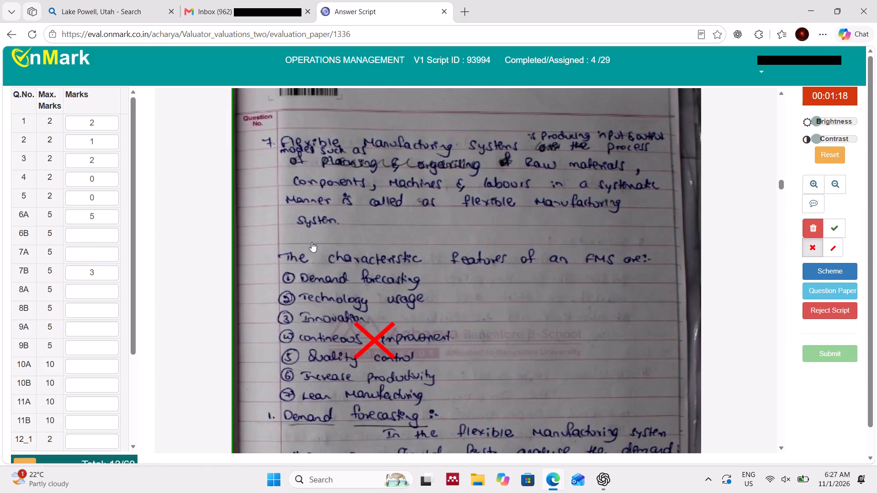
# Check the method study answer again and award 3 marks for question 8A.
pyautogui.scroll(-1, 282, 252)
pyautogui.scroll(4, 229, 278)
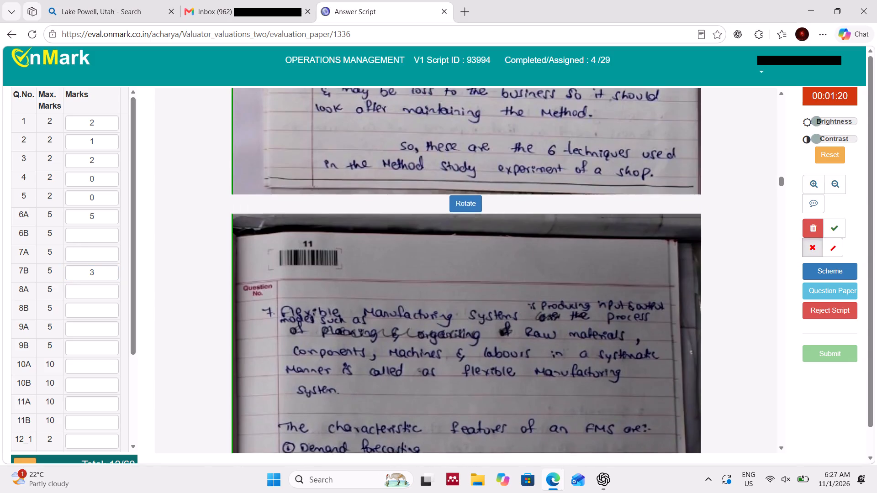
pyautogui.scroll(12, 230, 278)
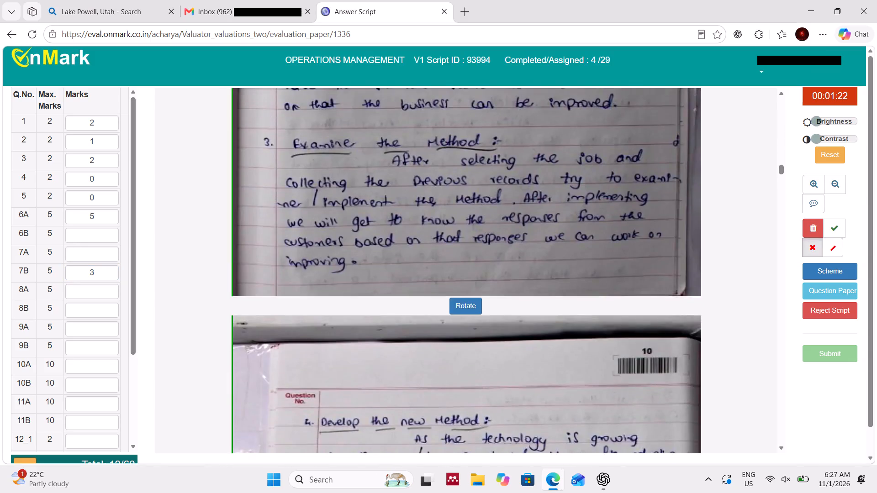
pyautogui.scroll(7, 230, 278)
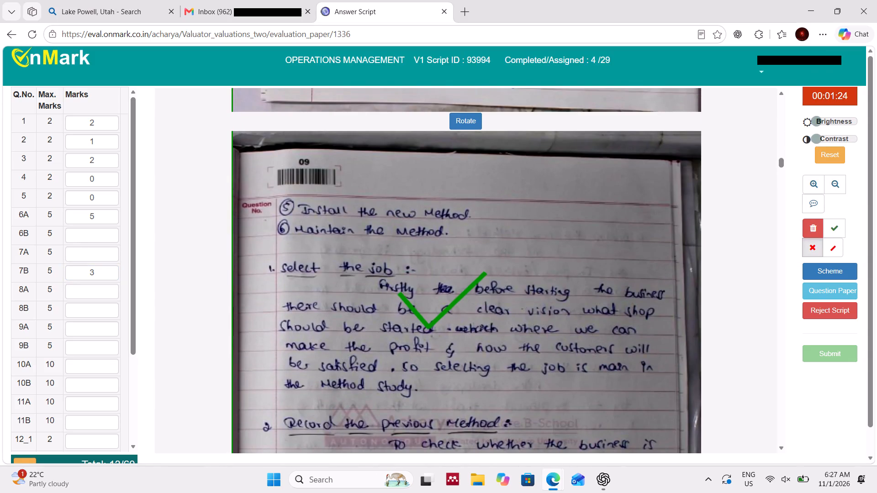
pyautogui.scroll(6, 230, 278)
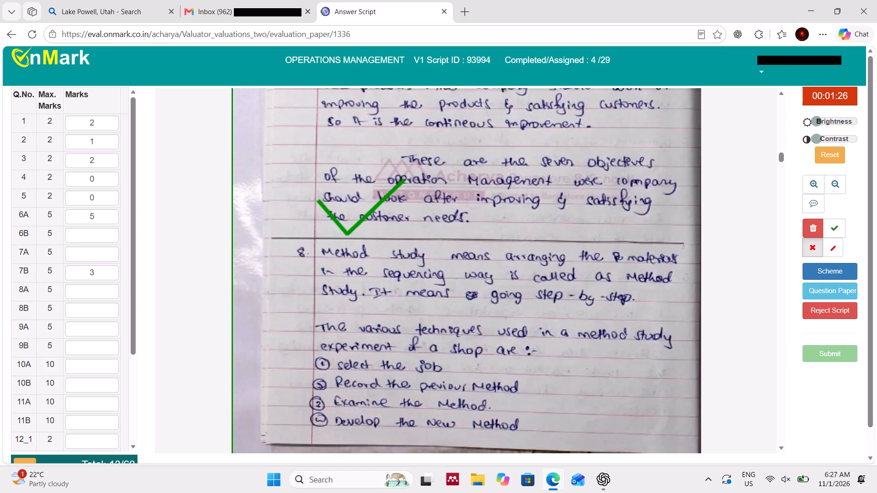
pyautogui.click(110, 288)
pyautogui.press('3')
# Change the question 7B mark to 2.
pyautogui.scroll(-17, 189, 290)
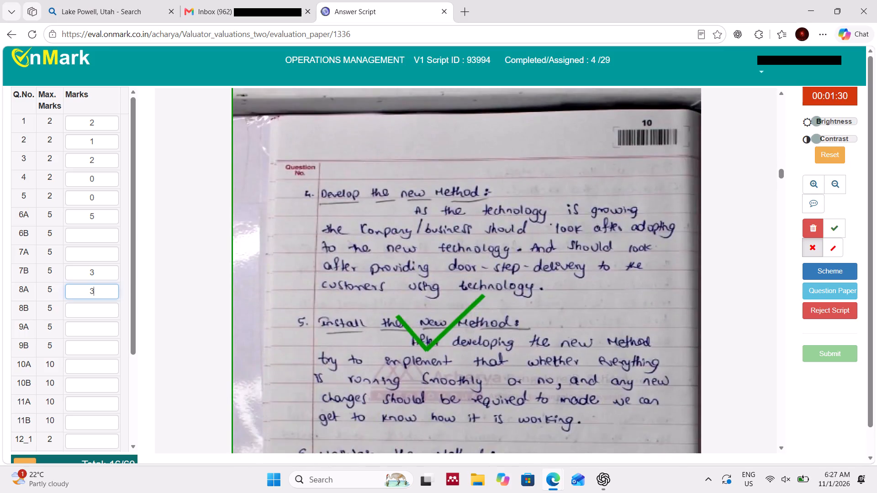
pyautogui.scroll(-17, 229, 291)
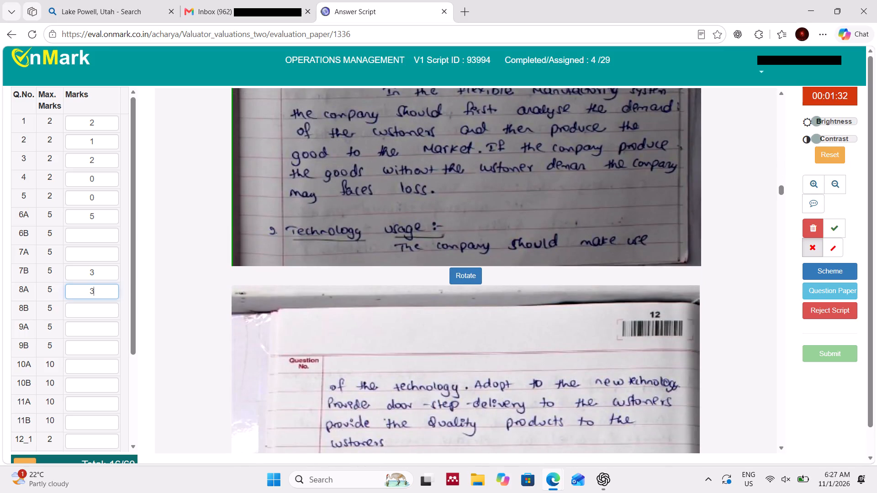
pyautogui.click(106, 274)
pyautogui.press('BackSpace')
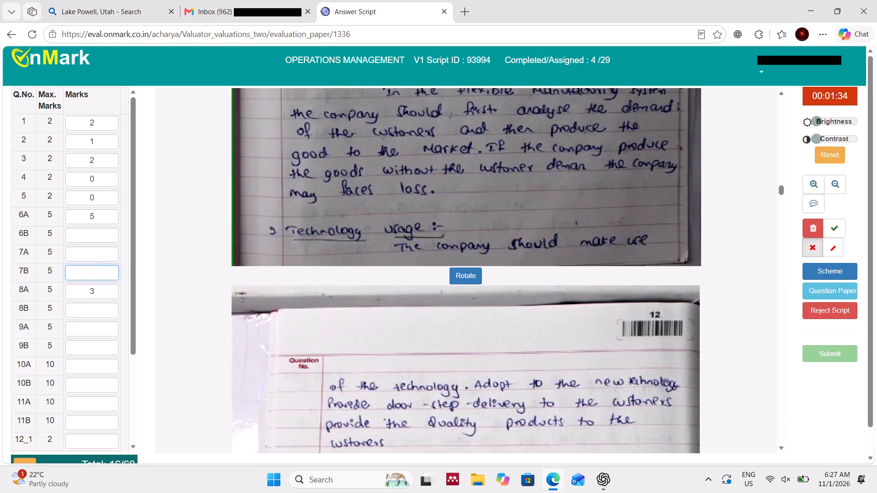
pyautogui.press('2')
# Place cross marks on pages 12 and 13, the rest of the flexible manufacturing systems answer.
pyautogui.scroll(-1, 218, 273)
pyautogui.scroll(-1, 160, 321)
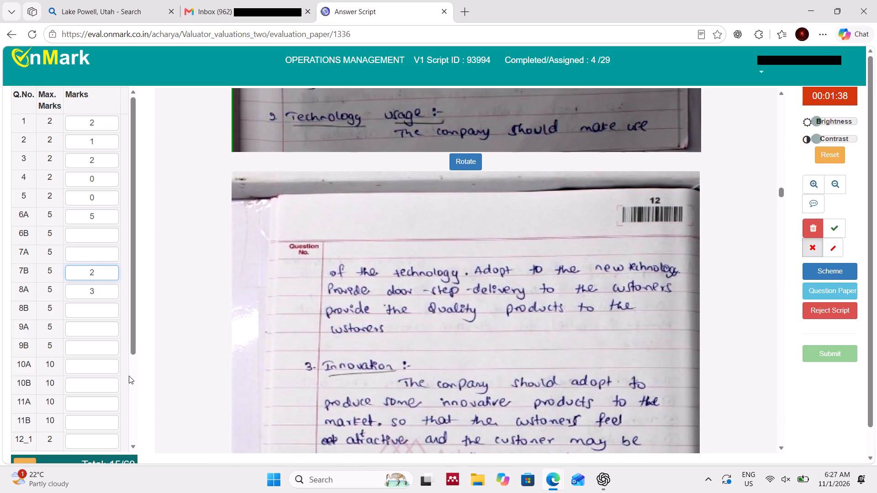
pyautogui.click(130, 375)
pyautogui.scroll(-4, 137, 469)
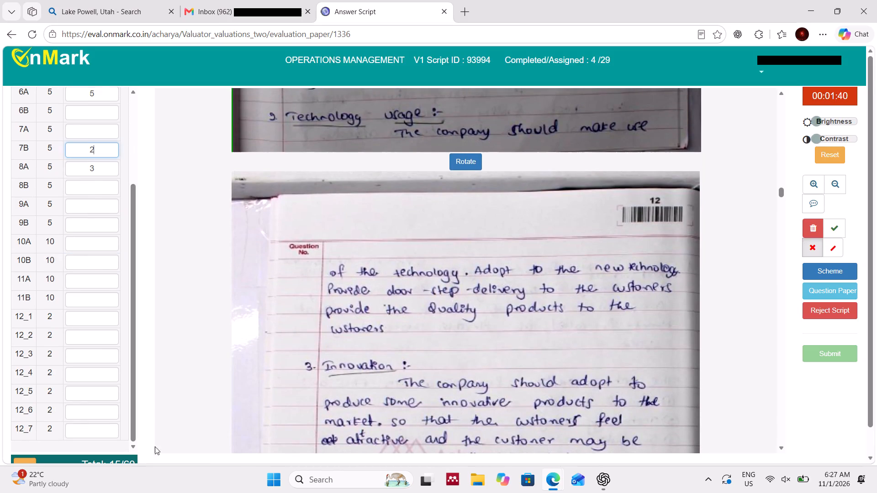
pyautogui.scroll(-4, 864, 366)
pyautogui.scroll(3, 608, 325)
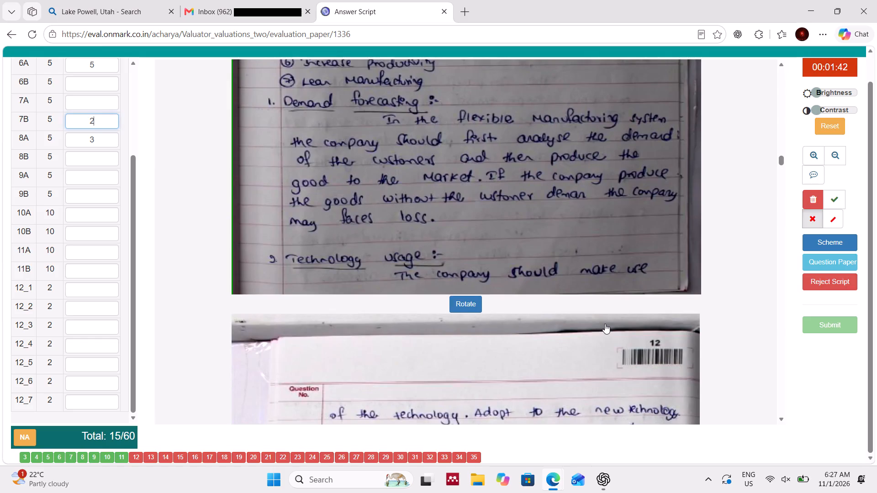
pyautogui.scroll(4, 605, 324)
pyautogui.scroll(-5, 500, 285)
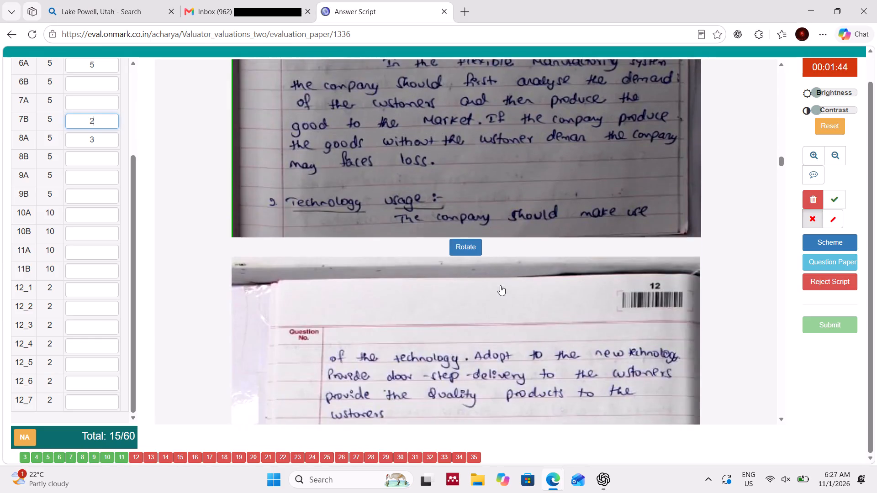
pyautogui.scroll(-3, 500, 285)
pyautogui.scroll(-6, 444, 257)
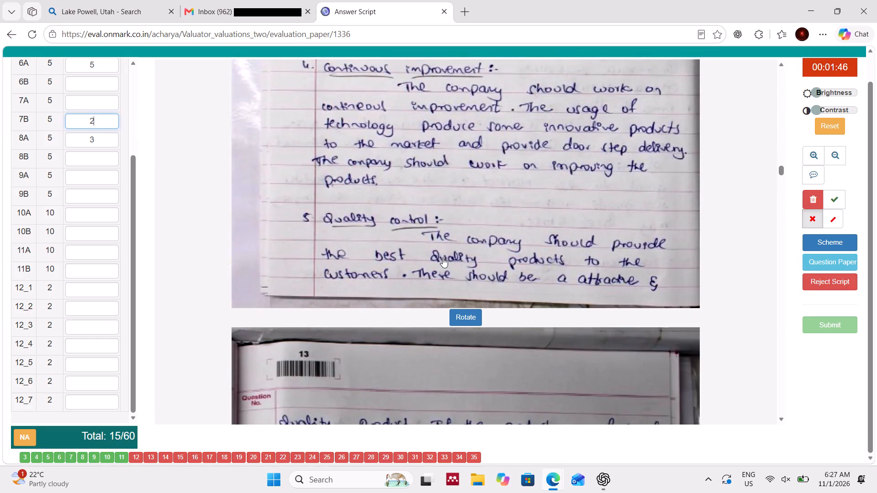
pyautogui.scroll(-2, 437, 253)
pyautogui.scroll(4, 436, 253)
pyautogui.click(406, 222)
pyautogui.scroll(-5, 405, 224)
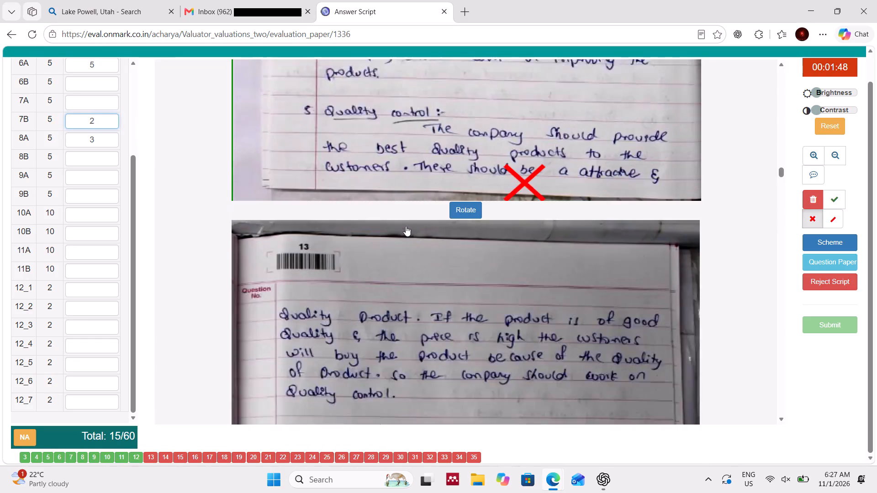
pyautogui.scroll(-2, 401, 227)
pyautogui.click(393, 208)
pyautogui.scroll(-1, 339, 220)
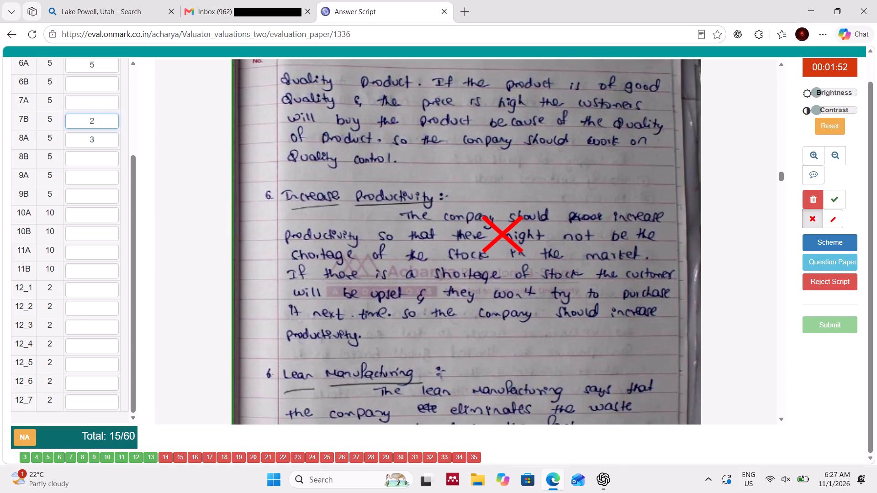
# Set the question 7B mark to 3.
pyautogui.press('BackSpace')
pyautogui.press('3')
# Place cross marks on pages 14 and 15 of the just-in-time answer and award 1 mark for question 9B.
pyautogui.scroll(-10, 395, 151)
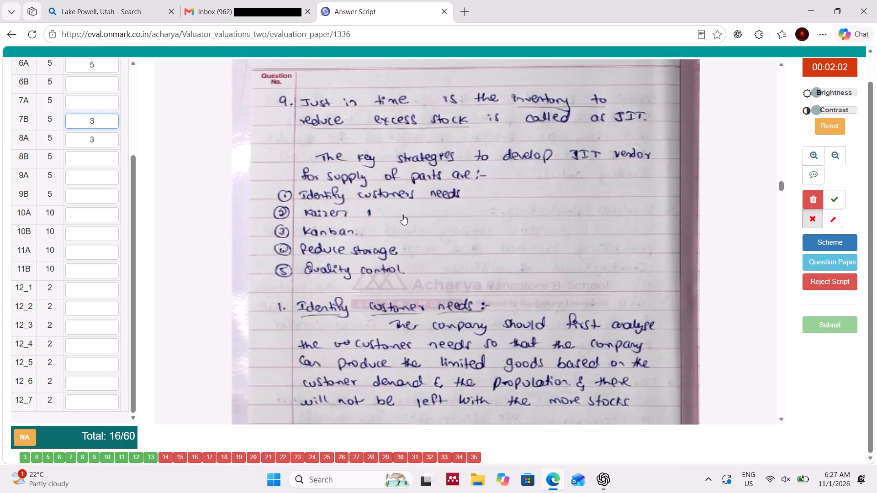
pyautogui.click(368, 153)
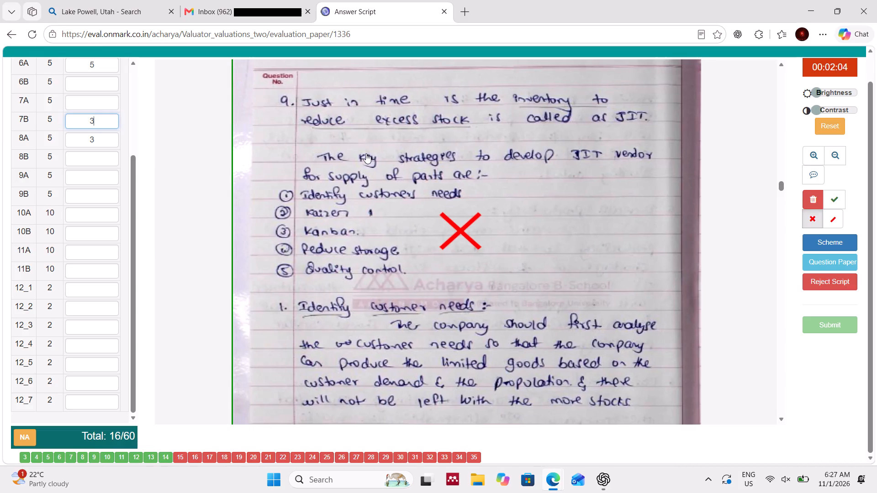
pyautogui.scroll(-10, 361, 169)
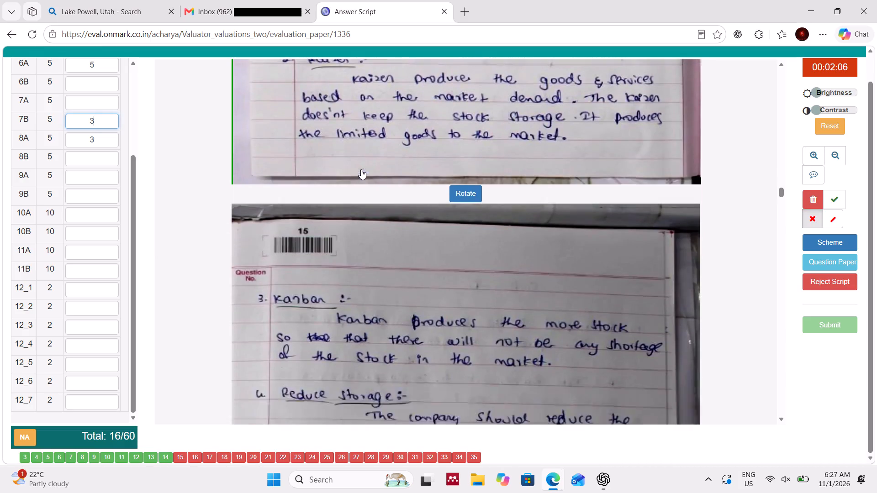
pyautogui.scroll(-1, 361, 169)
pyautogui.scroll(2, 361, 169)
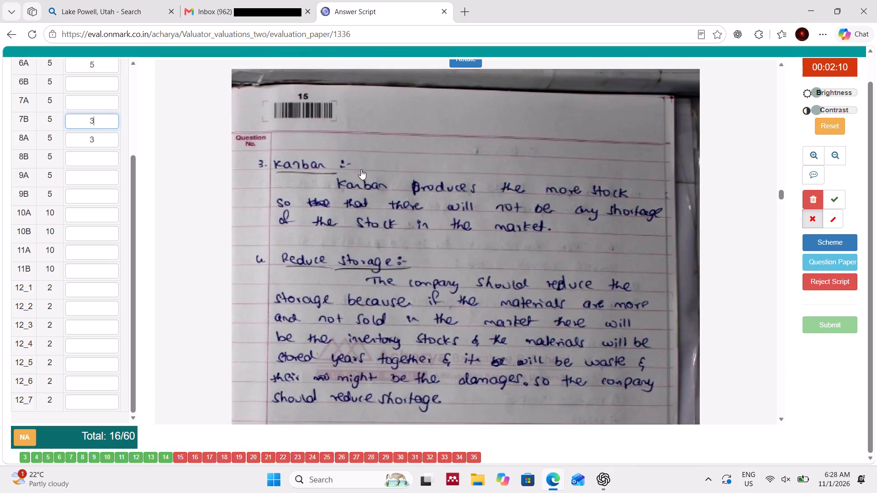
pyautogui.scroll(-2, 361, 169)
pyautogui.click(361, 169)
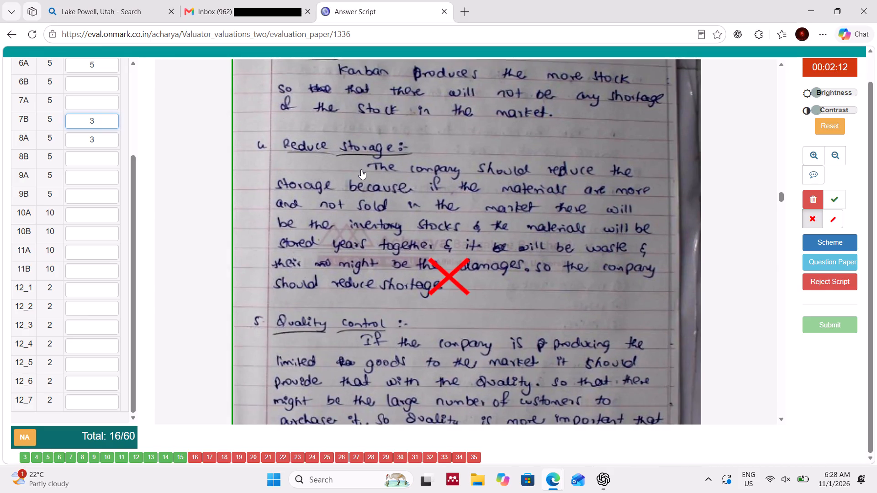
pyautogui.scroll(-6, 361, 169)
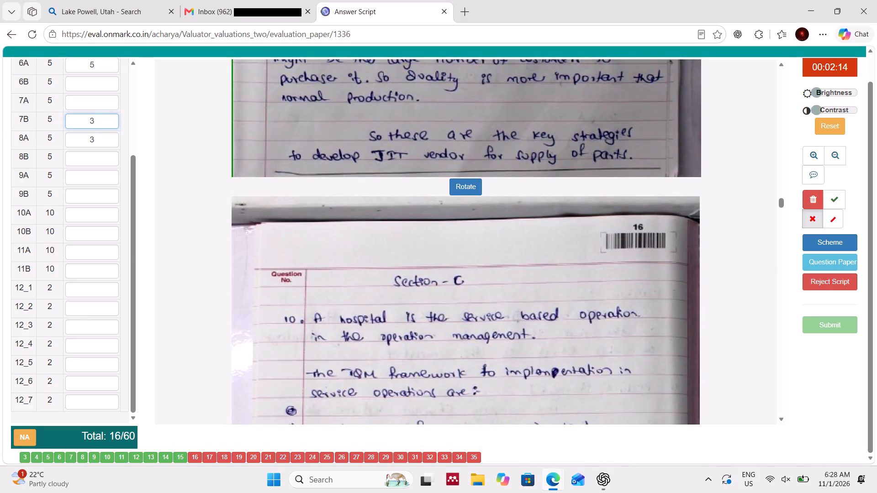
pyautogui.click(89, 197)
pyautogui.press('1')
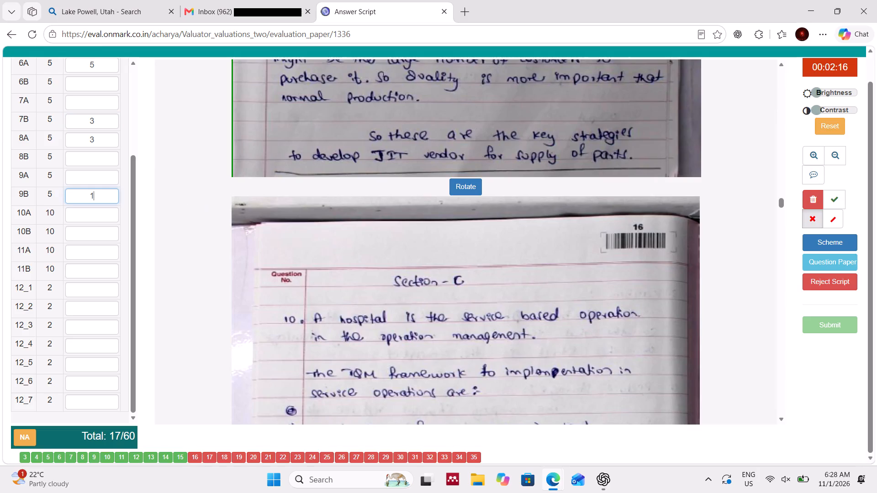
# Place cross marks on pages 16 to 19, the question 10 answer on the hospital TQM framework.
pyautogui.scroll(-3, 248, 203)
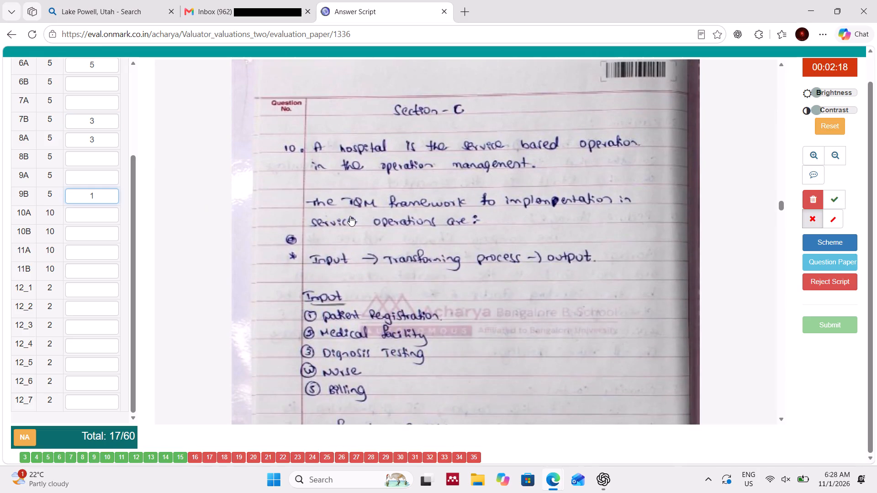
pyautogui.click(350, 216)
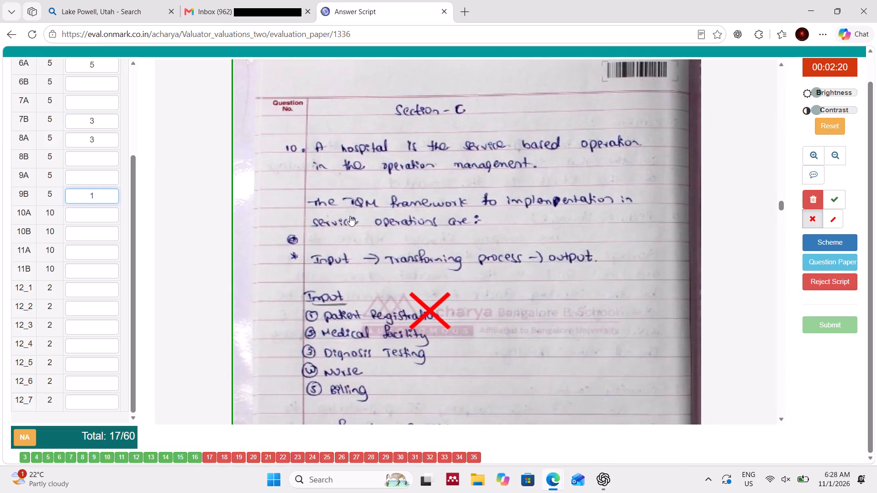
pyautogui.scroll(-9, 350, 216)
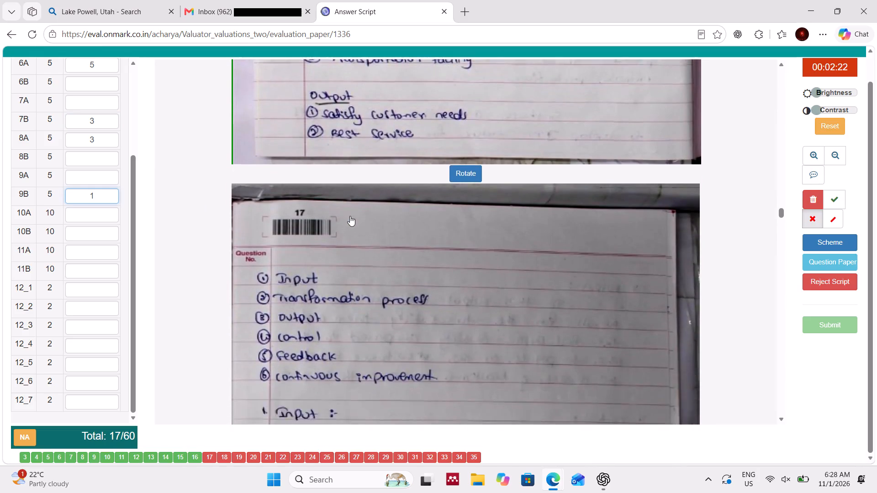
pyautogui.click(350, 216)
pyautogui.scroll(-11, 350, 216)
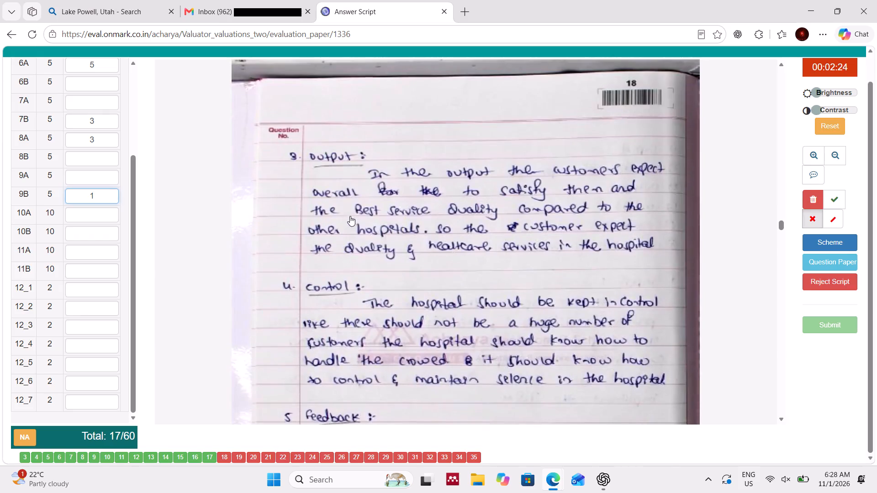
pyautogui.click(350, 216)
pyautogui.scroll(-10, 350, 216)
pyautogui.click(350, 216)
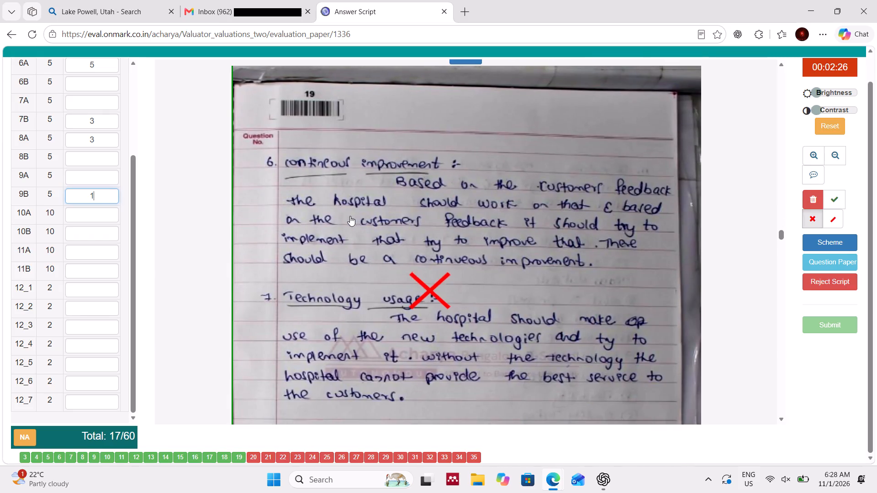
pyautogui.scroll(-10, 350, 216)
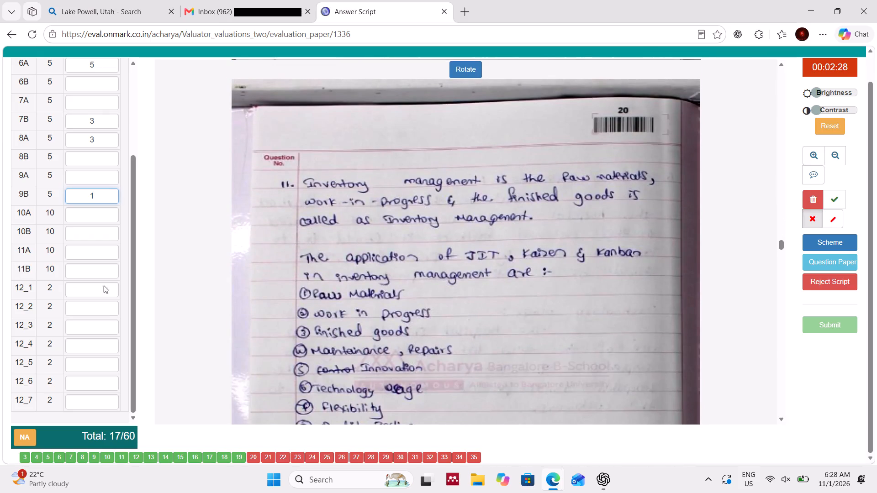
# Set the question 10B mark to 4.
pyautogui.click(91, 231)
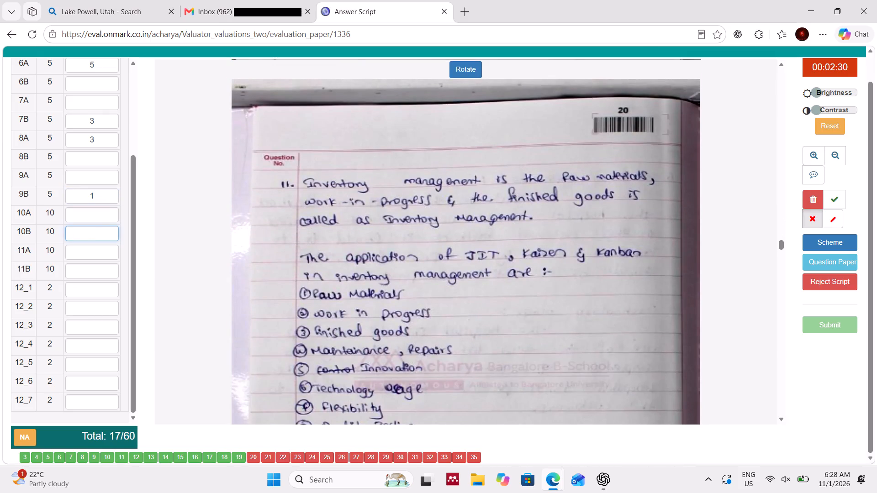
pyautogui.press('4')
# Place cross marks on pages 20 and 21 of the question 11 inventory management answer.
pyautogui.scroll(-1, 391, 234)
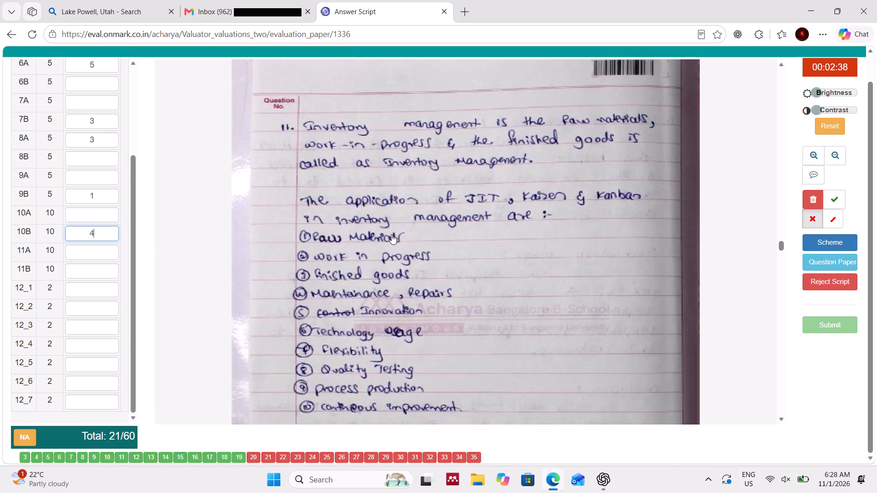
pyautogui.scroll(-2, 399, 227)
pyautogui.click(384, 205)
pyautogui.scroll(-2, 384, 205)
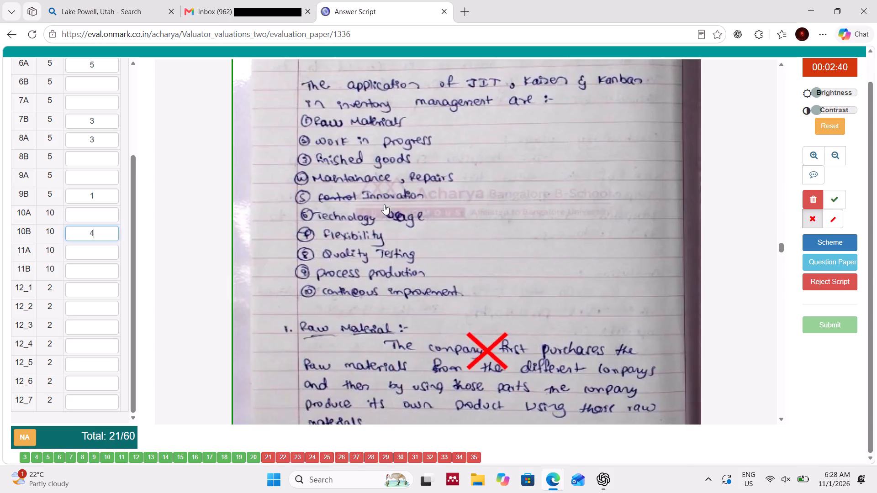
pyautogui.scroll(-7, 384, 205)
pyautogui.click(384, 205)
pyautogui.scroll(-6, 384, 205)
pyautogui.scroll(-2, 143, 332)
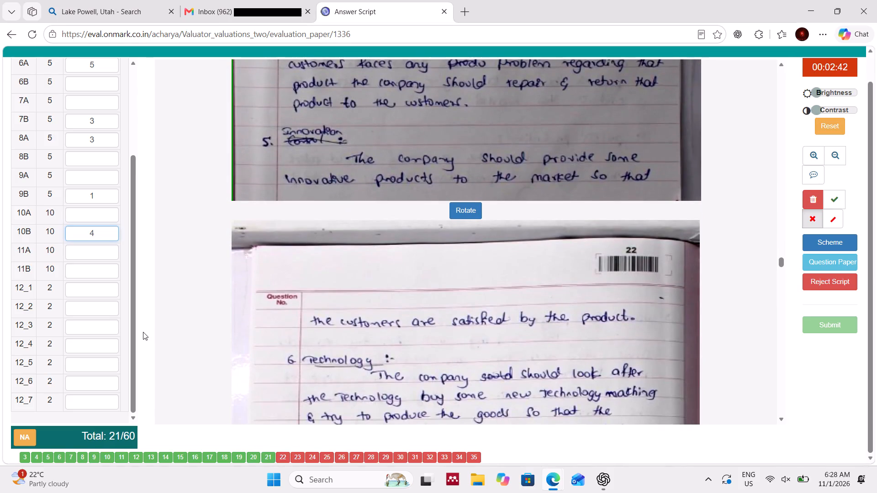
# Award 4 marks for question 11A and place cross marks on pages 22 and 23, the rest of that answer.
pyautogui.scroll(-2, 143, 332)
pyautogui.click(93, 257)
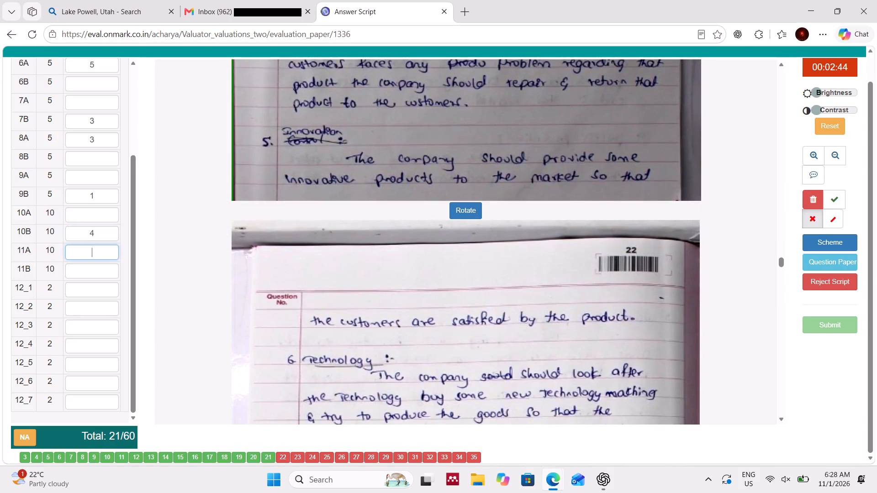
pyautogui.press('4')
pyautogui.scroll(-5, 274, 274)
pyautogui.click(322, 217)
pyautogui.scroll(-5, 322, 217)
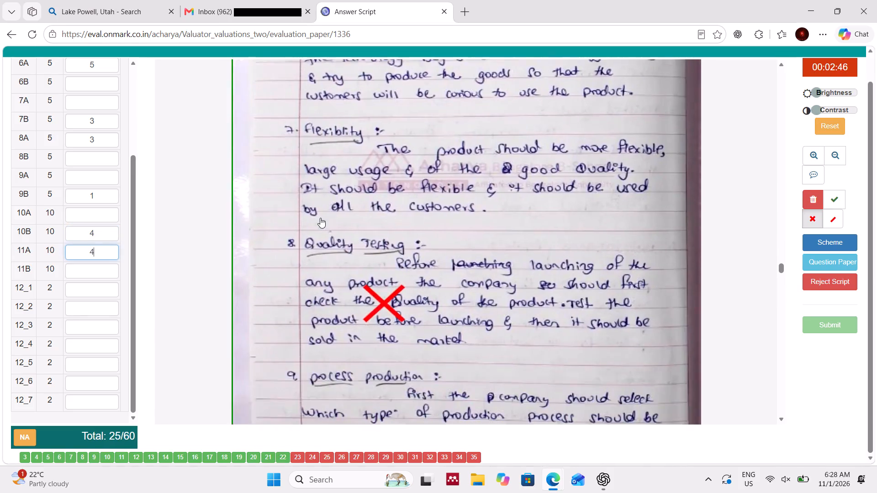
pyautogui.scroll(-3, 320, 218)
pyautogui.click(319, 218)
# Award 1 mark each for case study questions 12_1, 12_2 and 12_3 on page 24.
pyautogui.scroll(-9, 319, 218)
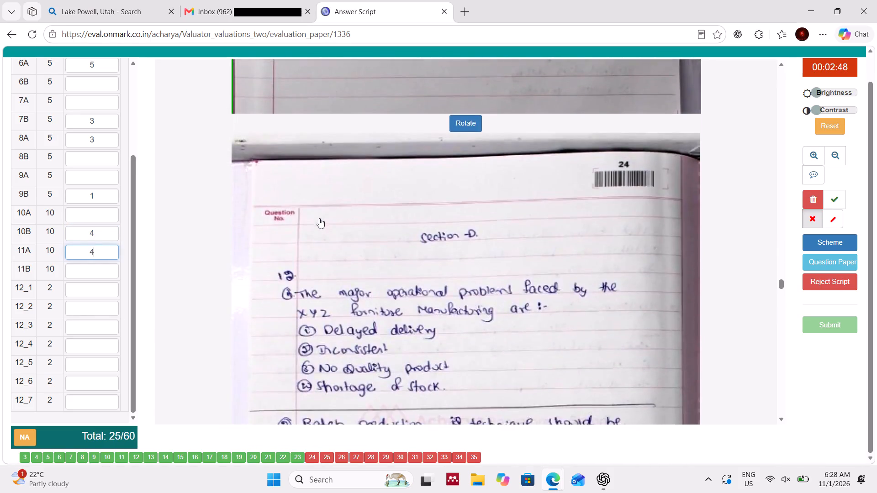
pyautogui.scroll(-3, 319, 218)
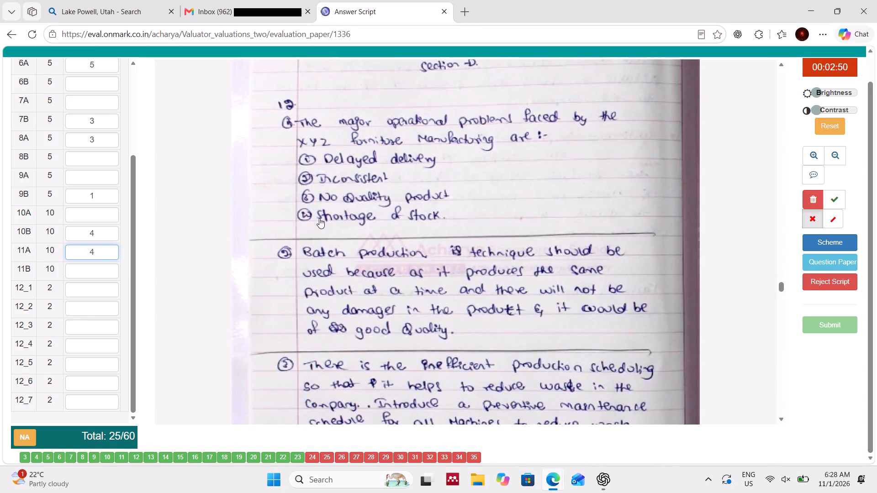
pyautogui.click(104, 289)
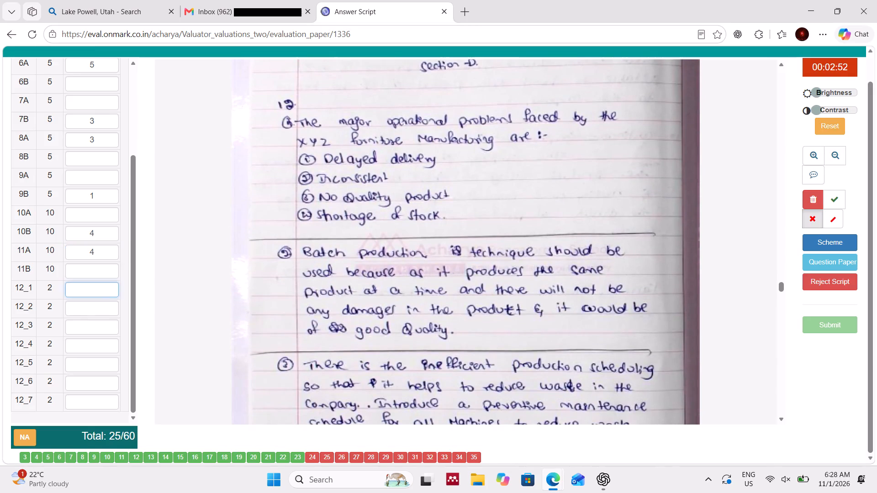
pyautogui.press('1')
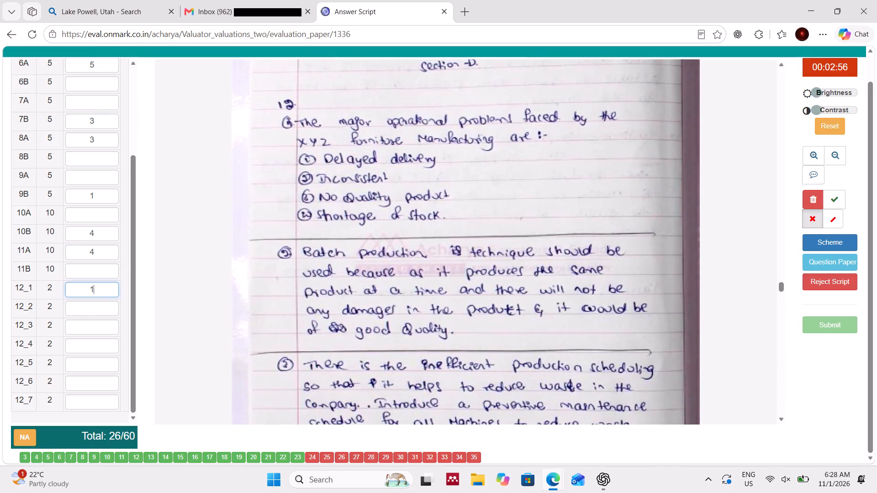
pyautogui.click(96, 304)
pyautogui.press('1')
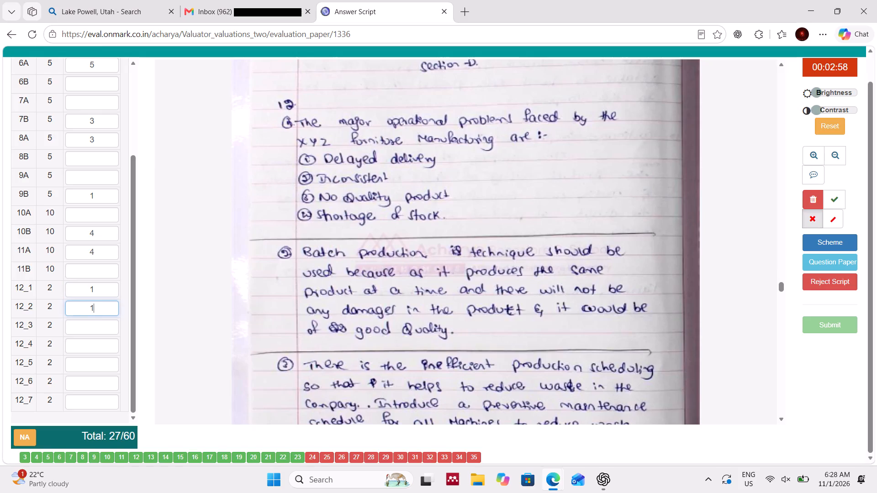
pyautogui.click(94, 331)
pyautogui.press('1')
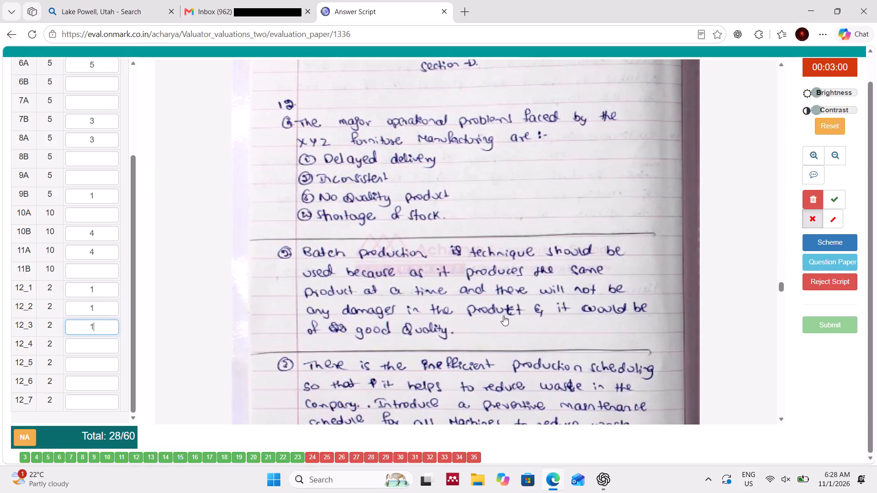
# Place a tick mark on page 24, the XYZ furniture manufacturing case study answer.
pyautogui.scroll(-7, 503, 315)
pyautogui.scroll(6, 468, 281)
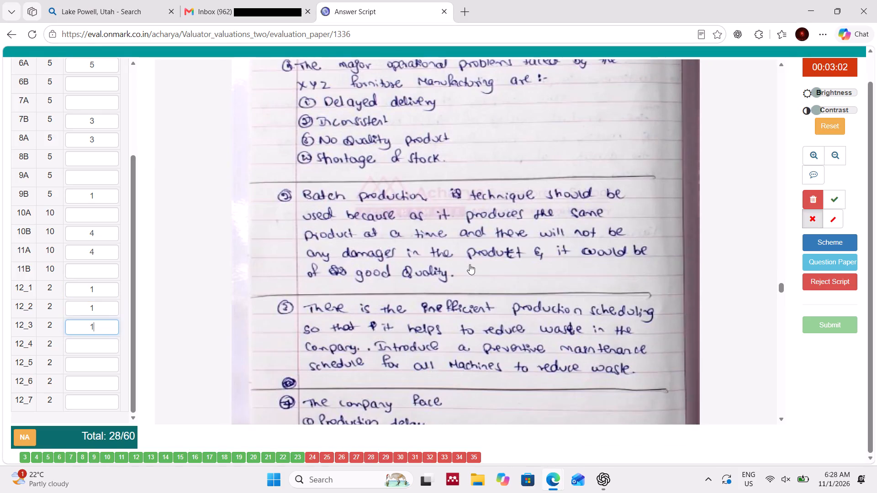
pyautogui.click(834, 200)
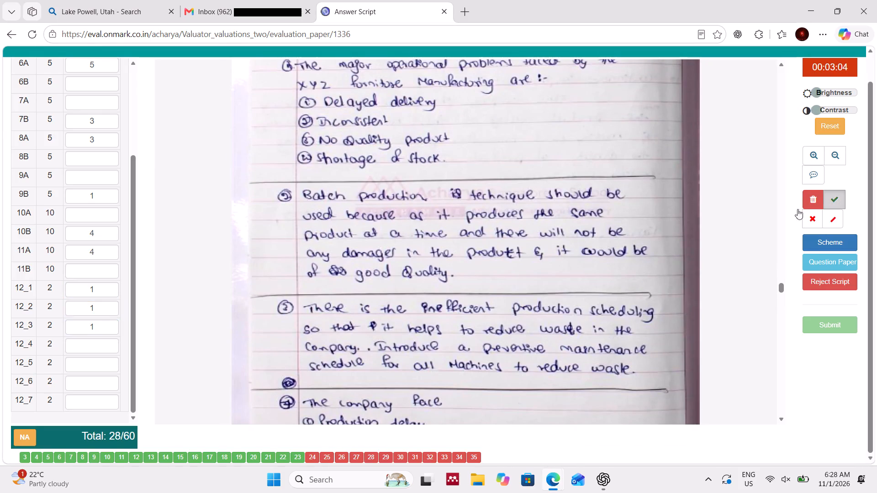
pyautogui.click(489, 192)
# Award 2 marks for question 12_5, the JIT inventory answer on page 25.
pyautogui.scroll(-9, 489, 192)
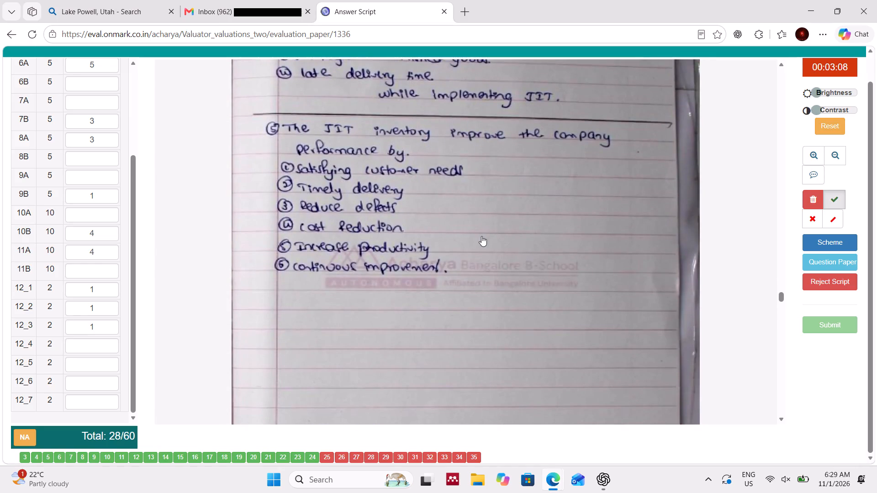
pyautogui.click(100, 365)
pyautogui.press('2')
# Enter 0 marks for the unanswered questions 6B, 7A, 8B, 9A and 10A.
pyautogui.scroll(-3, 100, 357)
pyautogui.scroll(5, 76, 292)
pyautogui.click(81, 203)
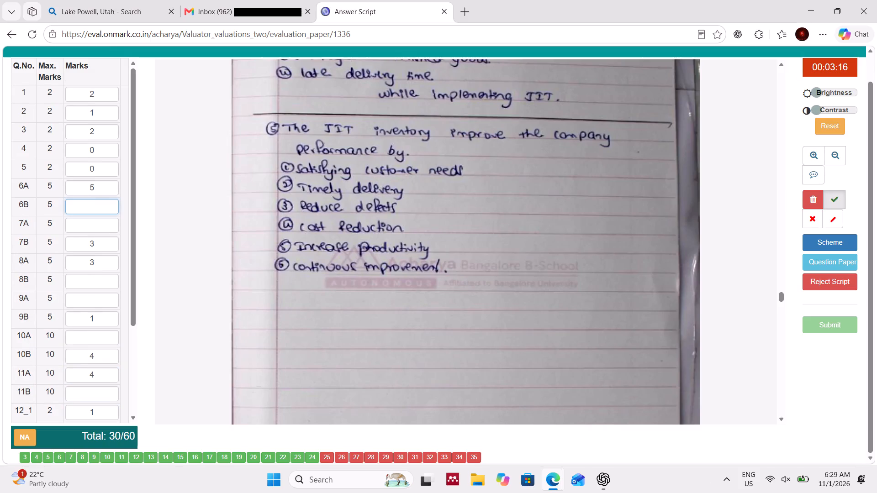
pyautogui.press('0')
pyautogui.click(85, 227)
pyautogui.press('0')
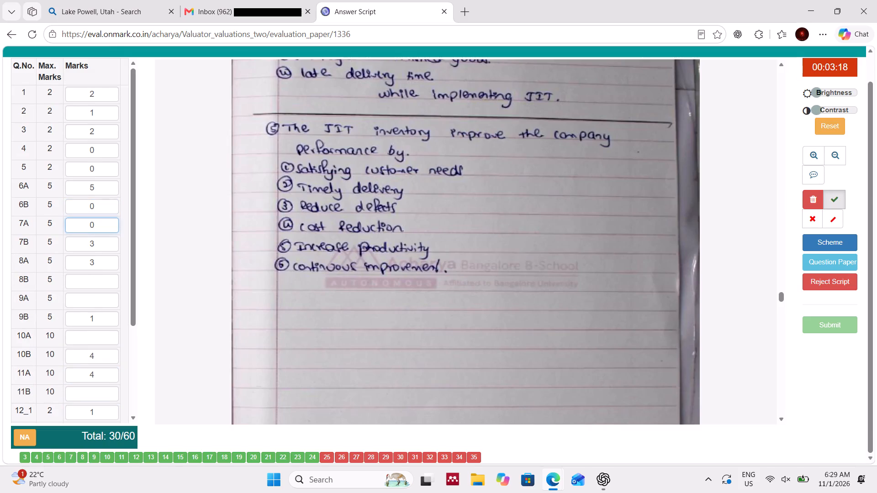
pyautogui.click(93, 284)
pyautogui.press('0')
pyautogui.click(94, 302)
pyautogui.press('0')
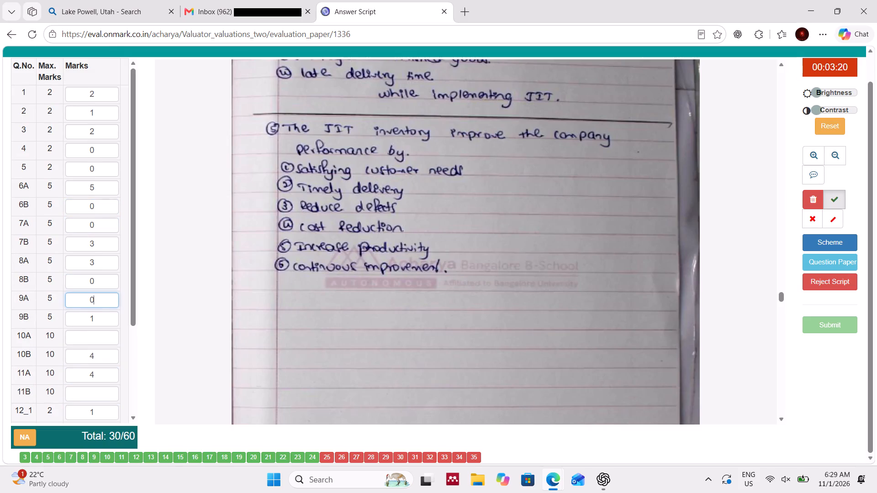
pyautogui.click(93, 336)
pyautogui.press('0')
# Enter 0 marks for questions 11B, 12_4, 12_6 and 12_7.
pyautogui.scroll(-4, 93, 336)
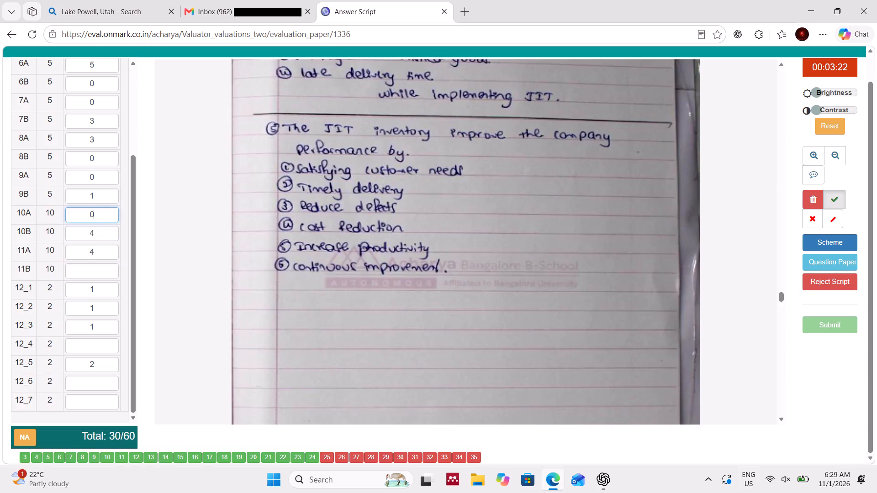
pyautogui.click(91, 271)
pyautogui.press('0')
pyautogui.click(85, 345)
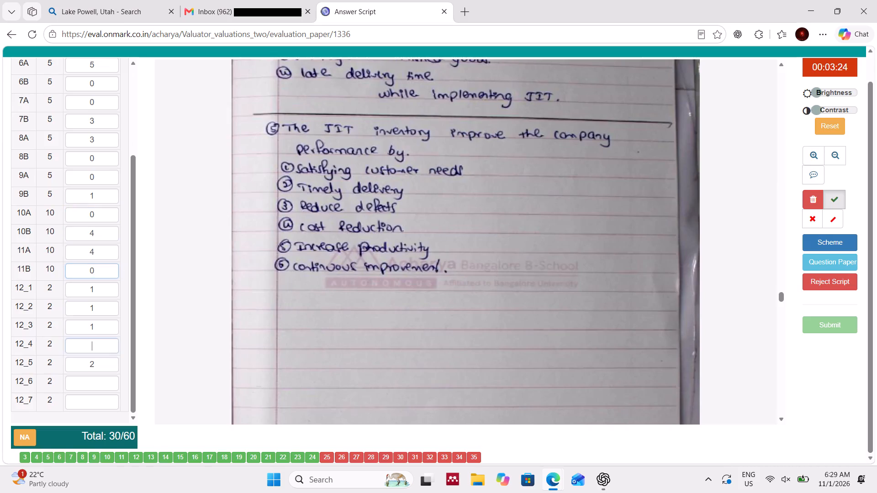
pyautogui.press('0')
pyautogui.click(84, 382)
pyautogui.press('0')
pyautogui.click(87, 400)
pyautogui.press('0')
# Place tick marks on the blank page 26 and on page 25, the JIT inventory answer.
pyautogui.scroll(-1, 86, 397)
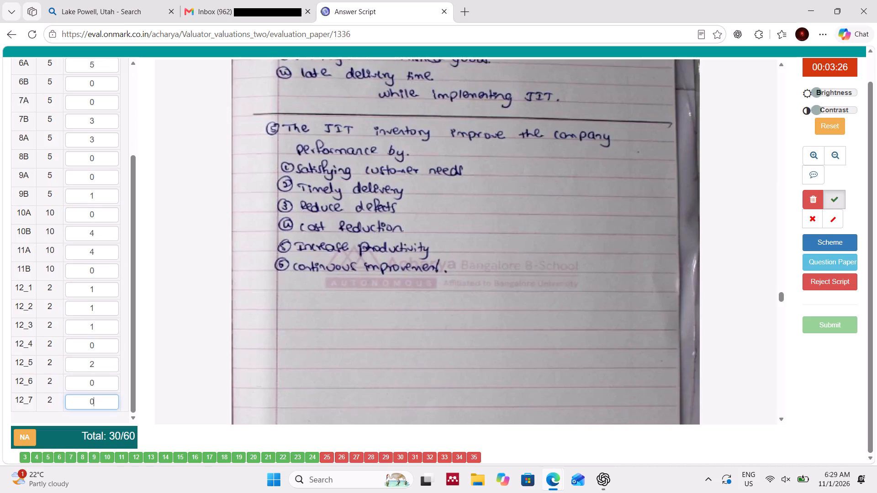
pyautogui.scroll(-1, 86, 397)
pyautogui.scroll(-7, 421, 291)
pyautogui.click(401, 237)
pyautogui.scroll(-3, 401, 237)
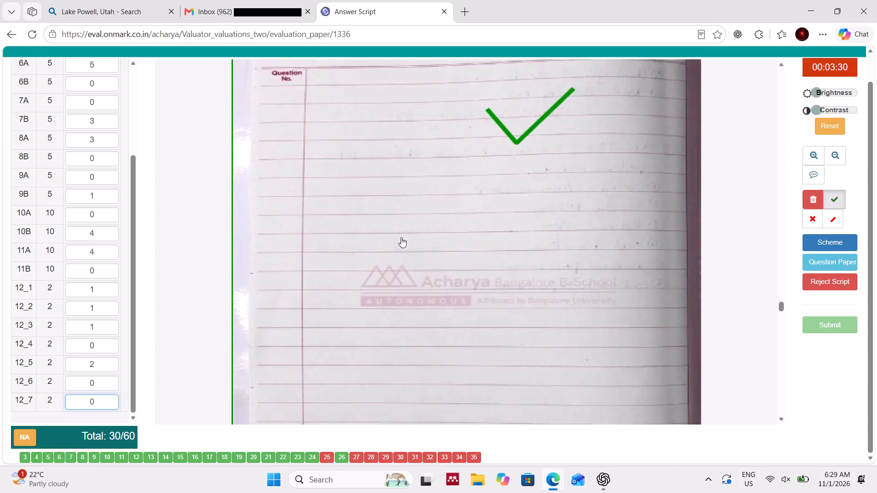
pyautogui.scroll(7, 401, 237)
pyautogui.scroll(6, 593, 231)
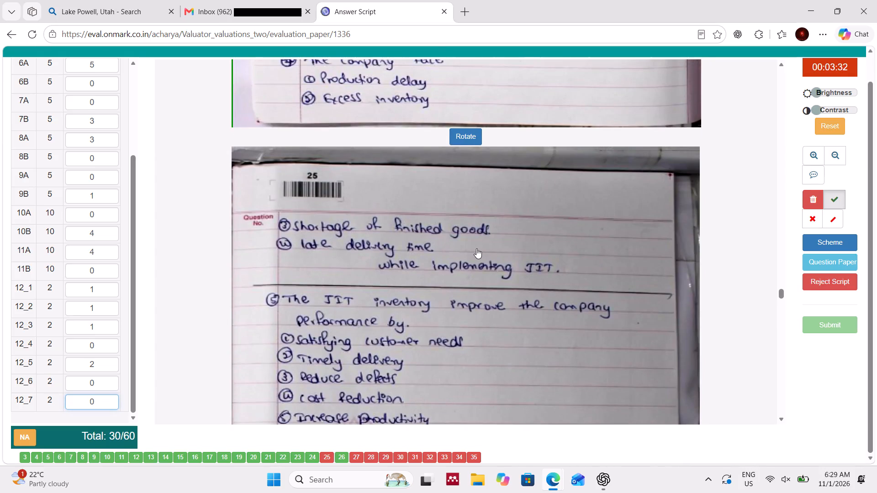
pyautogui.click(476, 248)
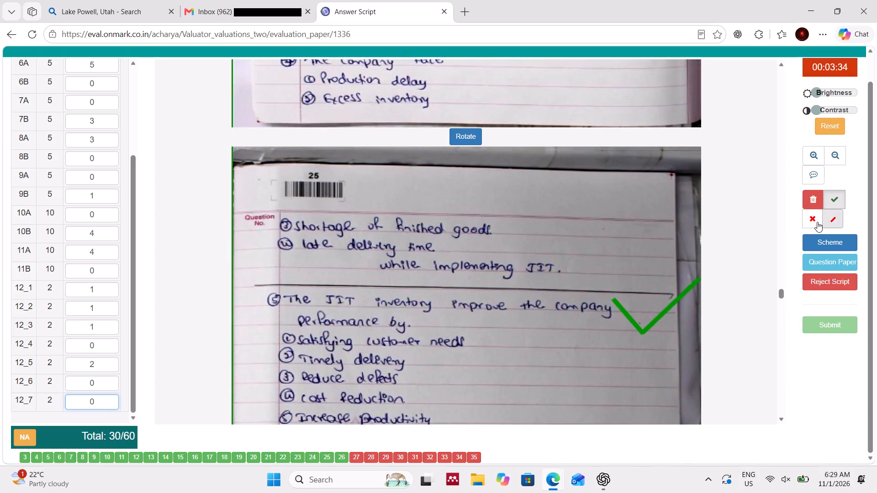
# Switch to the cross annotation and place cross marks on the blank pages 27 to 30.
pyautogui.click(816, 220)
pyautogui.scroll(-5, 701, 251)
pyautogui.scroll(-6, 388, 209)
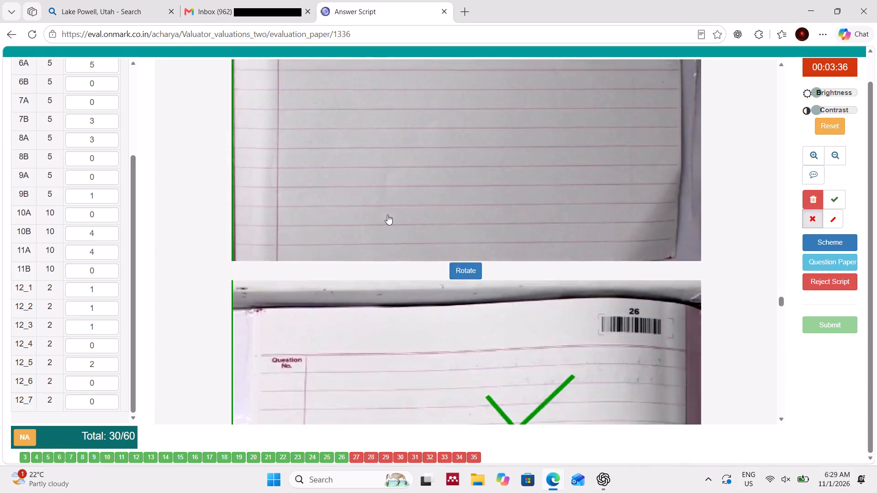
pyautogui.click(386, 215)
pyautogui.scroll(-15, 386, 215)
pyautogui.click(386, 215)
pyautogui.scroll(-10, 386, 215)
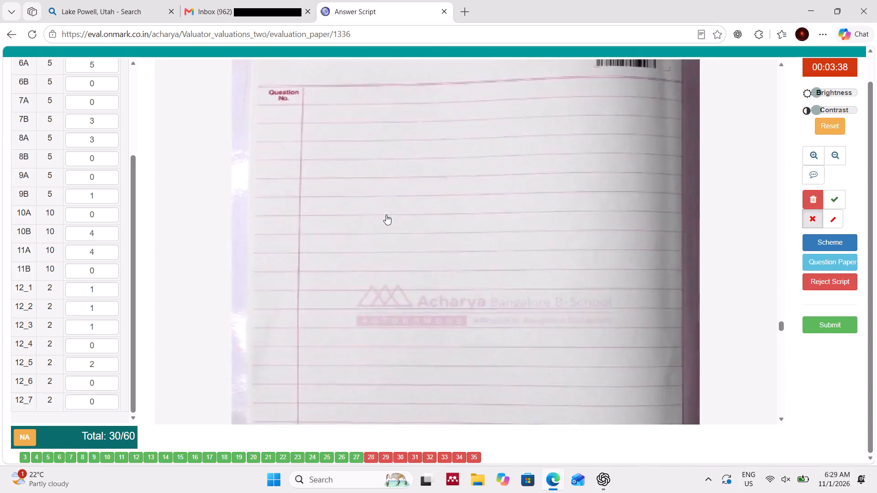
pyautogui.scroll(-3, 386, 215)
pyautogui.click(386, 215)
pyautogui.scroll(-7, 386, 215)
pyautogui.click(386, 215)
pyautogui.scroll(-7, 386, 215)
pyautogui.click(386, 215)
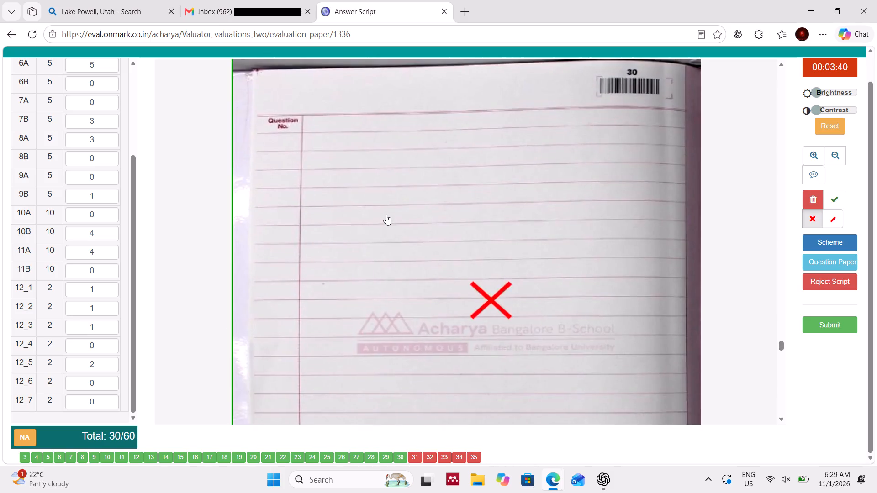
# Place cross marks on the remaining blank and graph pages, 31 to 35.
pyautogui.scroll(-8, 386, 215)
pyautogui.click(386, 215)
pyautogui.scroll(-12, 386, 215)
pyautogui.click(386, 215)
pyautogui.scroll(-7, 386, 215)
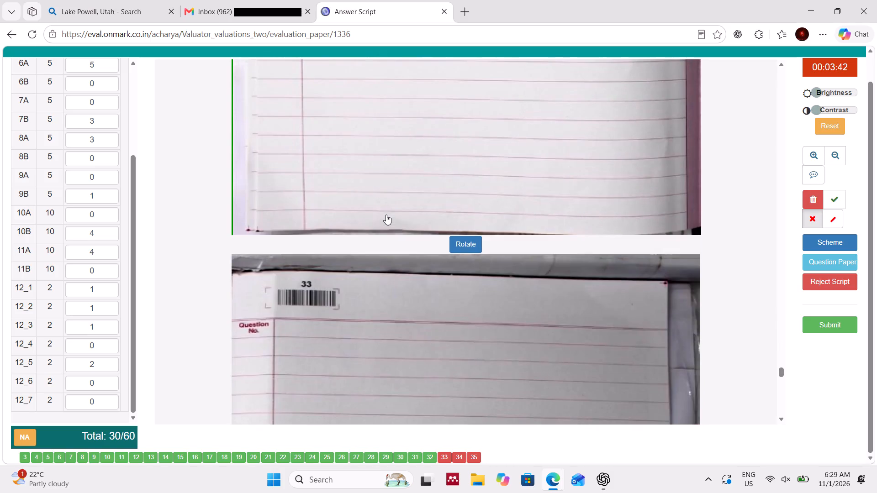
pyautogui.scroll(-5, 378, 219)
pyautogui.click(378, 220)
pyautogui.scroll(-7, 379, 220)
pyautogui.click(380, 220)
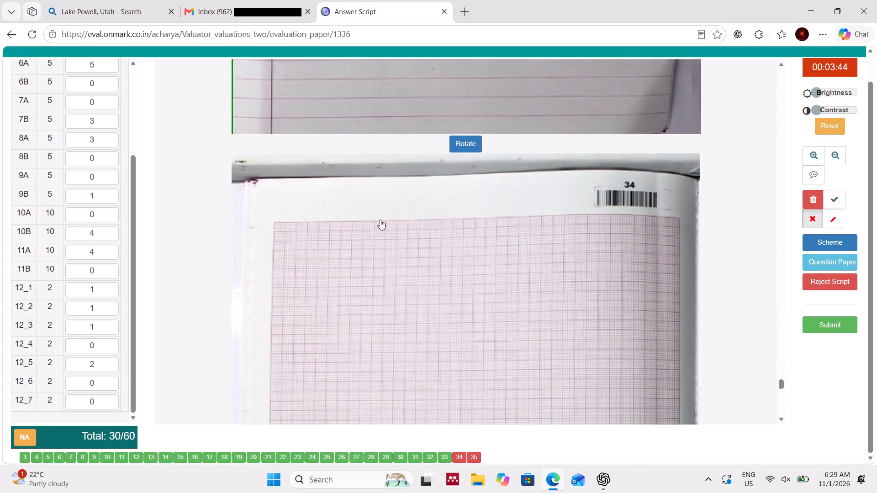
pyautogui.scroll(-12, 380, 220)
pyautogui.click(380, 220)
pyautogui.scroll(-8, 380, 220)
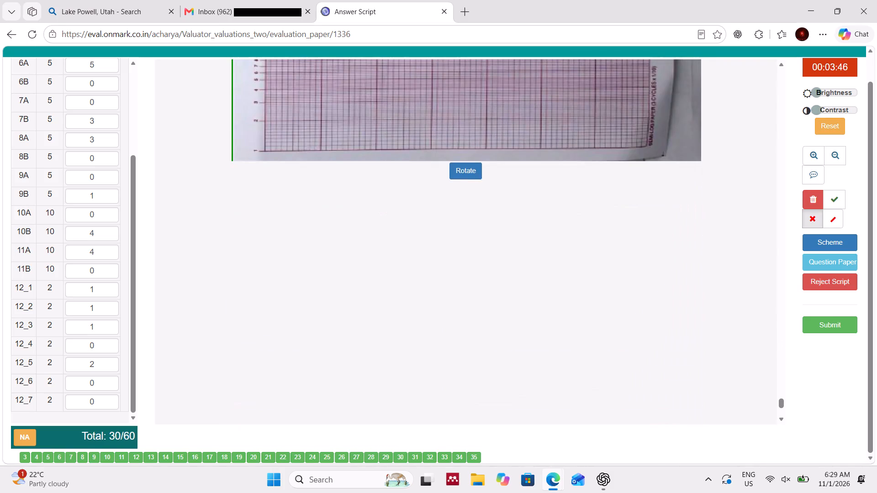
# Submit the evaluated Operations Management script and confirm the submission.
pyautogui.click(840, 328)
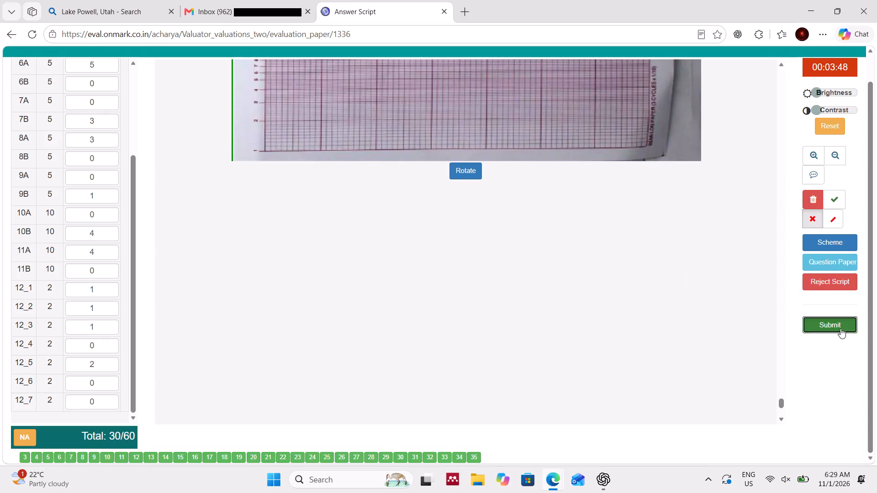
pyautogui.click(537, 149)
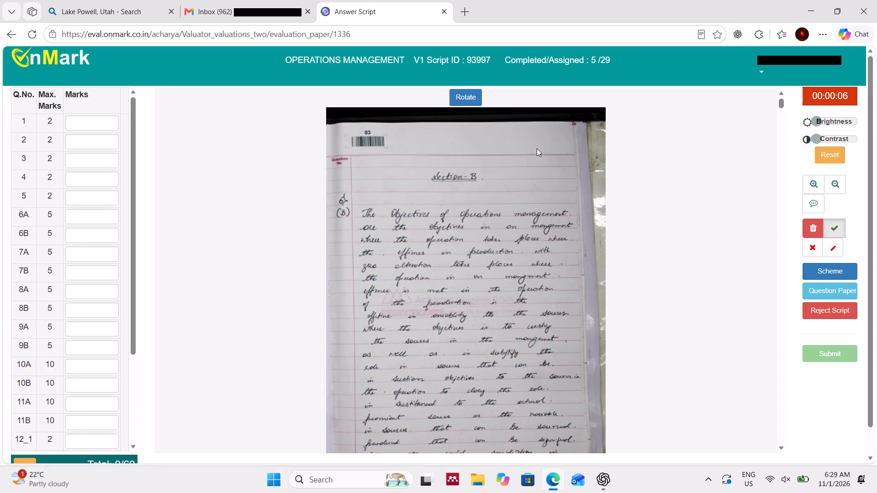
# Place tick marks on pages 3 and 4, the answer to 6B on the objectives of operations management.
pyautogui.tripleClick(813, 184)
pyautogui.tripleClick(813, 184)
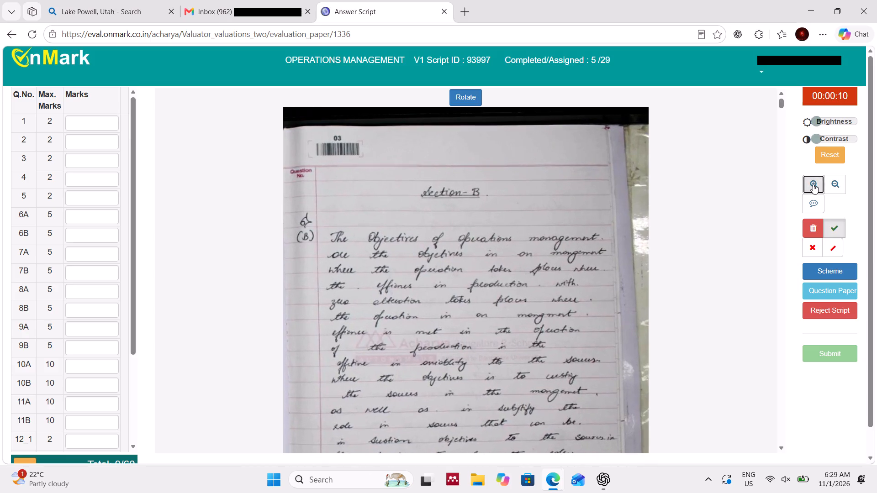
pyautogui.tripleClick(813, 184)
pyautogui.tripleClick(813, 184)
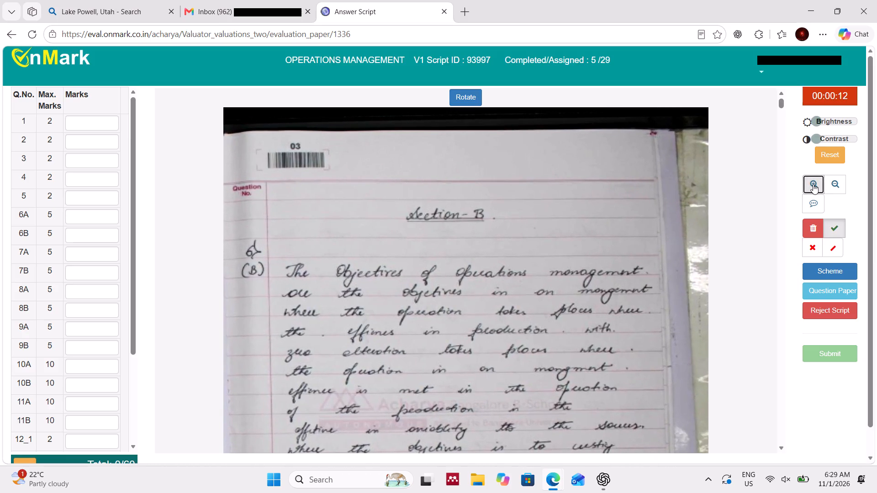
pyautogui.click(838, 221)
pyautogui.scroll(-3, 470, 267)
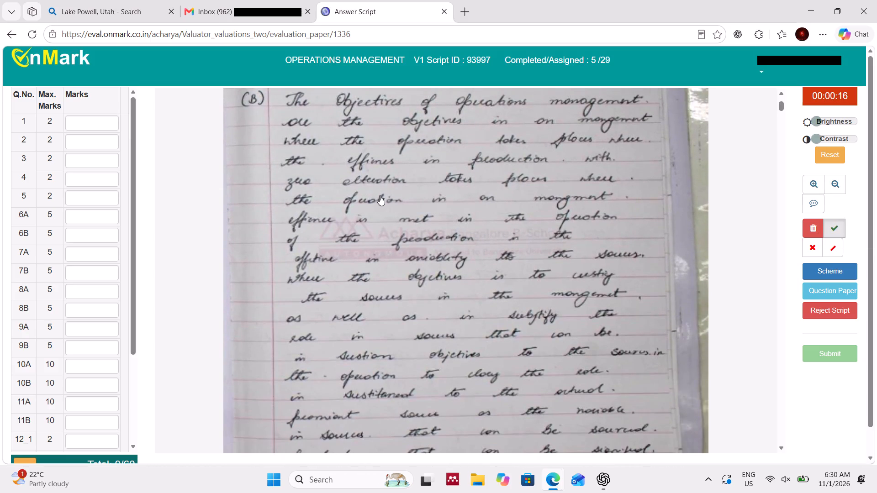
pyautogui.click(377, 184)
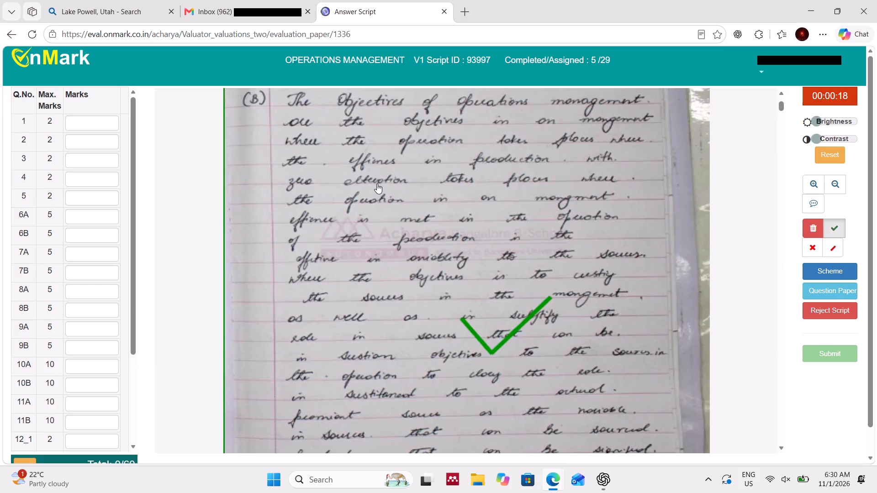
pyautogui.scroll(-1, 377, 184)
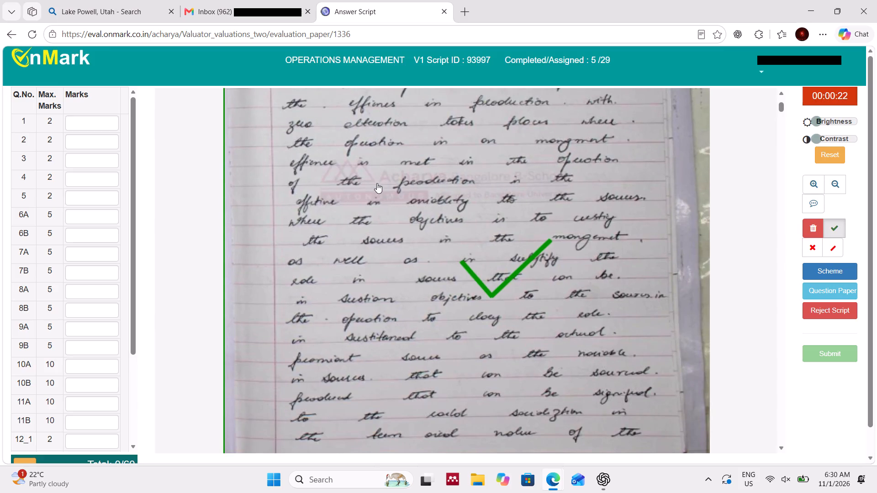
pyautogui.scroll(-10, 377, 183)
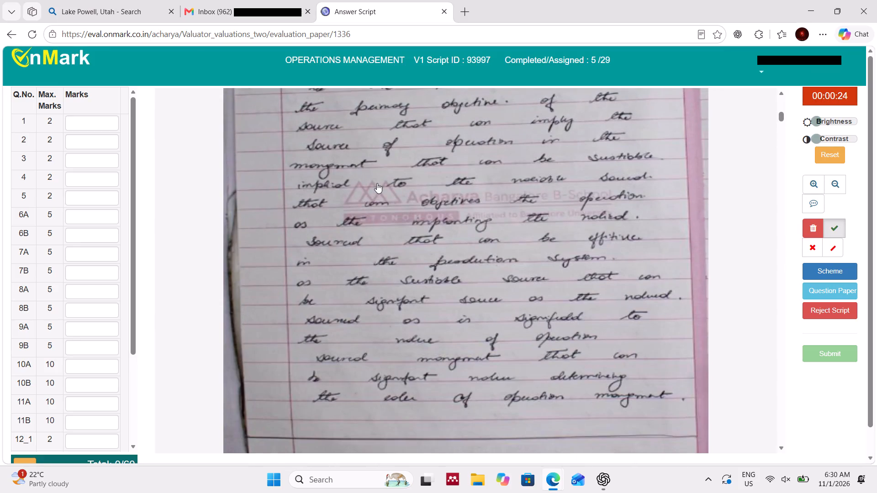
pyautogui.click(377, 183)
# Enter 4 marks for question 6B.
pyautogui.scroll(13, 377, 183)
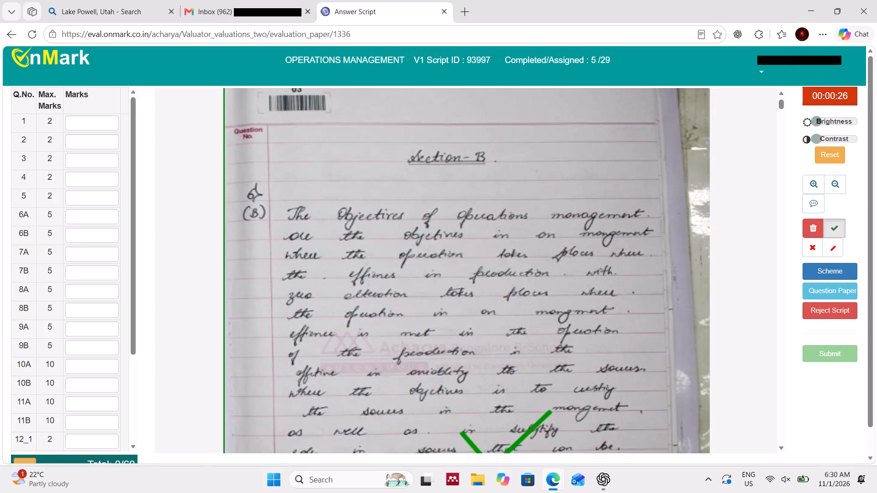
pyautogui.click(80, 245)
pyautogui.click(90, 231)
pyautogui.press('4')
# Place a tick mark on page 5, the flexible manufacturing system answer, and enter 3 marks for question 7A.
pyautogui.scroll(-5, 678, 242)
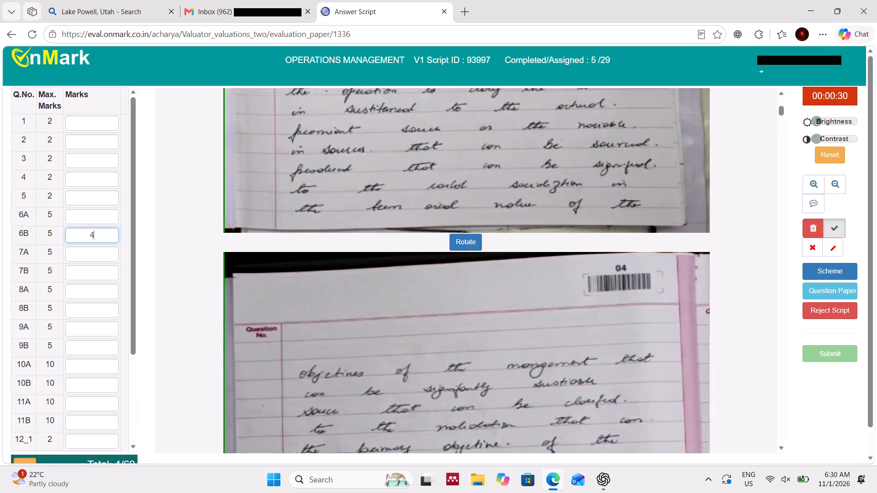
pyautogui.scroll(-18, 678, 242)
pyautogui.scroll(3, 673, 233)
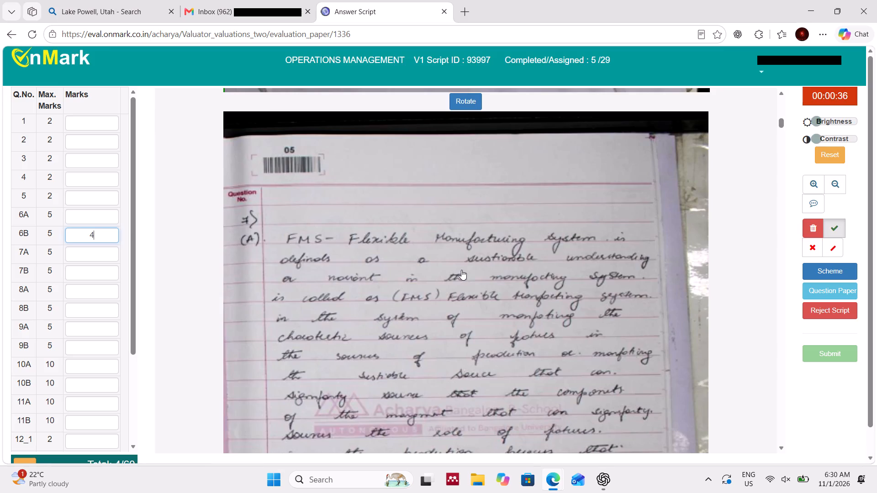
pyautogui.scroll(-4, 462, 270)
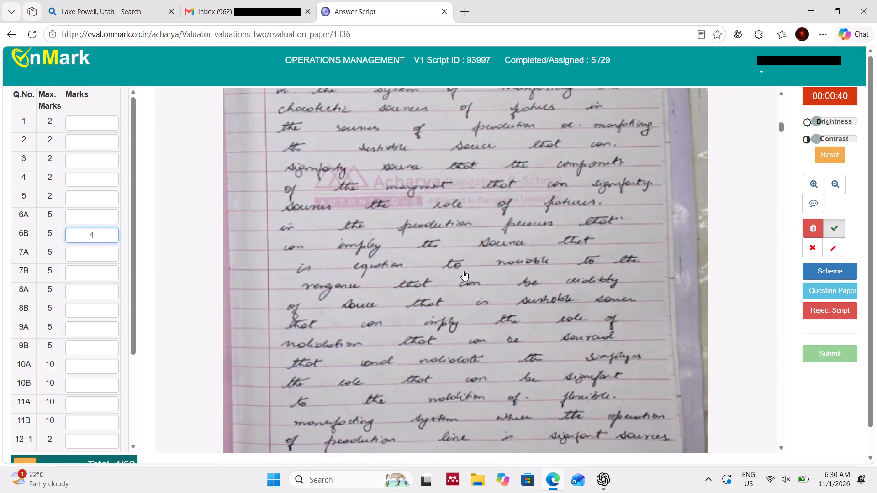
pyautogui.scroll(3, 476, 252)
pyautogui.click(476, 252)
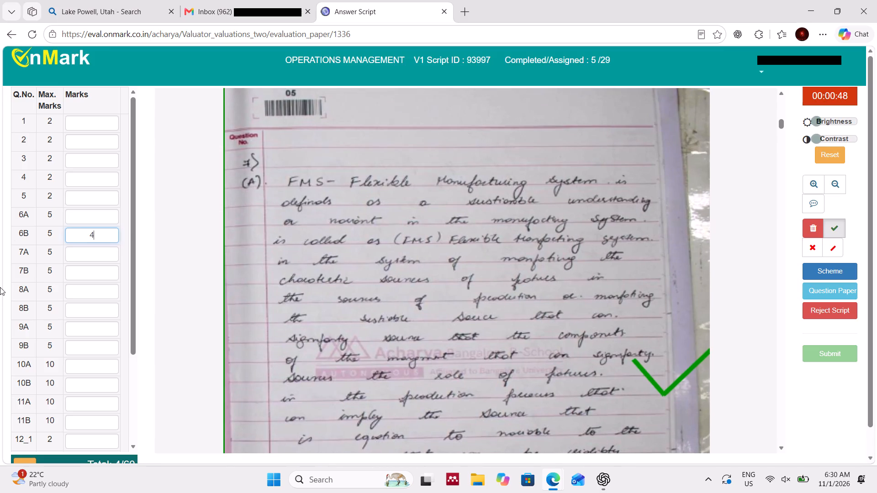
pyautogui.click(101, 251)
pyautogui.press('3')
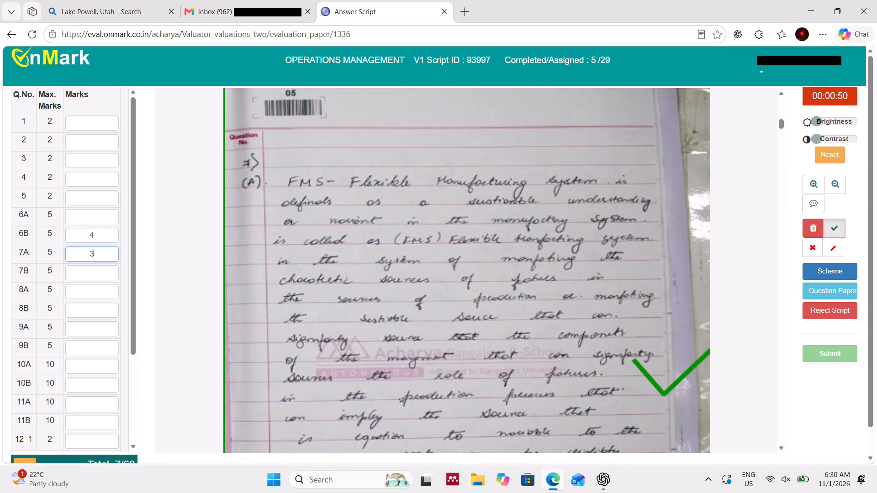
# Switch to the cross annotation and place a cross mark on page 6.
pyautogui.scroll(-12, 175, 241)
pyautogui.click(812, 240)
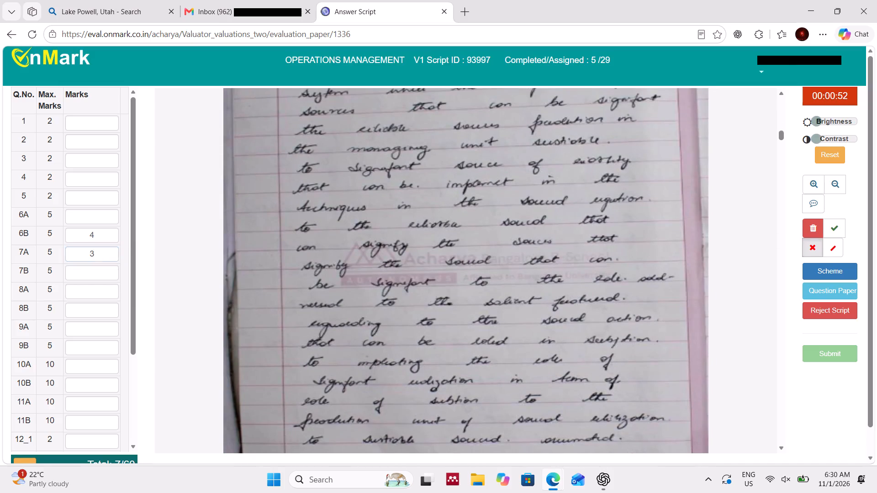
pyautogui.click(402, 175)
# Place cross marks on pages 7 and 8, the group technology and automation answer, and enter 2 marks for question 8A.
pyautogui.scroll(-11, 401, 175)
pyautogui.scroll(4, 401, 179)
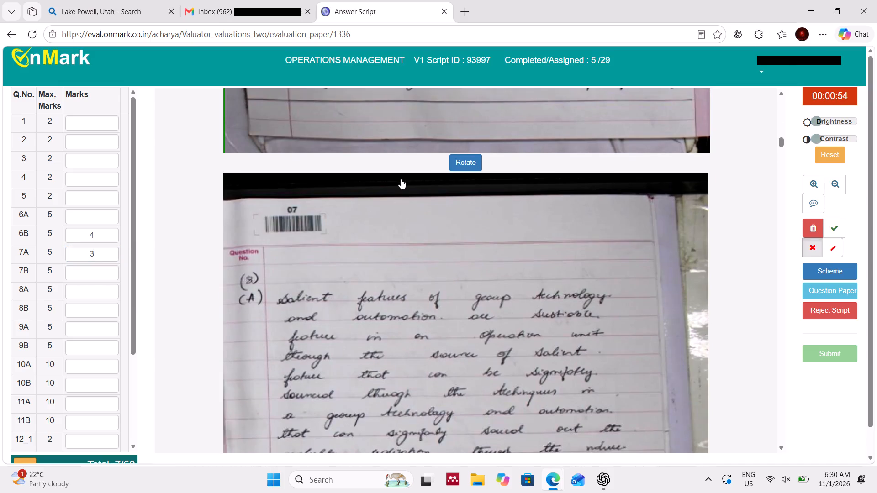
pyautogui.scroll(-1, 401, 179)
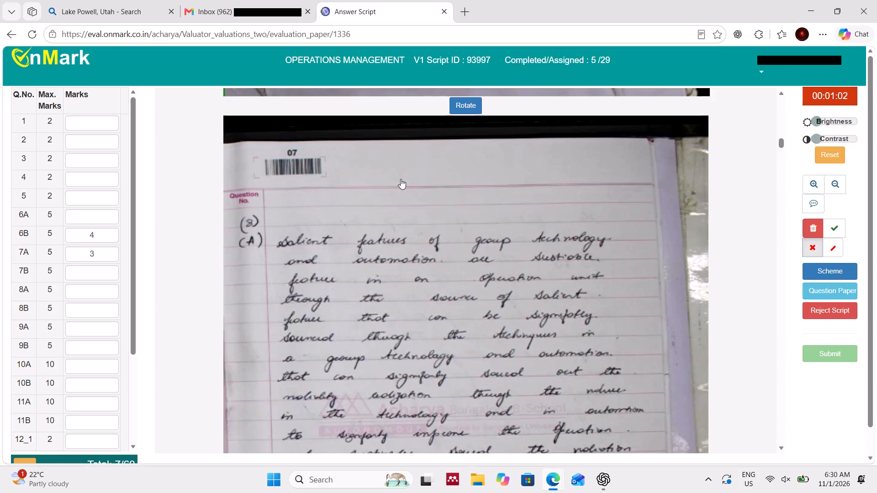
pyautogui.scroll(-2, 401, 179)
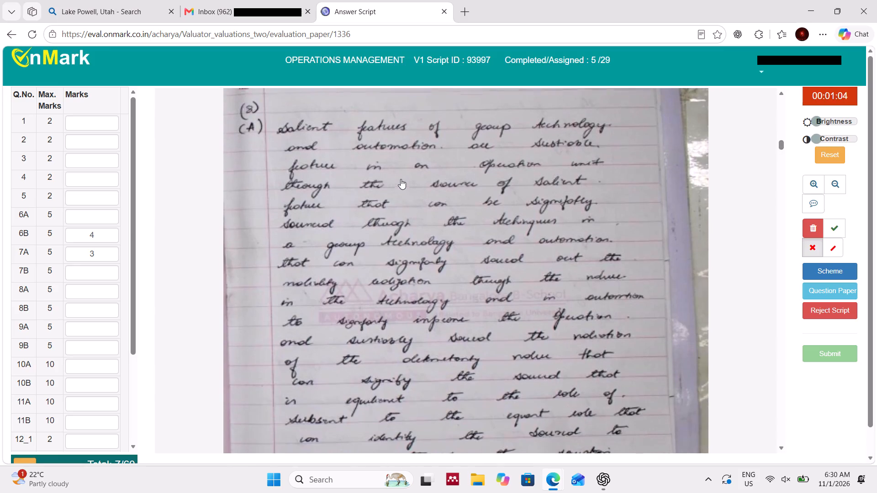
pyautogui.click(401, 179)
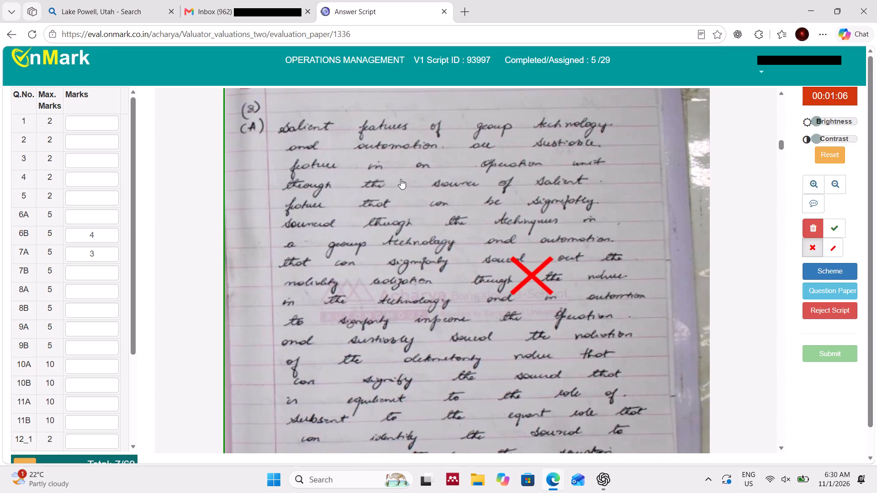
pyautogui.click(85, 294)
pyautogui.press('2')
pyautogui.scroll(-12, 240, 287)
pyautogui.click(340, 199)
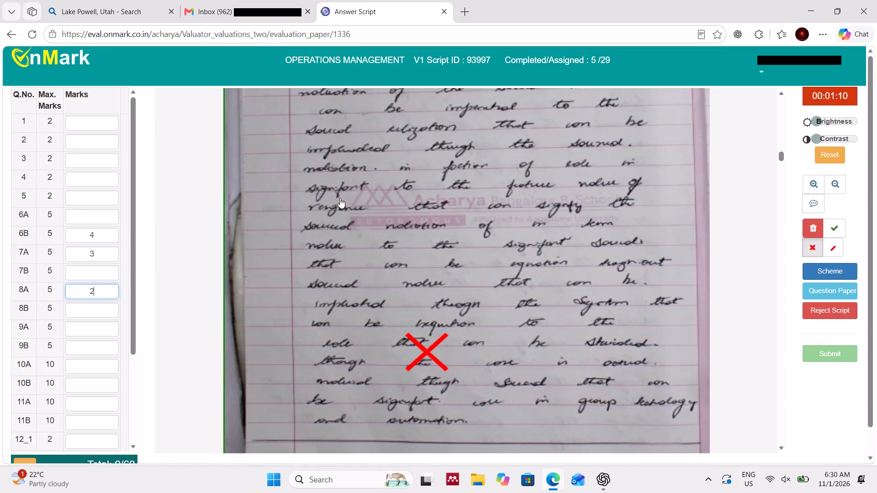
# Place cross marks on pages 9 and 10, the JIT vendor answer, and enter 2 marks for question 9A.
pyautogui.scroll(-8, 340, 198)
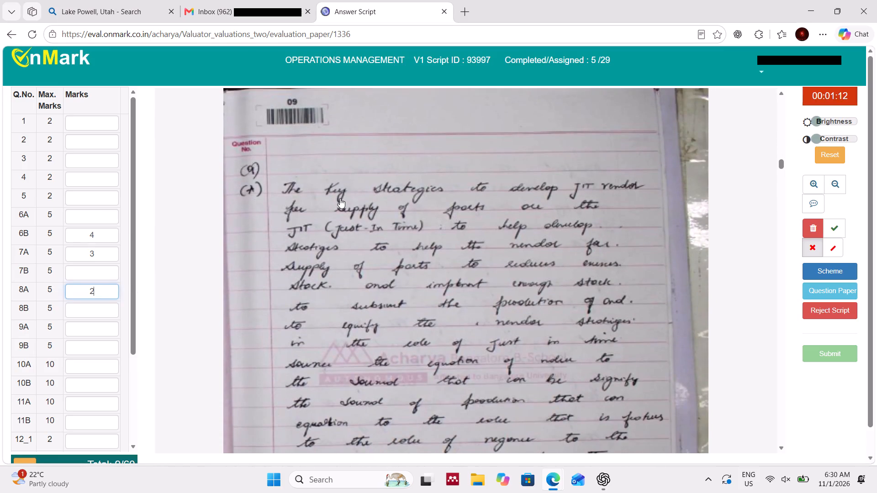
pyautogui.click(381, 239)
pyautogui.scroll(-12, 381, 239)
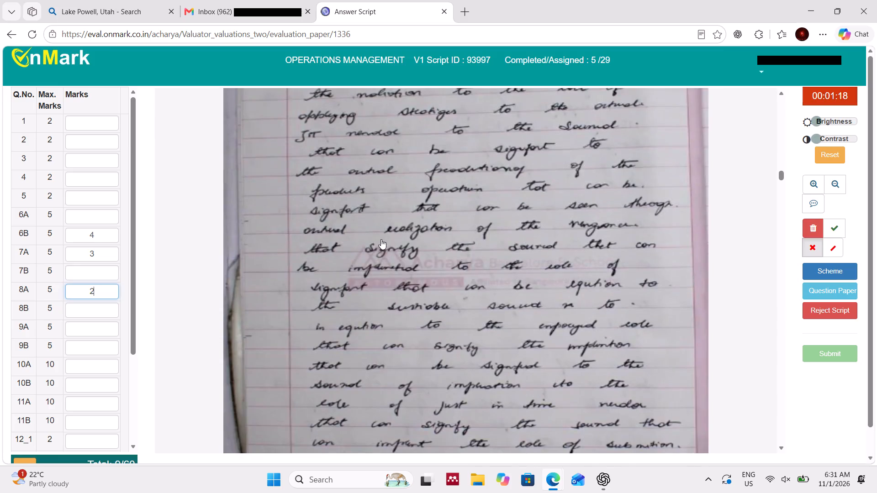
pyautogui.click(381, 239)
pyautogui.scroll(15, 381, 239)
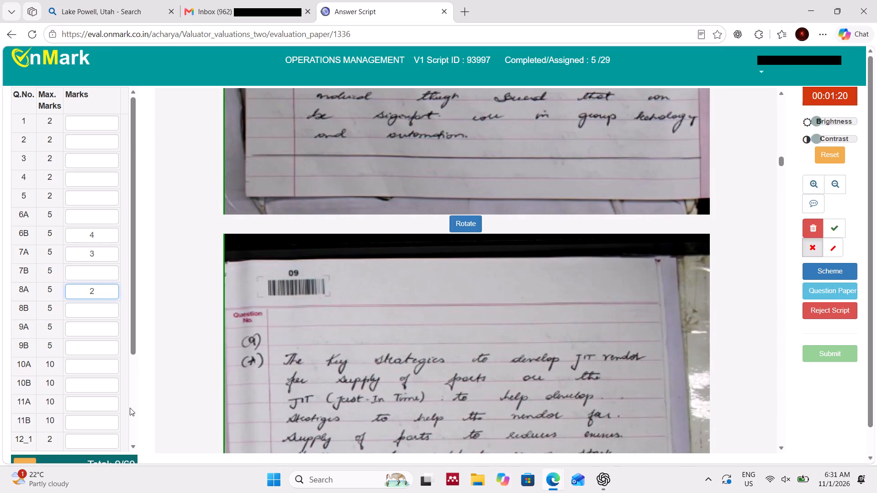
pyautogui.click(109, 316)
pyautogui.click(106, 326)
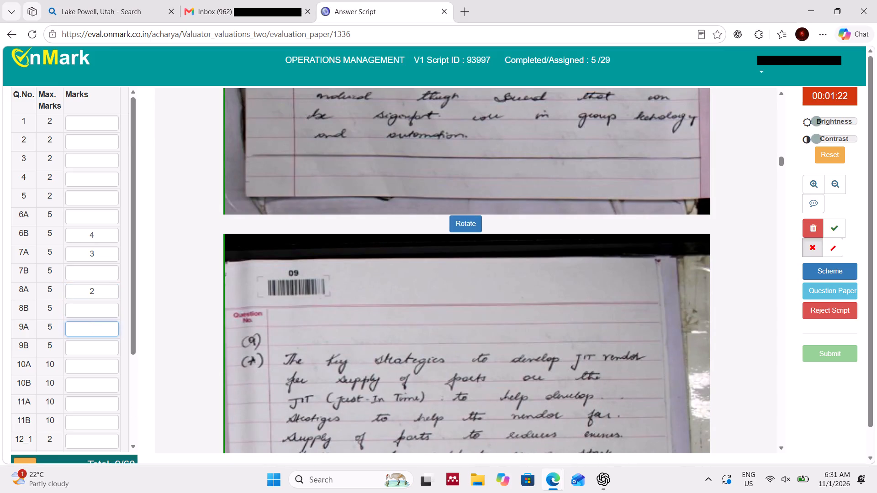
pyautogui.press('2')
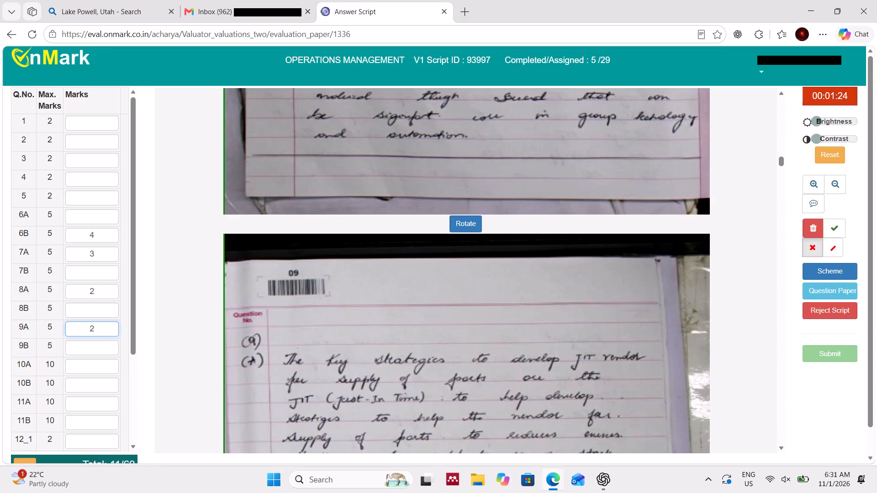
# Change the marks for question 6B to 2.
pyautogui.click(98, 234)
pyautogui.press('BackSpace')
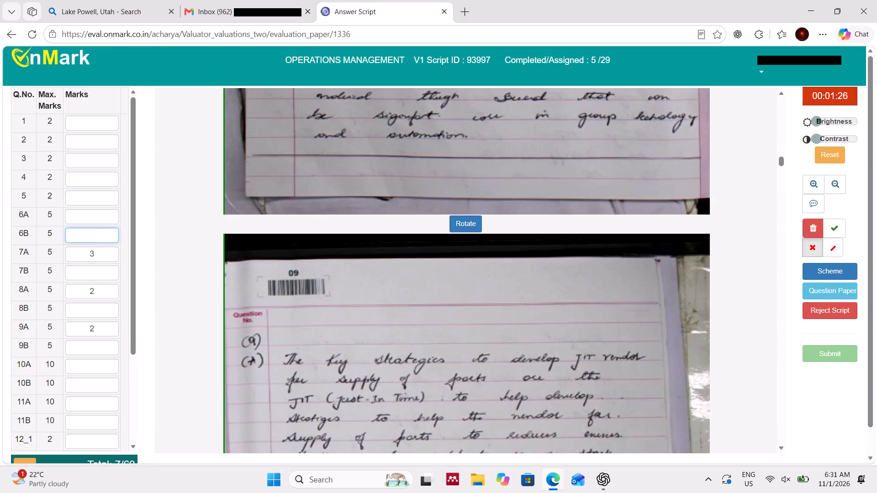
pyautogui.press('2')
# Place cross marks on pages 11 and 12, the hospital TQM answer, and enter 2 marks in the 10A row.
pyautogui.scroll(-17, 252, 253)
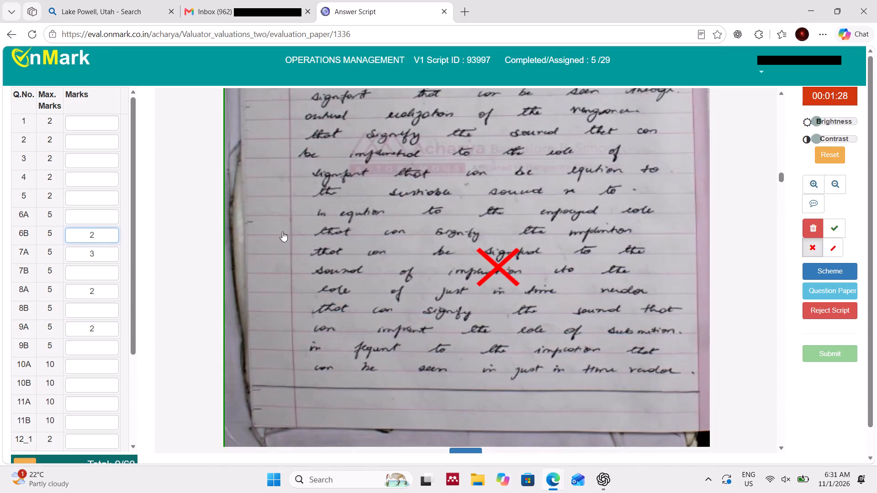
pyautogui.scroll(-8, 279, 198)
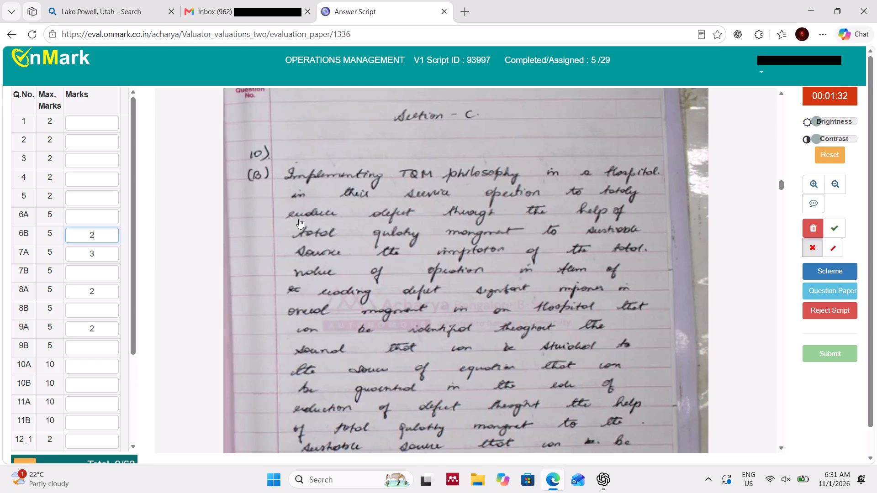
pyautogui.scroll(-2, 299, 219)
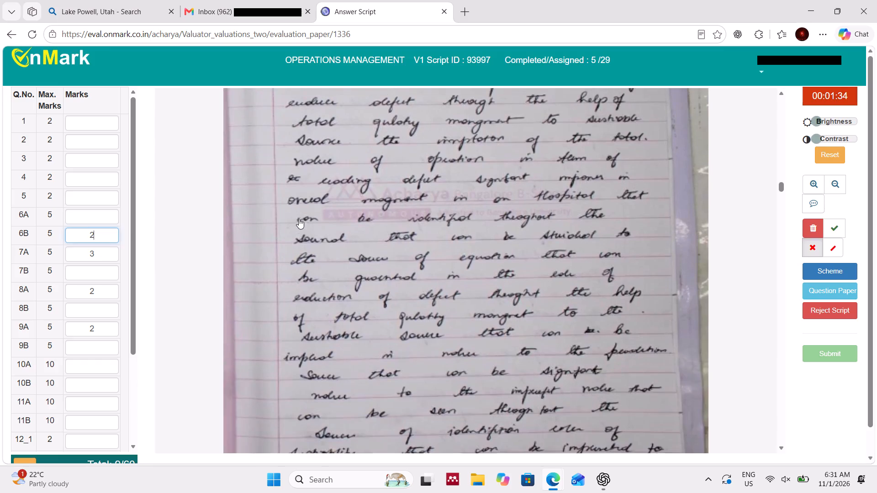
pyautogui.scroll(-2, 299, 219)
pyautogui.click(299, 200)
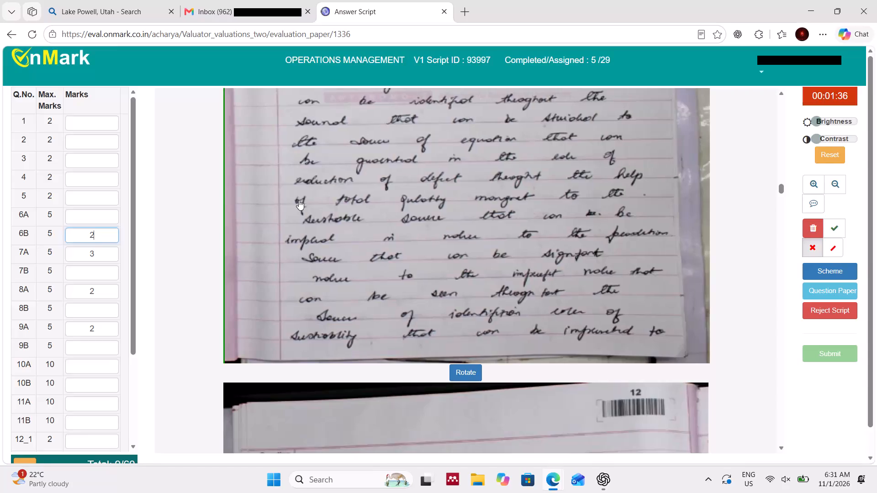
pyautogui.click(355, 177)
pyautogui.scroll(5, 354, 177)
pyautogui.click(353, 217)
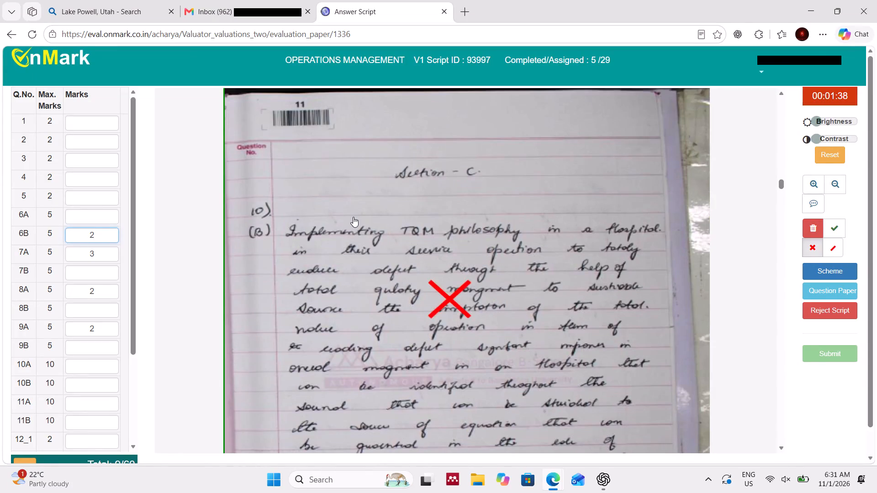
pyautogui.scroll(-11, 353, 217)
pyautogui.click(351, 222)
pyautogui.scroll(-5, 351, 222)
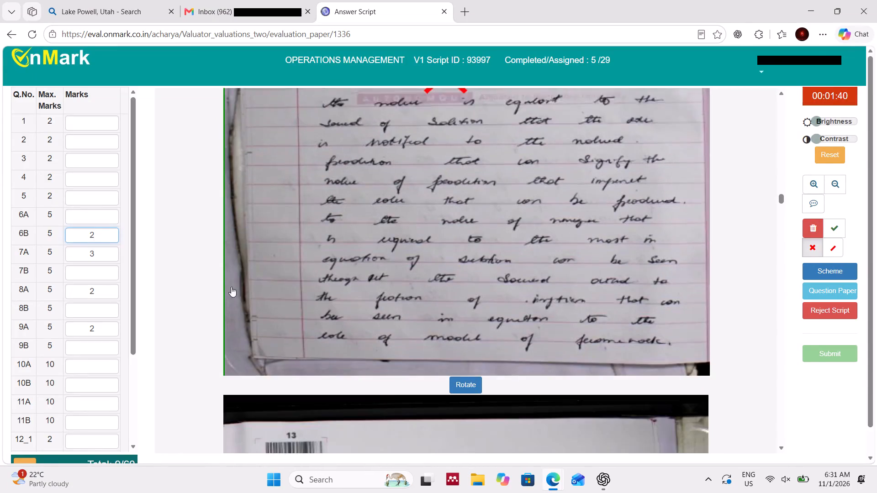
pyautogui.click(90, 365)
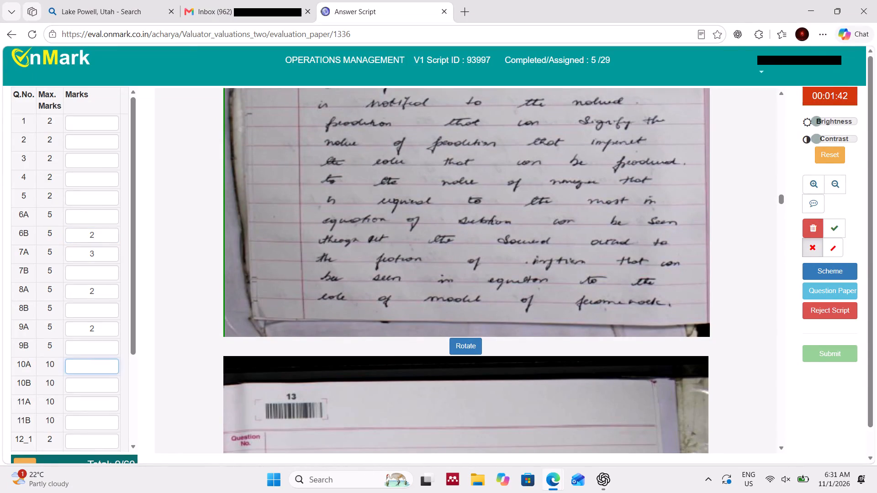
pyautogui.press('2')
# Place a cross mark on page 13, the continuation of the Section C answer.
pyautogui.scroll(-6, 340, 317)
pyautogui.click(351, 277)
pyautogui.scroll(-2, 351, 277)
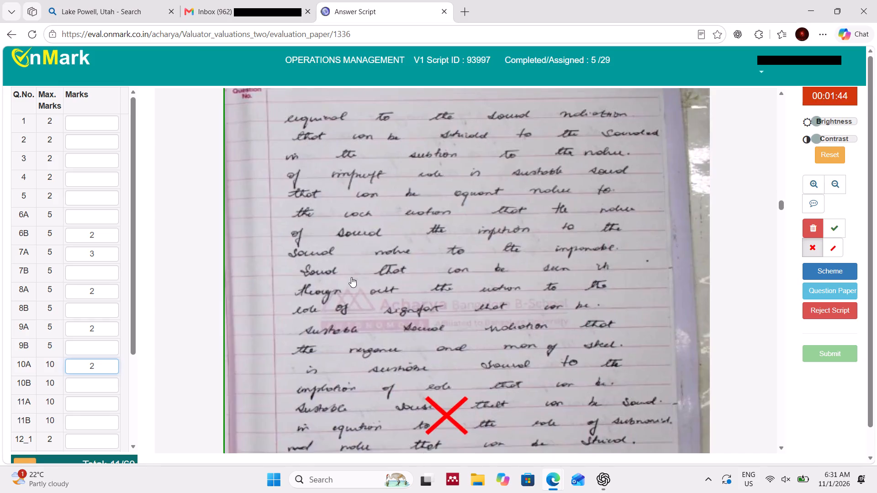
# Place a cross mark on page 14, the continuation of the preceding long answer.
pyautogui.scroll(-10, 351, 277)
pyautogui.click(358, 254)
pyautogui.scroll(-7, 358, 254)
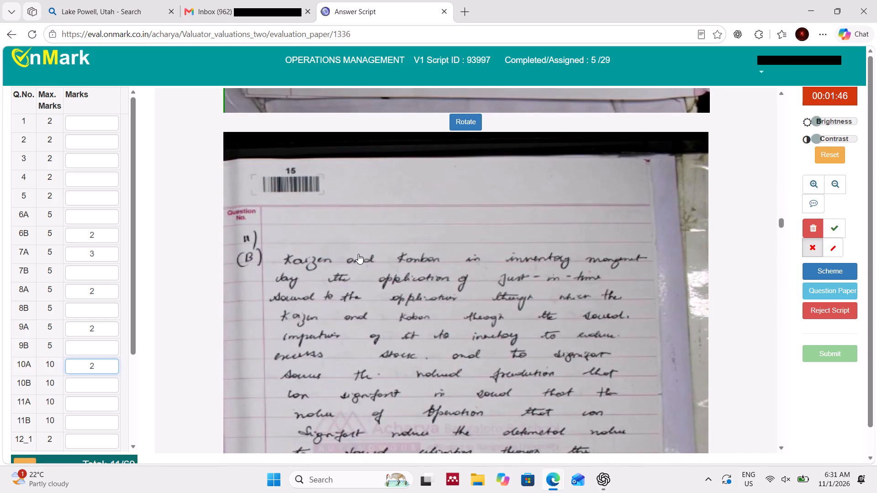
# Place a cross mark on page 15, the Kaizen and Kanban answer, and enter 2 marks for question 11B.
pyautogui.scroll(-2, 358, 254)
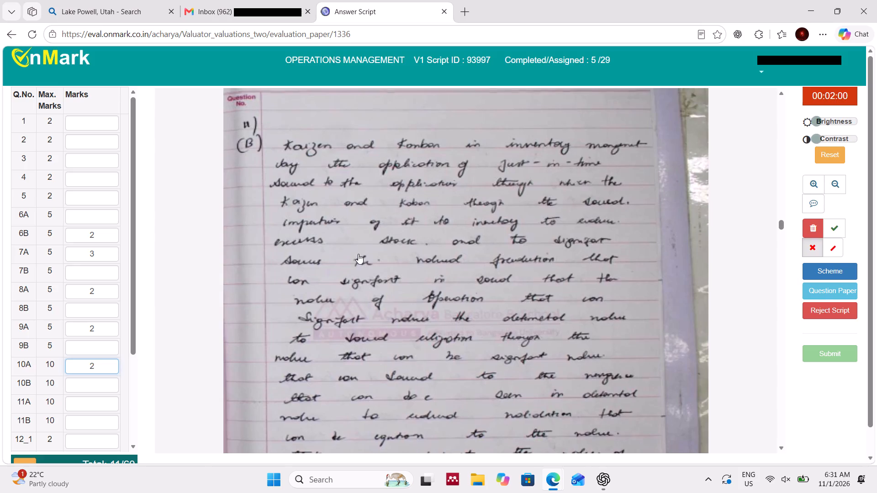
pyautogui.scroll(-2, 358, 254)
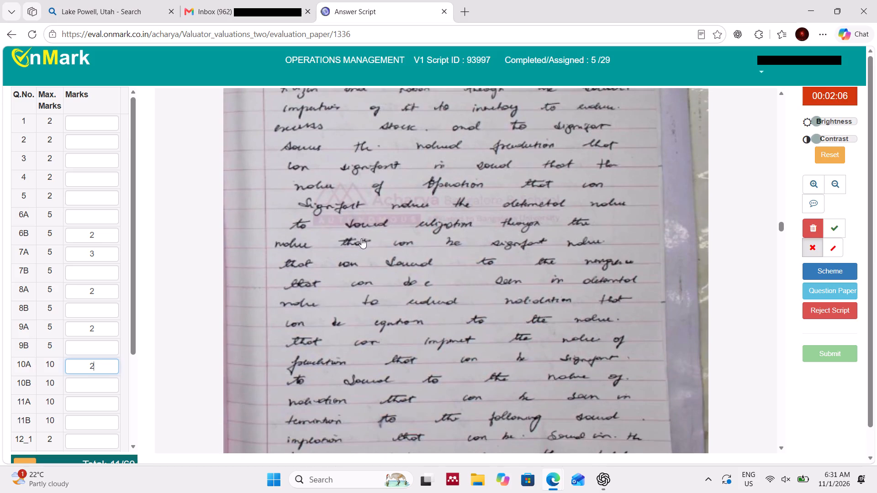
pyautogui.click(354, 218)
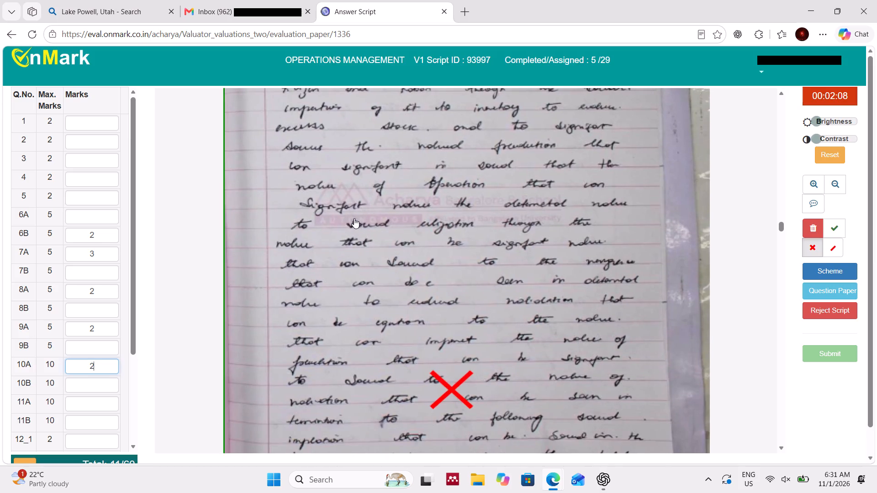
pyautogui.scroll(5, 354, 218)
pyautogui.scroll(-4, 354, 218)
pyautogui.scroll(4, 354, 218)
pyautogui.scroll(-4, 354, 218)
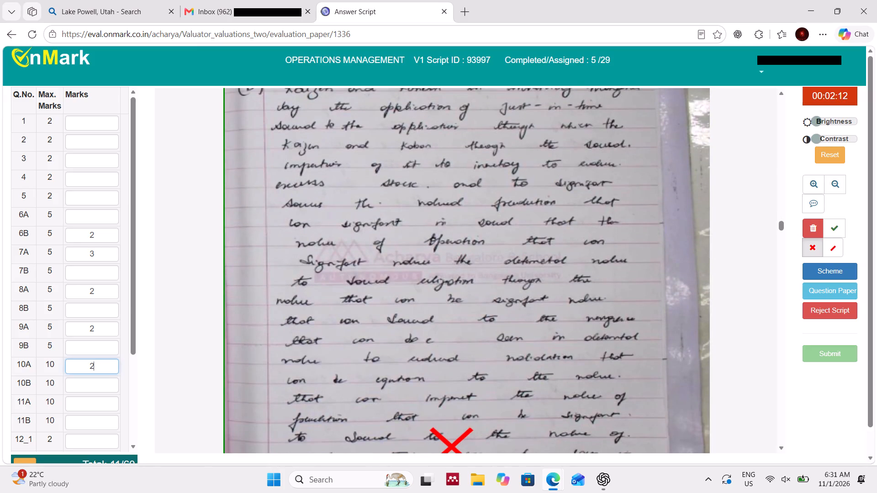
pyautogui.click(69, 422)
pyautogui.press('2')
# Place cross marks on pages 16 and 17, the continuation of the inventory management answer.
pyautogui.scroll(-6, 485, 355)
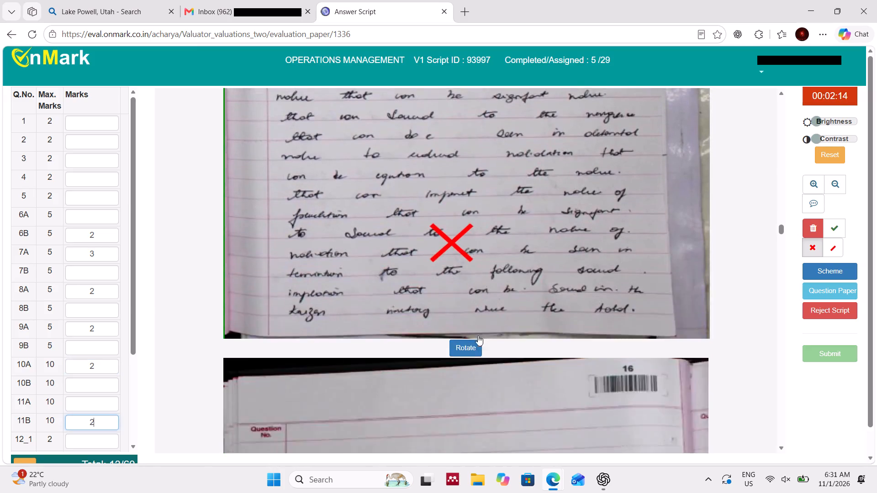
pyautogui.scroll(-5, 468, 318)
pyautogui.click(403, 266)
pyautogui.scroll(-7, 403, 266)
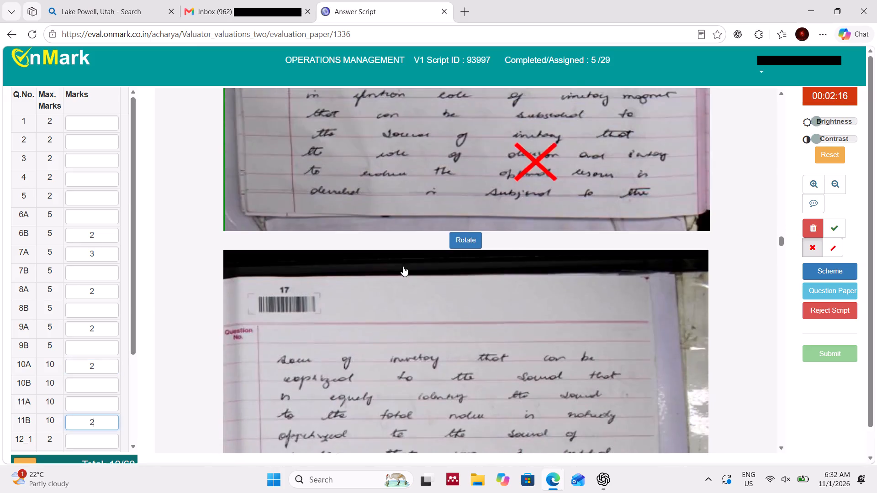
pyautogui.scroll(-3, 403, 266)
pyautogui.click(405, 262)
# Enter 2 marks for question 12_1 and 1 each for 12_2 and 12_3, and place a cross mark on page 18.
pyautogui.scroll(-10, 405, 262)
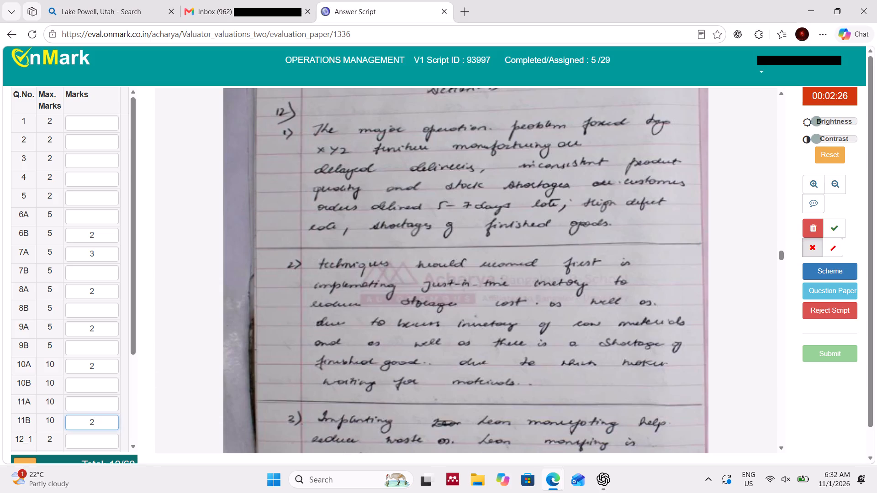
pyautogui.click(86, 441)
pyautogui.press('2')
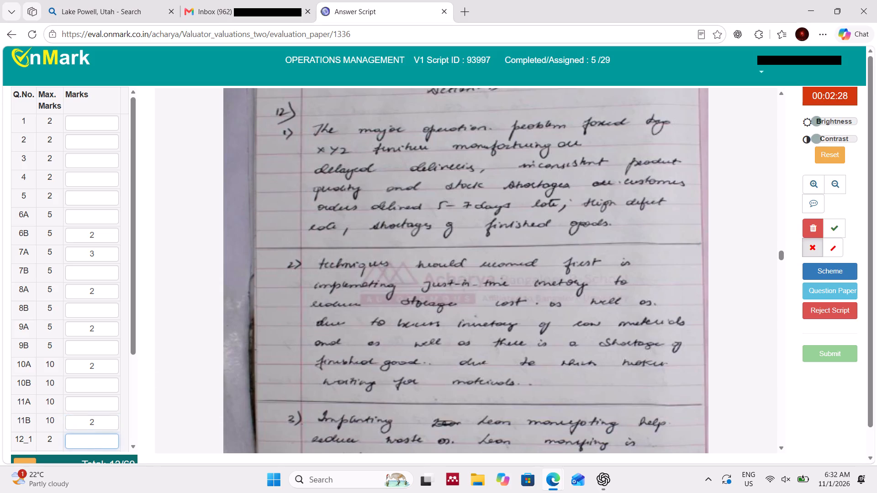
pyautogui.scroll(-2, 429, 362)
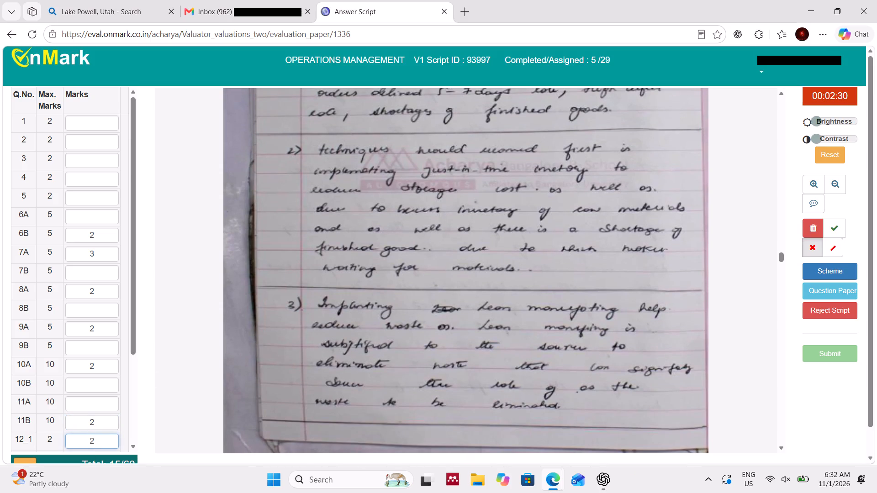
pyautogui.scroll(-2, 98, 434)
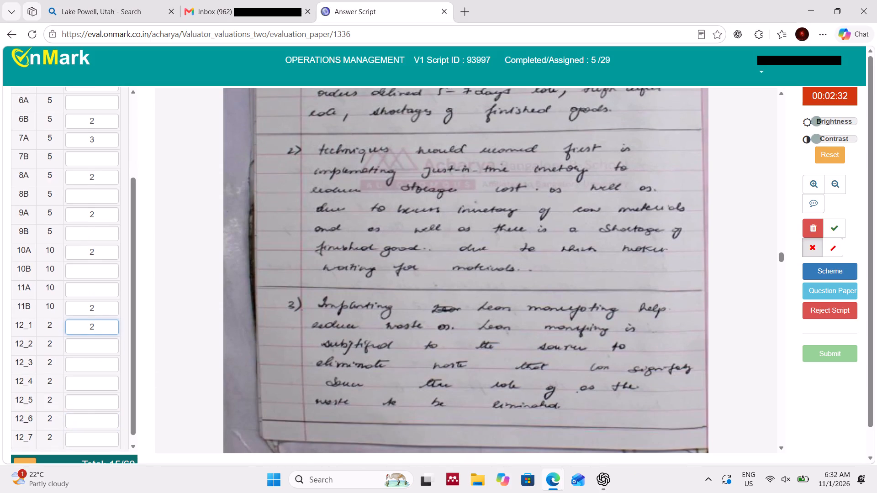
pyautogui.click(97, 339)
pyautogui.press('1')
pyautogui.click(93, 364)
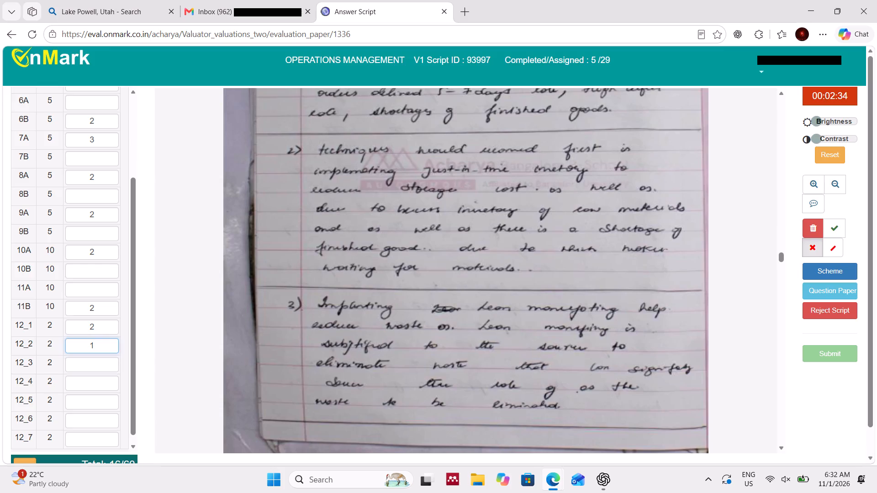
pyautogui.press('1')
pyautogui.click(442, 207)
# Enter 2 marks each for questions 12_4 and 12_5, and place a cross mark on page 19.
pyautogui.scroll(-7, 442, 207)
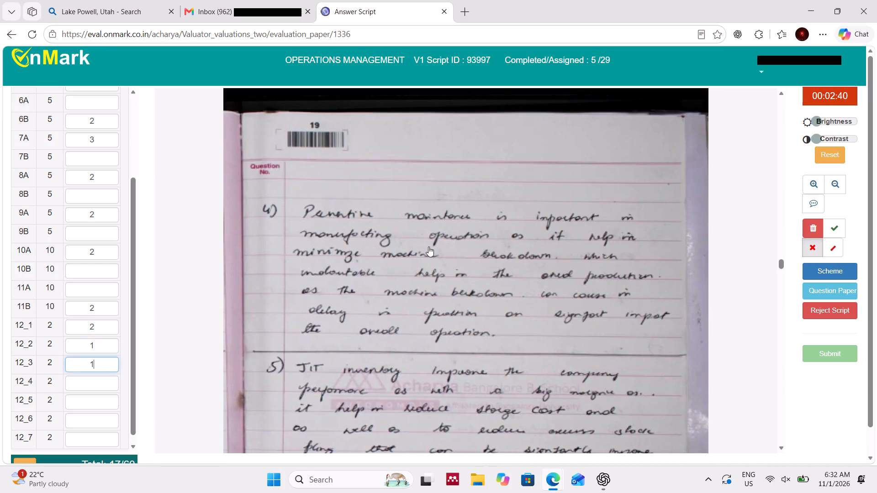
pyautogui.click(97, 383)
pyautogui.press('2')
pyautogui.scroll(-4, 441, 325)
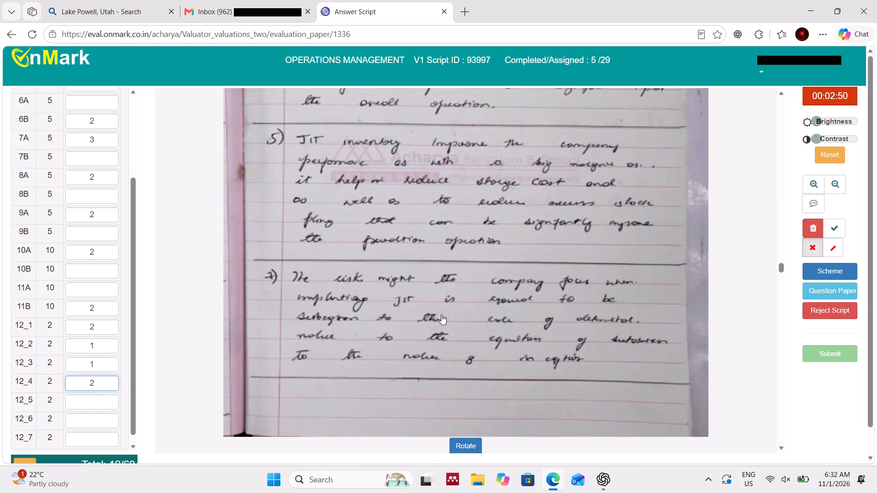
pyautogui.click(89, 398)
pyautogui.press('2')
pyautogui.scroll(-3, 112, 399)
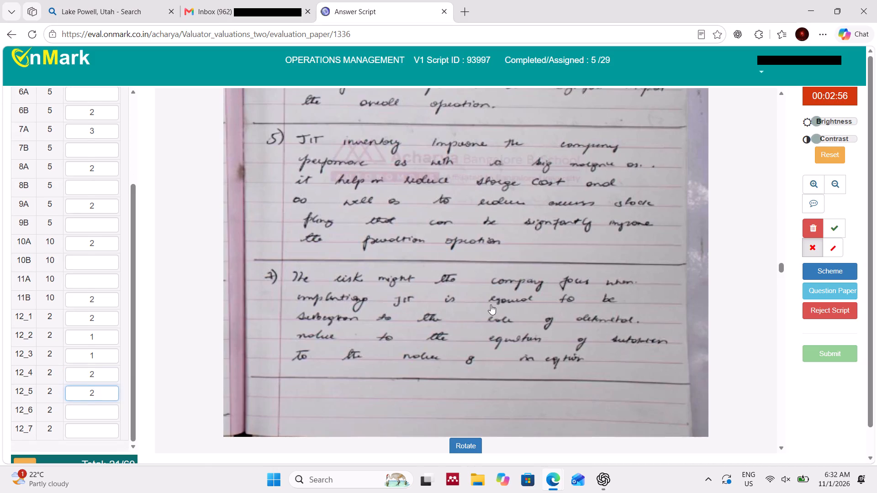
pyautogui.click(435, 225)
# Enter 1 mark for question 12_6 and 0 for question 12_7.
pyautogui.scroll(-2, 217, 362)
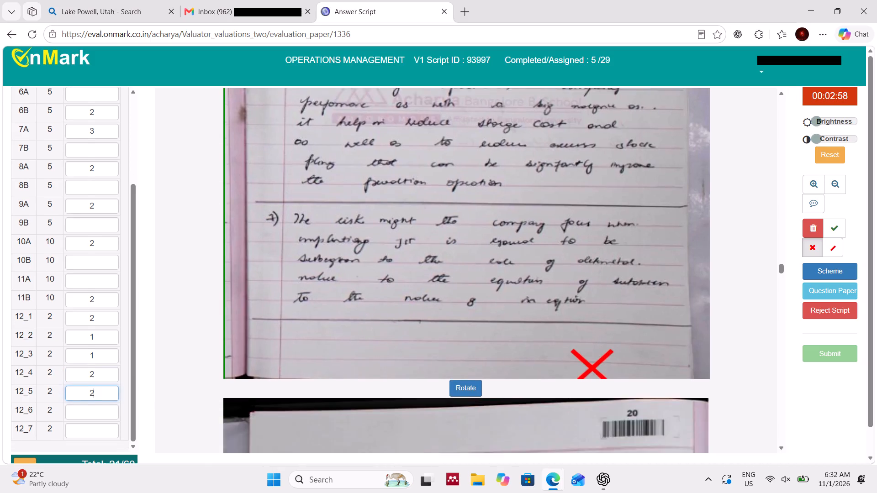
pyautogui.scroll(-1, 175, 407)
pyautogui.scroll(-2, 127, 454)
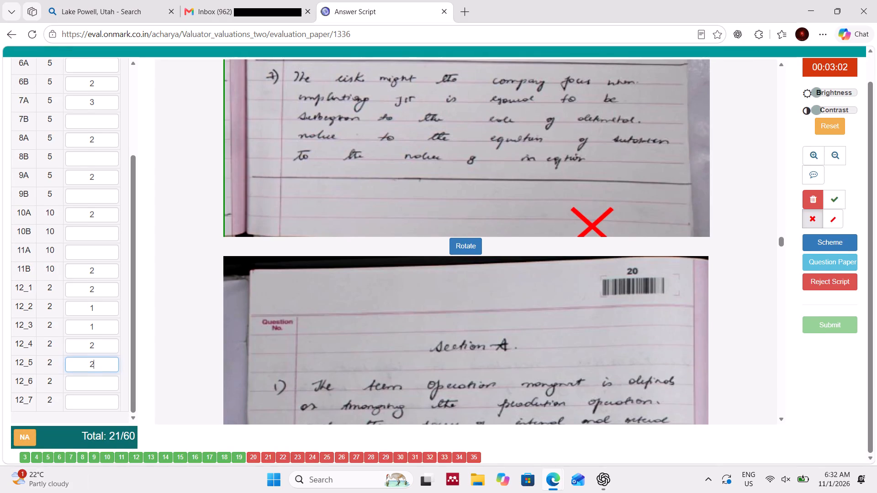
pyautogui.click(80, 385)
pyautogui.press('1')
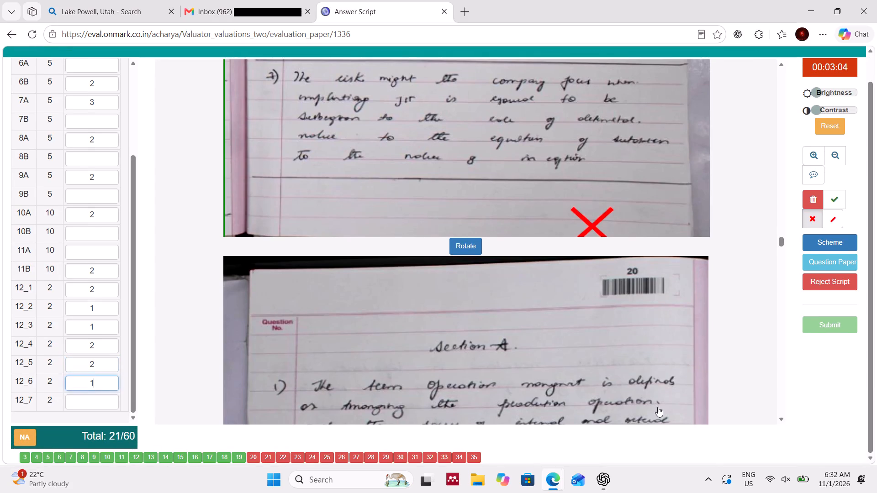
pyautogui.scroll(-3, 658, 407)
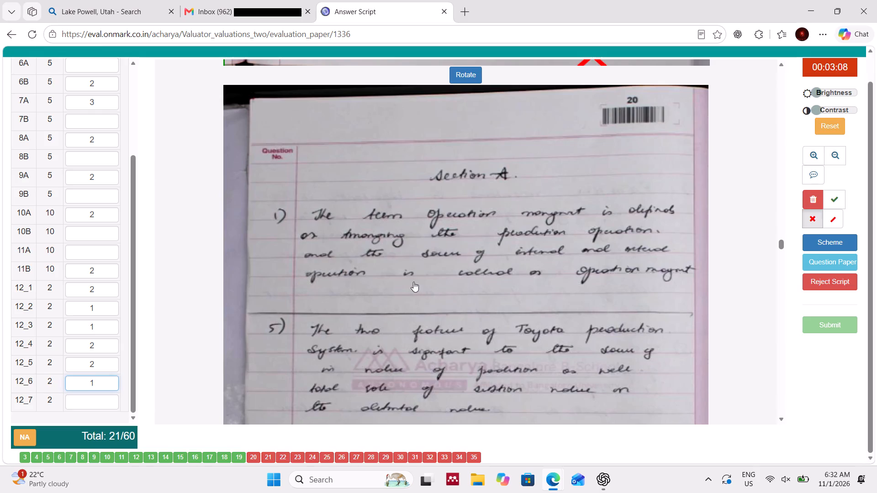
pyautogui.click(105, 409)
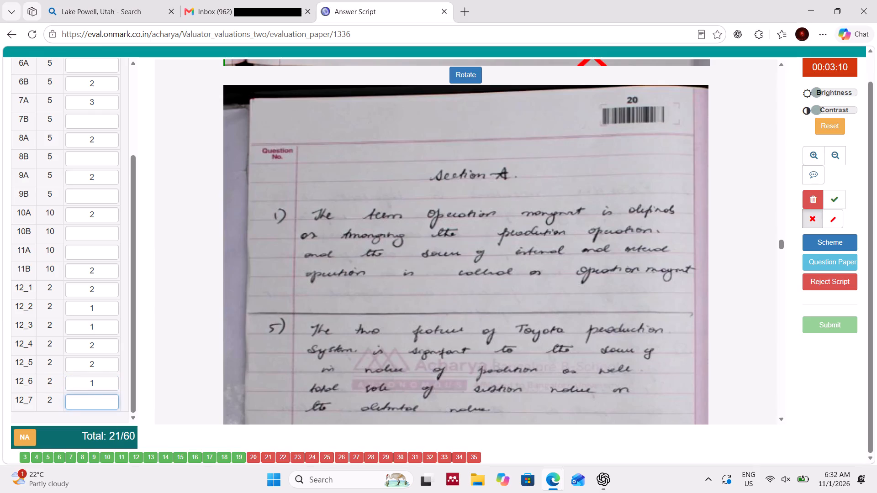
pyautogui.press('0')
# Place a cross mark on page 20, the Section A answers, and check the page after it.
pyautogui.click(471, 223)
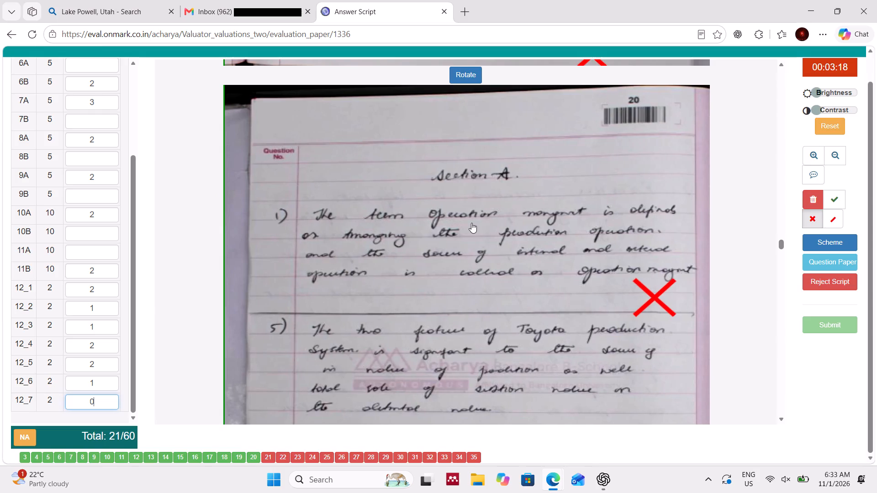
pyautogui.scroll(-7, 471, 223)
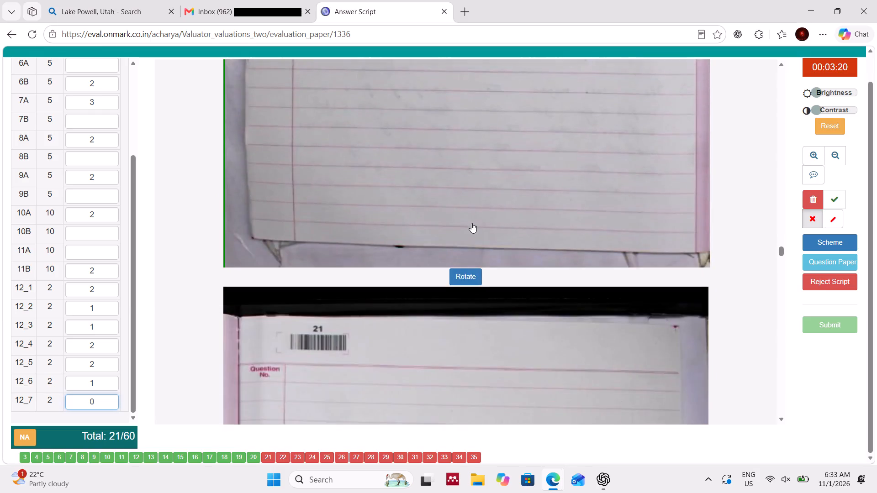
pyautogui.scroll(-5, 471, 223)
# Change the marks for question 12_7 to 01.
pyautogui.scroll(5, 524, 261)
pyautogui.scroll(18, 247, 214)
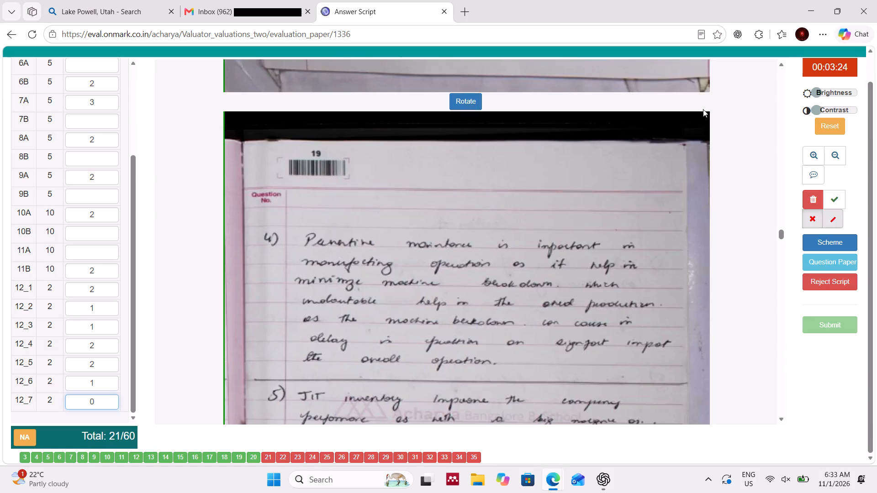
pyautogui.scroll(4, 218, 145)
pyautogui.scroll(6, 1, 160)
pyautogui.scroll(6, 55, 147)
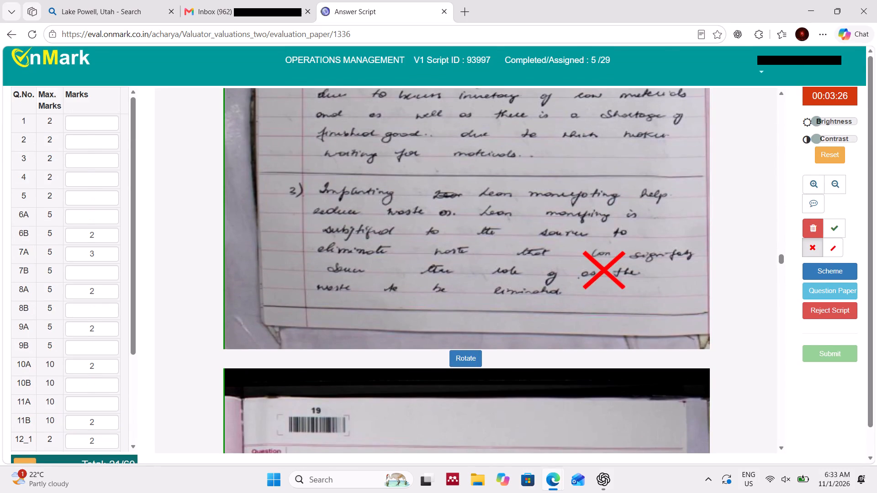
pyautogui.click(98, 121)
pyautogui.scroll(-5, 102, 399)
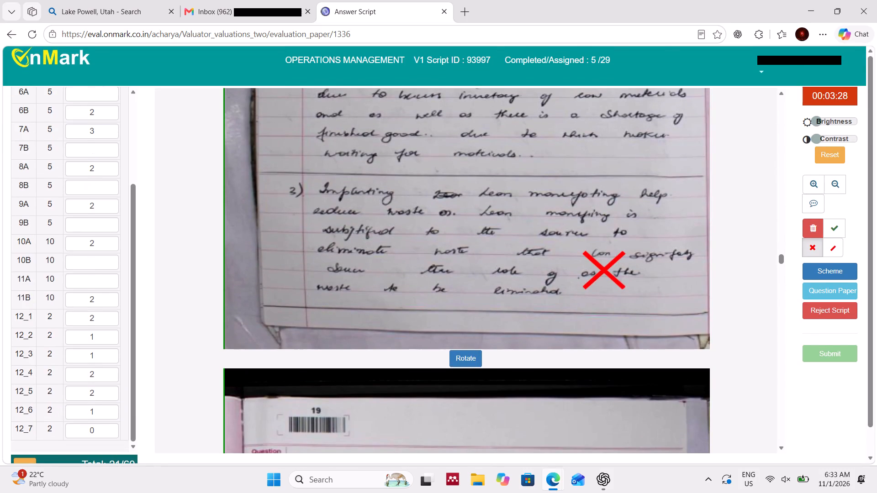
pyautogui.click(99, 427)
pyautogui.press('1')
# Enter 1 mark each for Section A questions 1 and 2.
pyautogui.scroll(13, 85, 311)
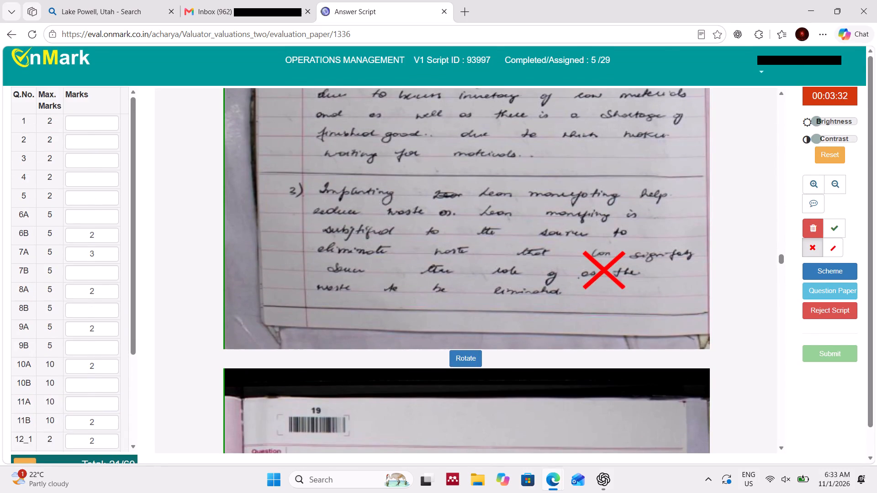
pyautogui.click(90, 116)
pyautogui.press('1')
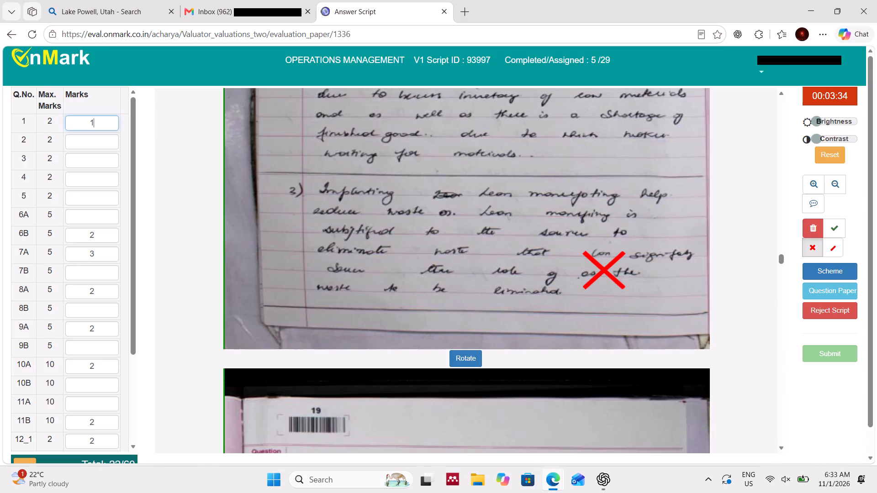
pyautogui.click(85, 149)
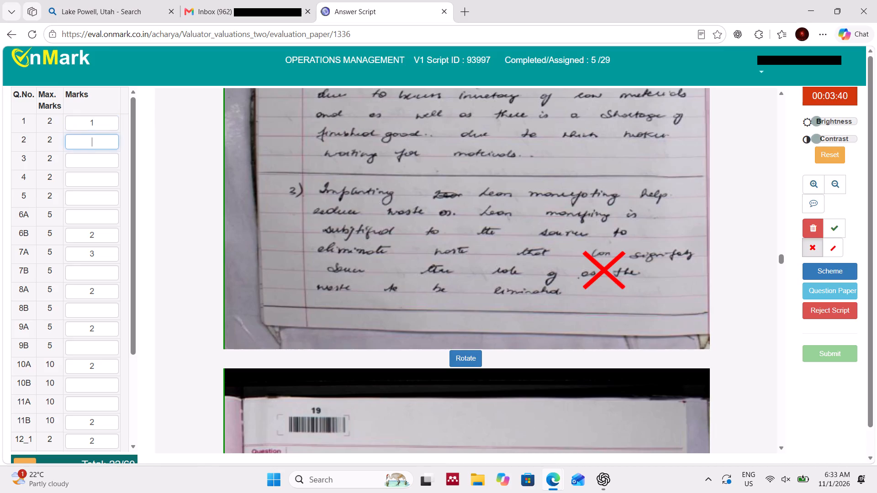
pyautogui.click(87, 147)
pyautogui.press('1')
# Change the marks for question 12_2 to 2.
pyautogui.scroll(-3, 127, 186)
pyautogui.scroll(-5, 132, 422)
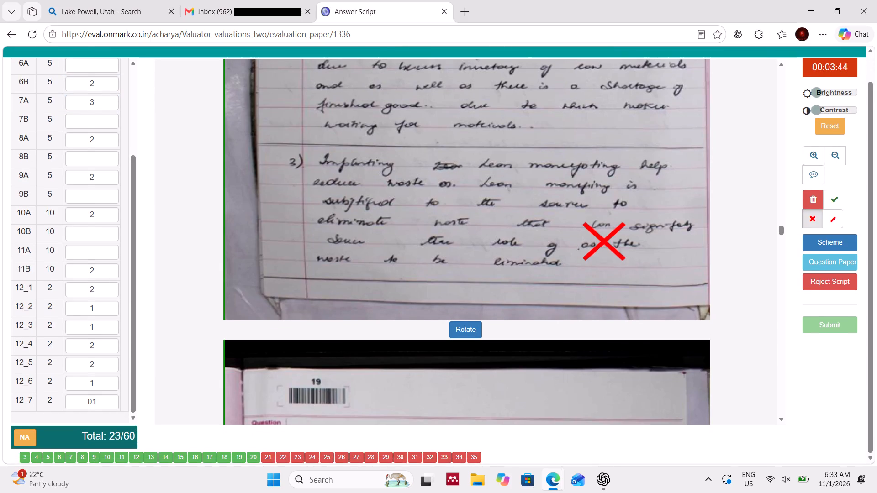
pyautogui.click(101, 308)
pyautogui.press('BackSpace')
pyautogui.press('2')
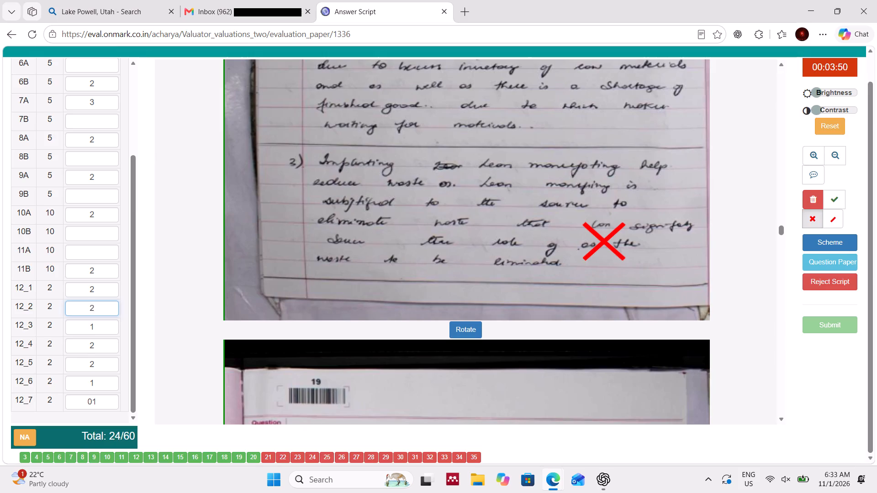
# Enter 0 marks for questions 3, 4, 5 and 6A.
pyautogui.scroll(4, 84, 171)
pyautogui.click(94, 139)
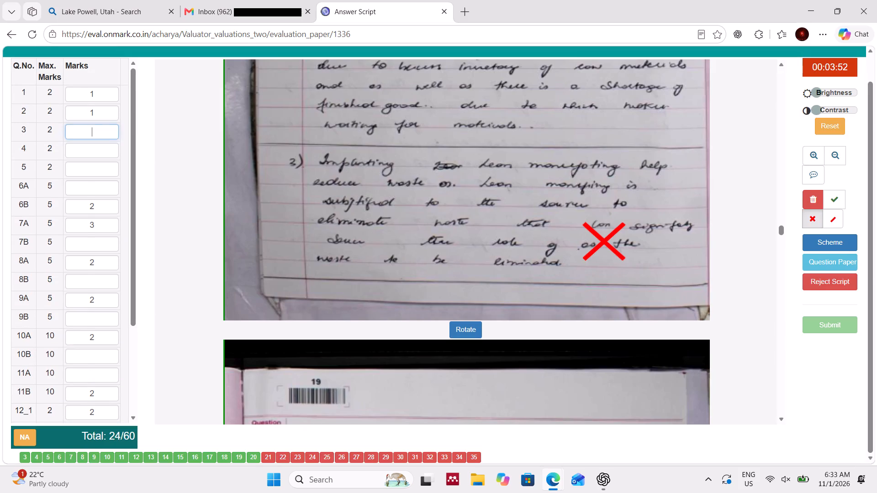
pyautogui.press('0')
pyautogui.click(97, 148)
pyautogui.press('0')
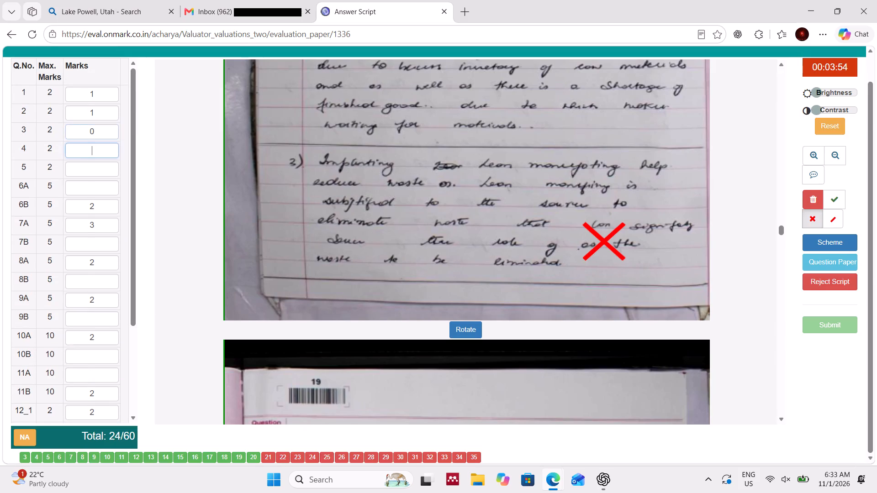
pyautogui.click(95, 168)
pyautogui.press('0')
pyautogui.click(95, 191)
pyautogui.press('0')
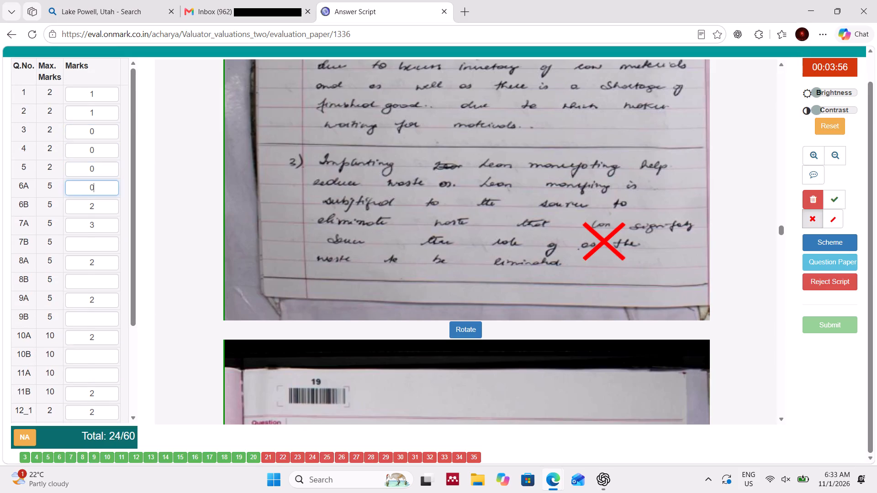
# Enter 0 marks for questions 7B, 8B, 9B, 10B and 11A.
pyautogui.click(97, 253)
pyautogui.click(96, 244)
pyautogui.press('0')
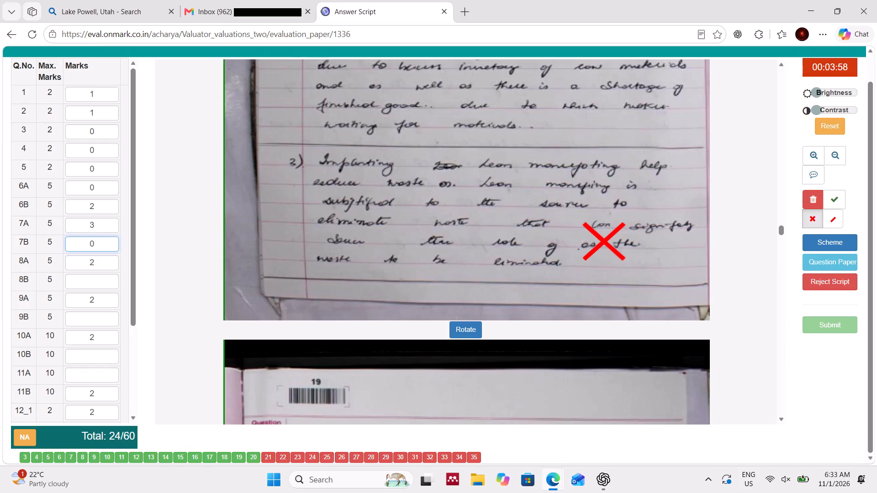
pyautogui.click(91, 281)
pyautogui.press('0')
pyautogui.click(89, 323)
pyautogui.press('0')
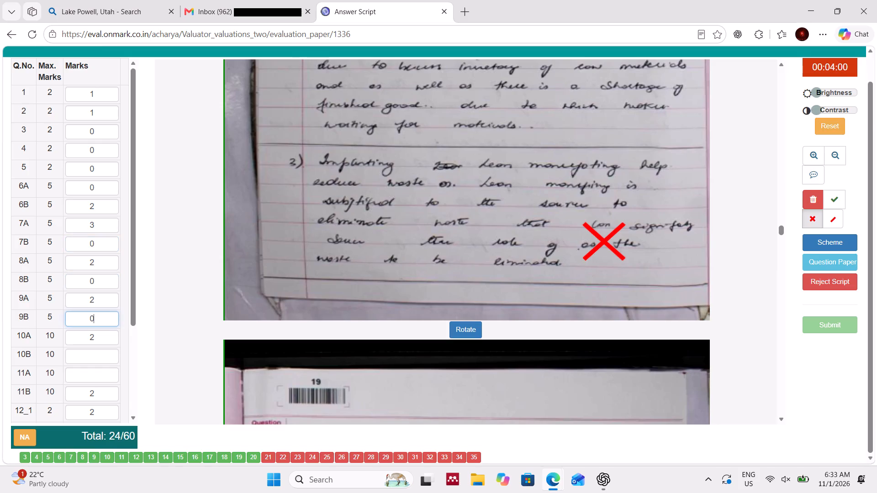
pyautogui.click(87, 354)
pyautogui.press('0')
pyautogui.click(89, 373)
pyautogui.press('0')
pyautogui.scroll(-4, 86, 367)
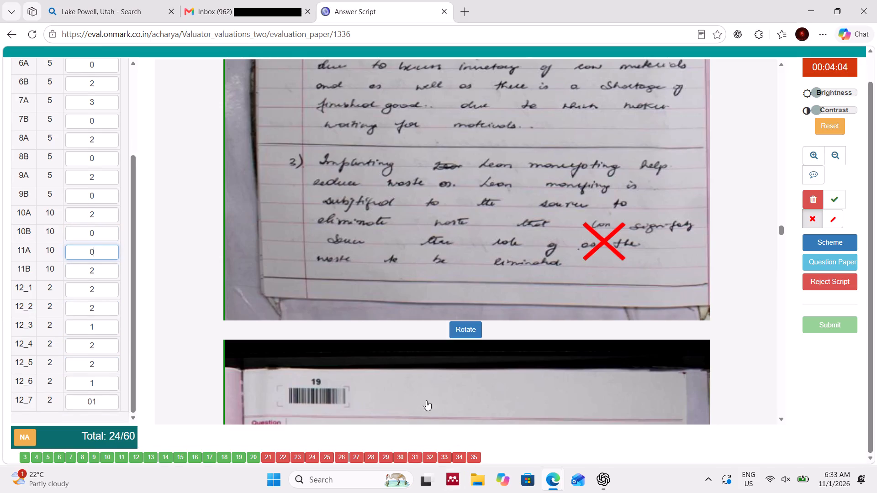
# Place a cross mark on page 19, on the answer numbered 4, and look over the neighbouring answers.
pyautogui.scroll(-4, 668, 309)
pyautogui.scroll(-1, 502, 283)
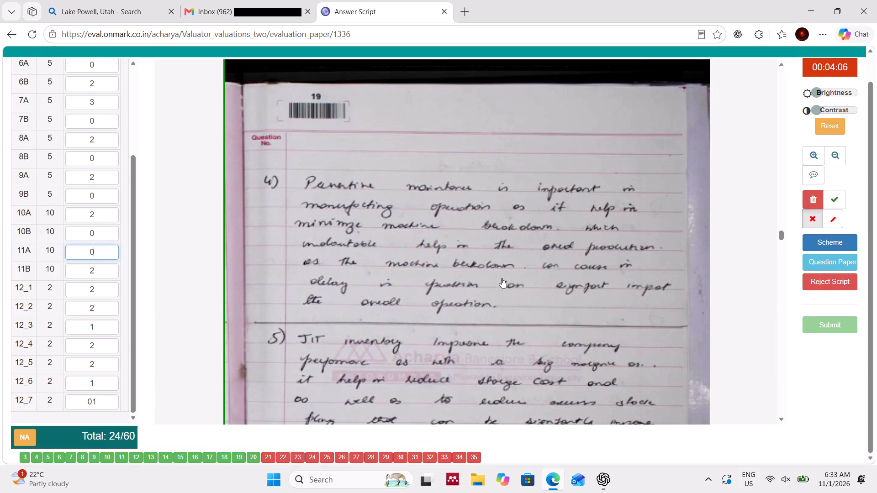
pyautogui.click(406, 207)
pyautogui.scroll(-3, 406, 206)
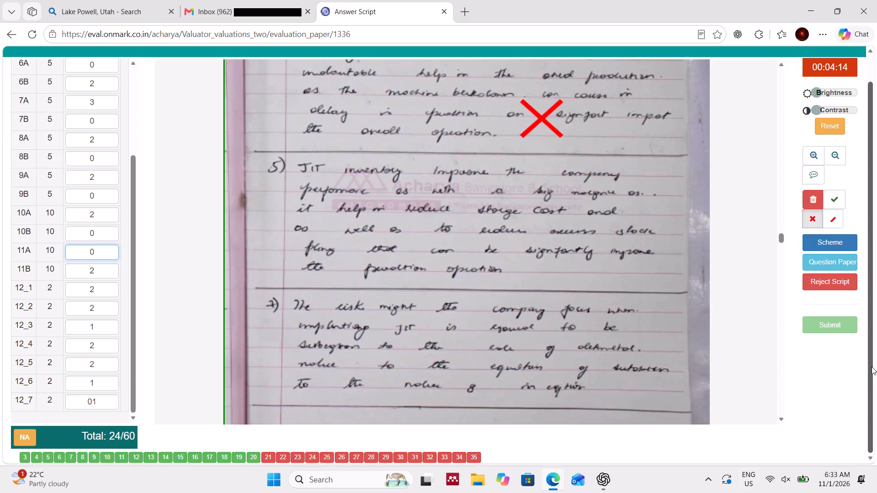
pyautogui.scroll(4, 259, 259)
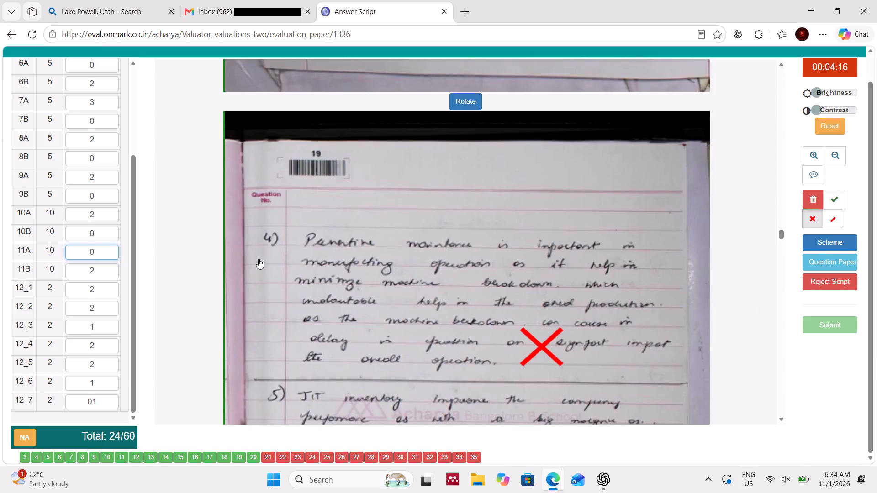
pyautogui.scroll(1, 876, 416)
pyautogui.scroll(-9, 220, 331)
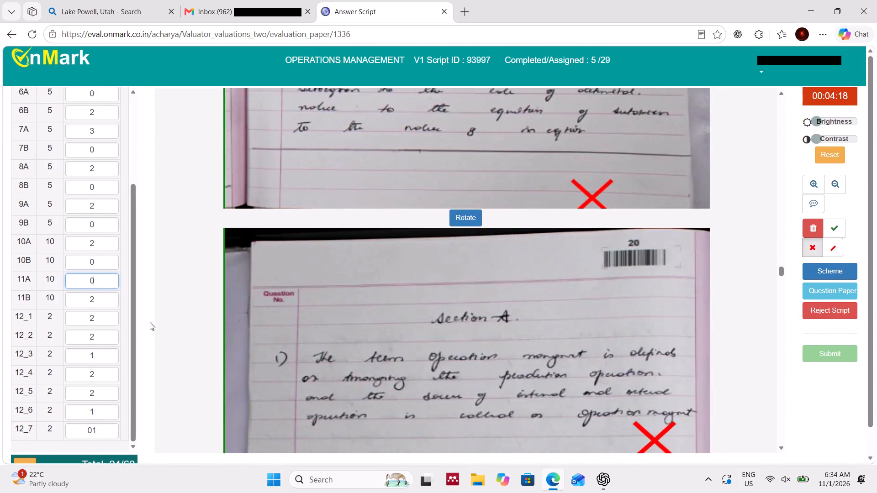
# Place a cross mark on each of the blank pages 21 to 25.
pyautogui.scroll(-4, 170, 310)
pyautogui.scroll(-11, 333, 295)
pyautogui.click(328, 197)
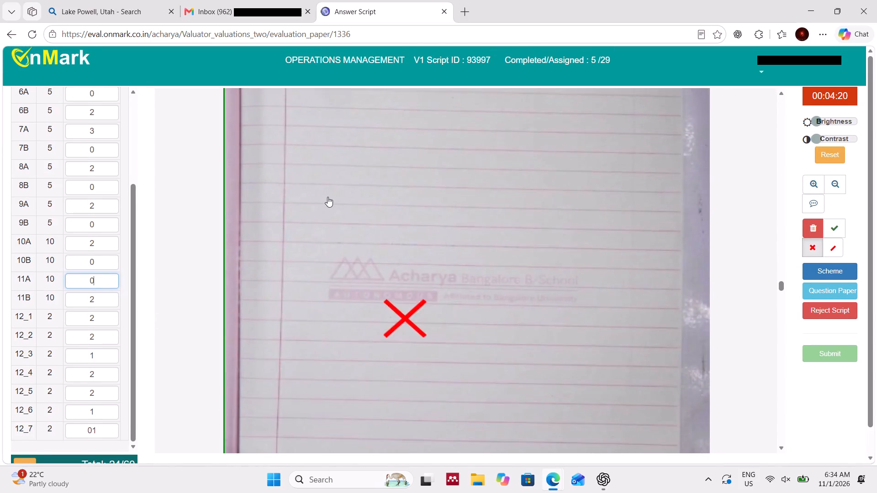
pyautogui.scroll(-10, 328, 197)
pyautogui.click(330, 200)
pyautogui.scroll(-12, 331, 201)
pyautogui.click(332, 202)
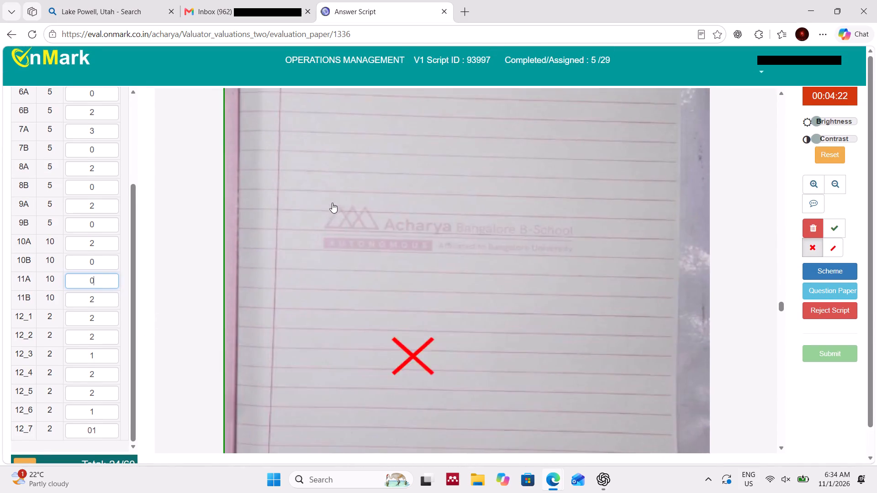
pyautogui.scroll(-13, 332, 203)
pyautogui.click(334, 204)
pyautogui.scroll(-7, 334, 204)
pyautogui.click(335, 208)
# Place a cross mark on each of the blank pages 26 to 30.
pyautogui.scroll(-8, 335, 209)
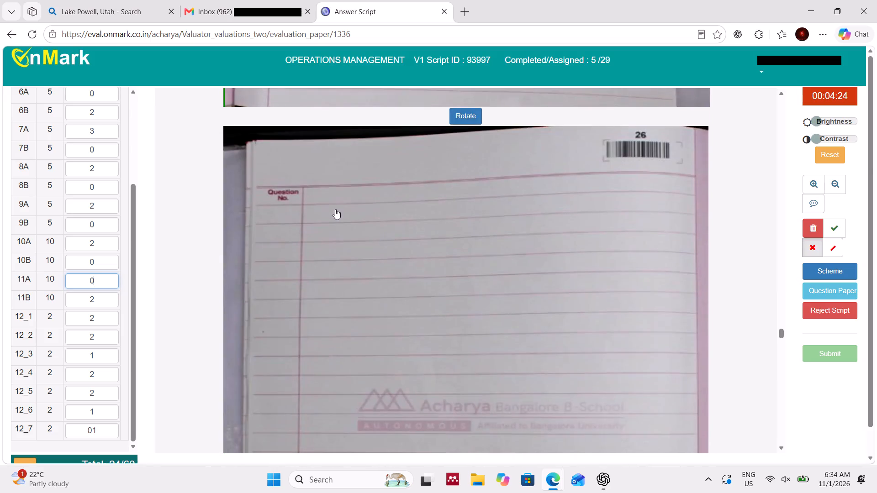
pyautogui.click(337, 213)
pyautogui.scroll(-12, 338, 213)
pyautogui.click(338, 213)
pyautogui.scroll(-13, 338, 213)
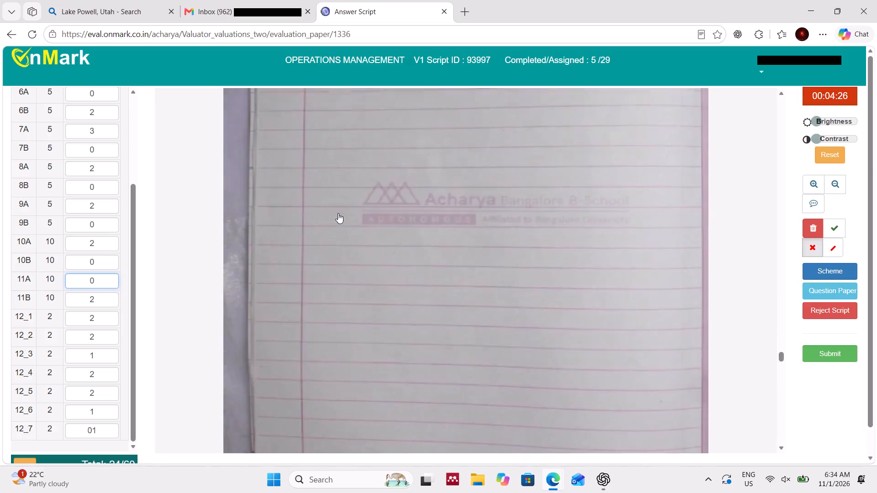
pyautogui.click(338, 213)
pyautogui.scroll(-11, 338, 213)
pyautogui.click(338, 213)
pyautogui.scroll(-6, 338, 213)
pyautogui.click(338, 213)
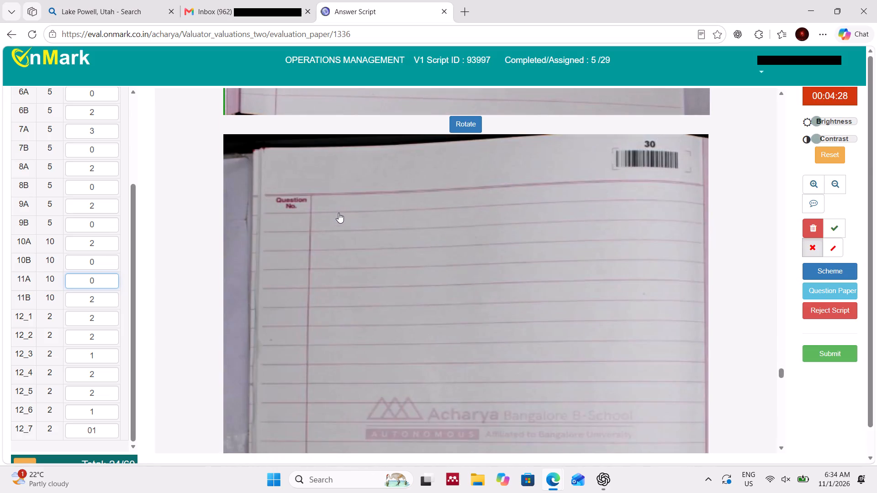
# Place a cross mark on each of the remaining pages 31 to 35, through to the end of the script.
pyautogui.scroll(-13, 338, 213)
pyautogui.click(338, 213)
pyautogui.scroll(-12, 338, 214)
pyautogui.click(338, 214)
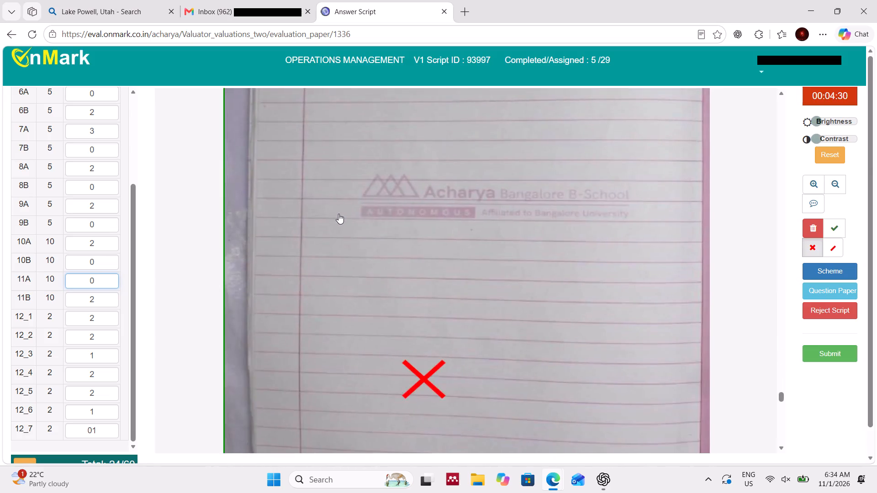
pyautogui.scroll(-12, 338, 214)
pyautogui.click(338, 214)
pyautogui.scroll(-7, 338, 214)
pyautogui.click(338, 214)
pyautogui.scroll(-7, 338, 214)
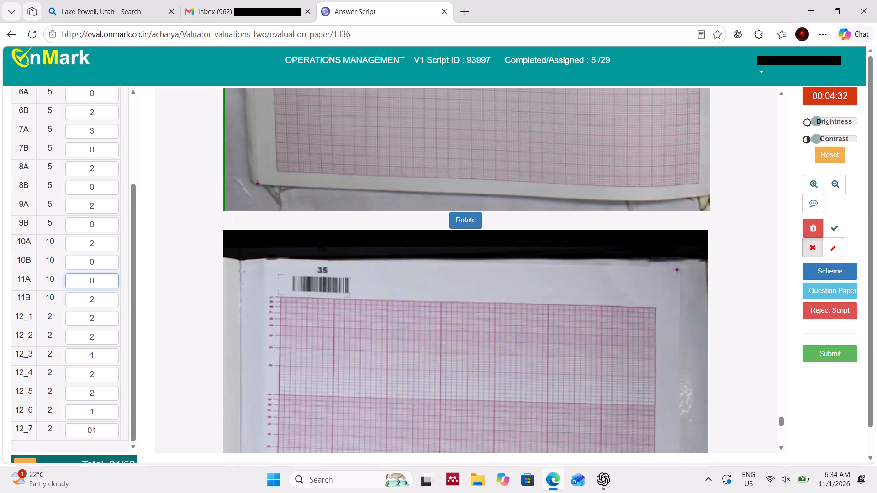
pyautogui.click(354, 287)
pyautogui.scroll(-11, 353, 274)
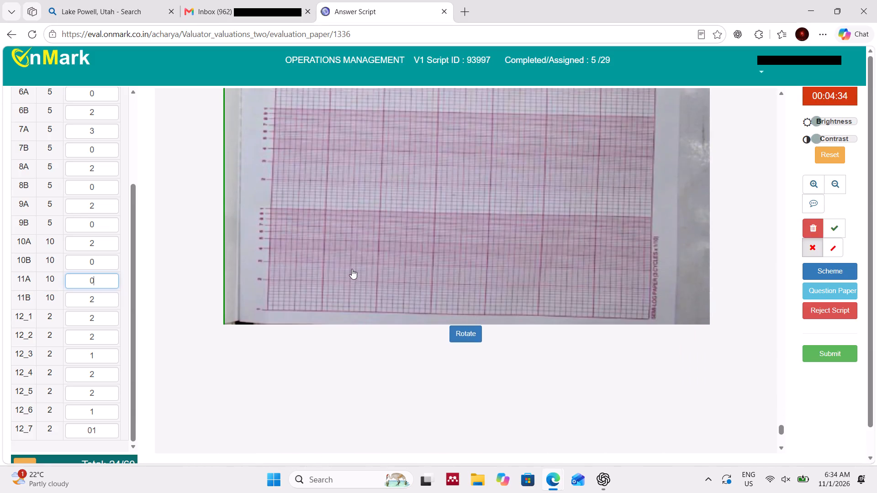
pyautogui.scroll(-2, 352, 269)
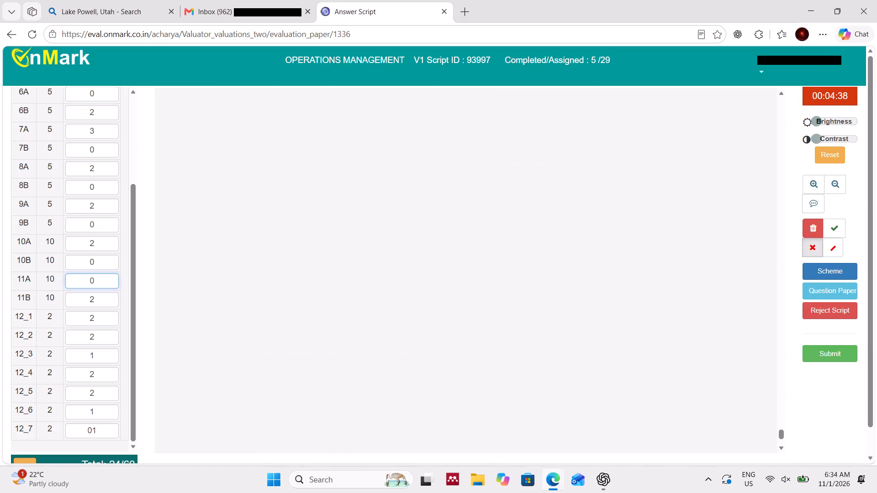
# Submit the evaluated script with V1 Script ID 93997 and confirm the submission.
pyautogui.click(818, 349)
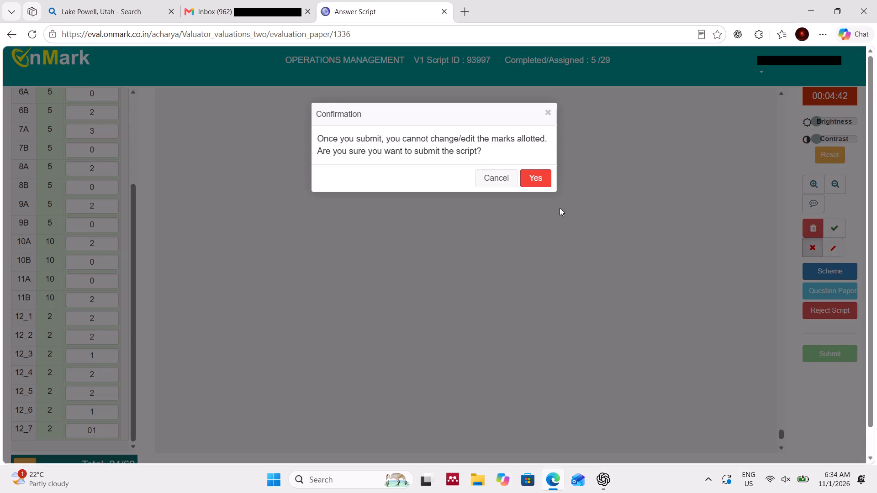
pyautogui.click(540, 179)
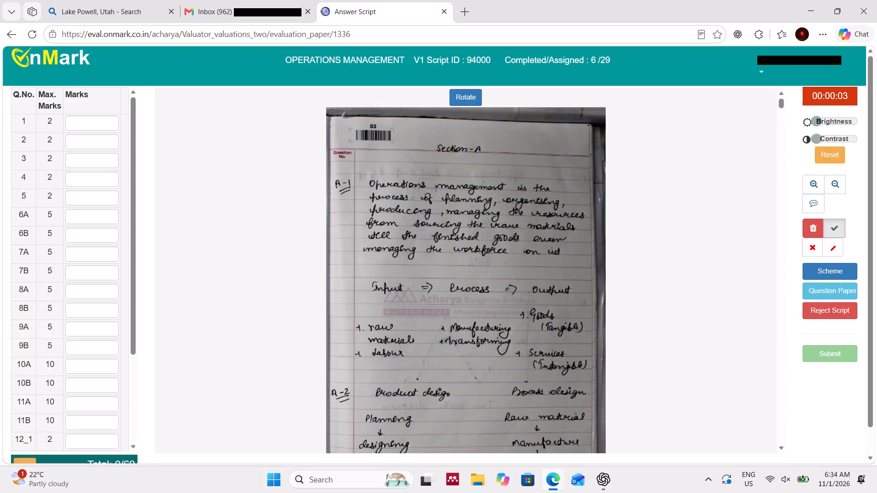
# Enlarge the new script's pages and place a tick mark on page 3, on the answer A-1.
pyautogui.tripleClick(811, 181)
pyautogui.tripleClick(811, 181)
pyautogui.tripleClick(811, 181)
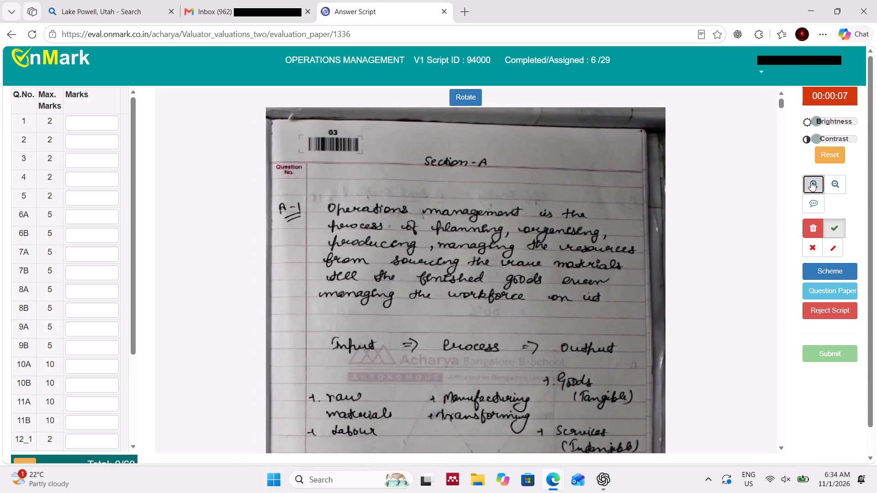
pyautogui.doubleClick(811, 181)
pyautogui.click(811, 181)
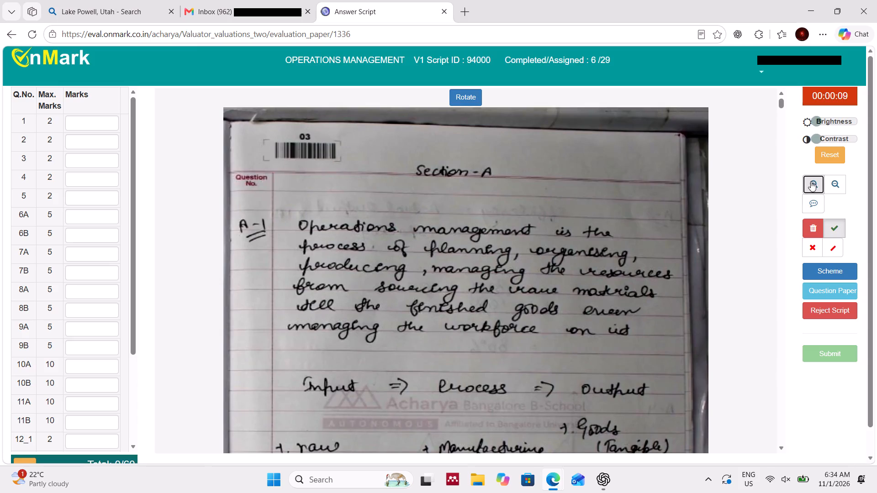
pyautogui.click(831, 223)
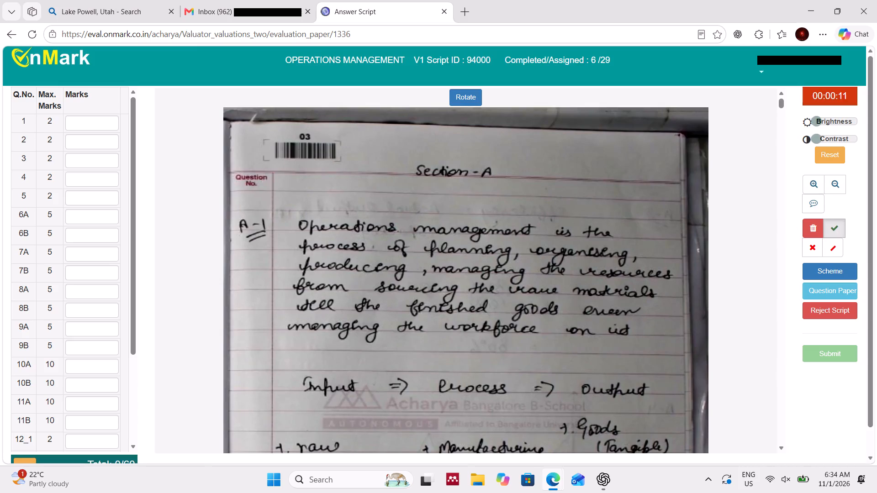
pyautogui.click(381, 252)
# Review answer A-2 and place a tick mark on page 4, near the efficiency calculation of answer A-3.
pyautogui.scroll(-5, 383, 250)
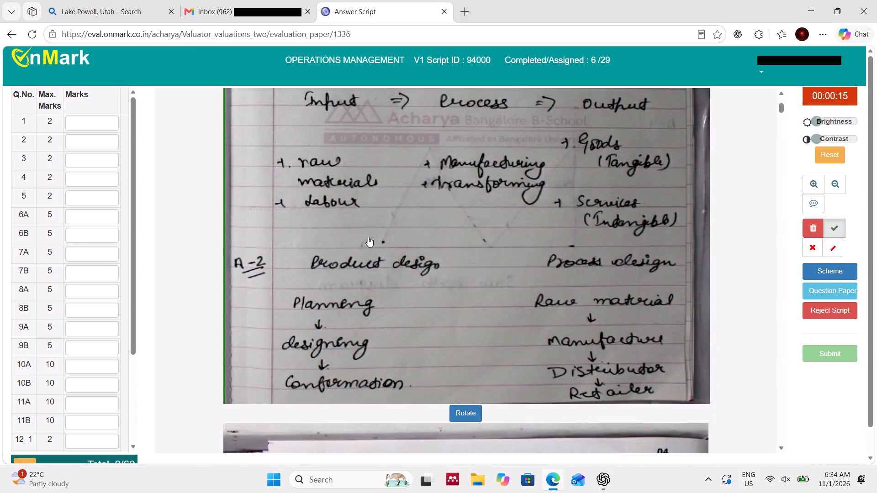
pyautogui.scroll(-1, 368, 237)
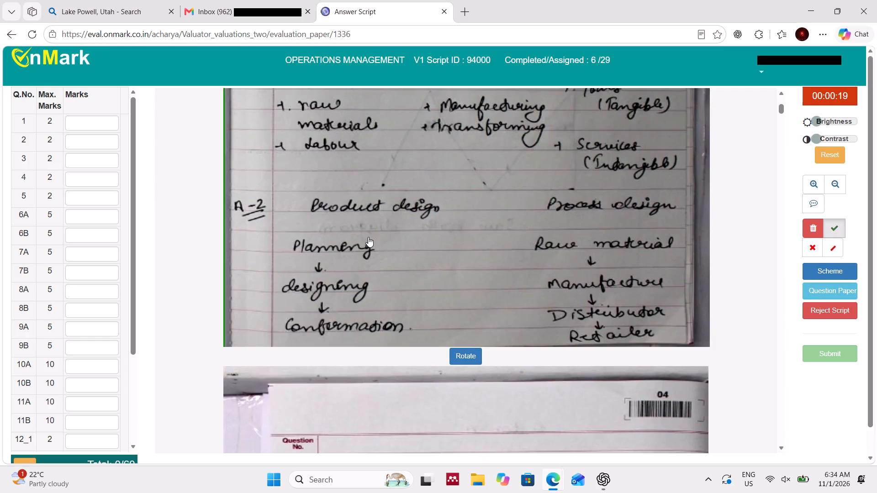
pyautogui.scroll(-4, 368, 237)
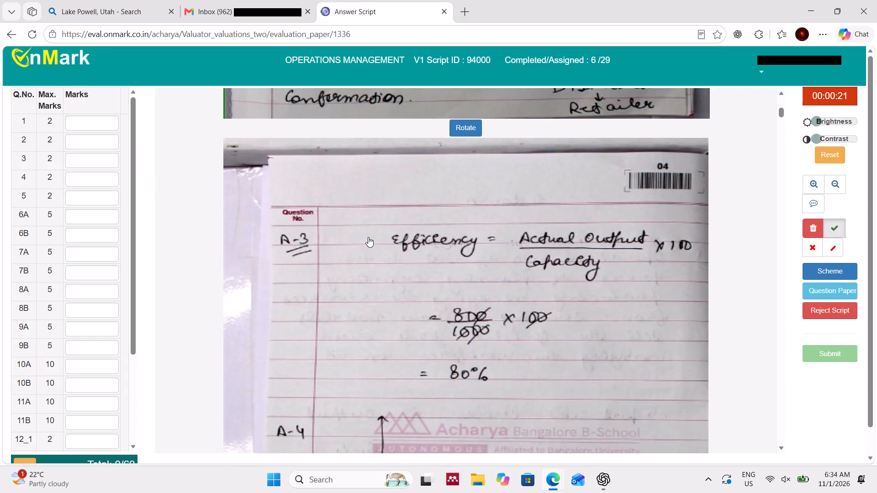
pyautogui.click(363, 204)
# Enter 2 marks for question 1, 0 for question 2 and 2 for question 3.
pyautogui.scroll(5, 356, 208)
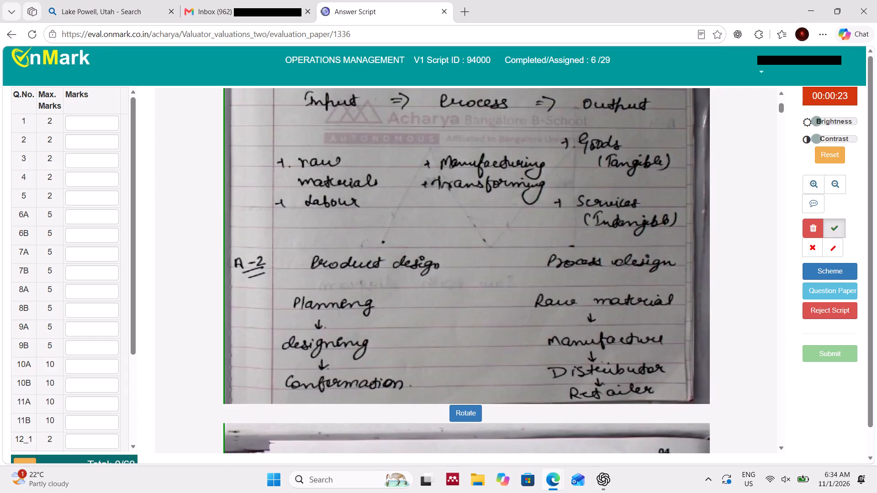
pyautogui.click(84, 121)
pyautogui.press('2')
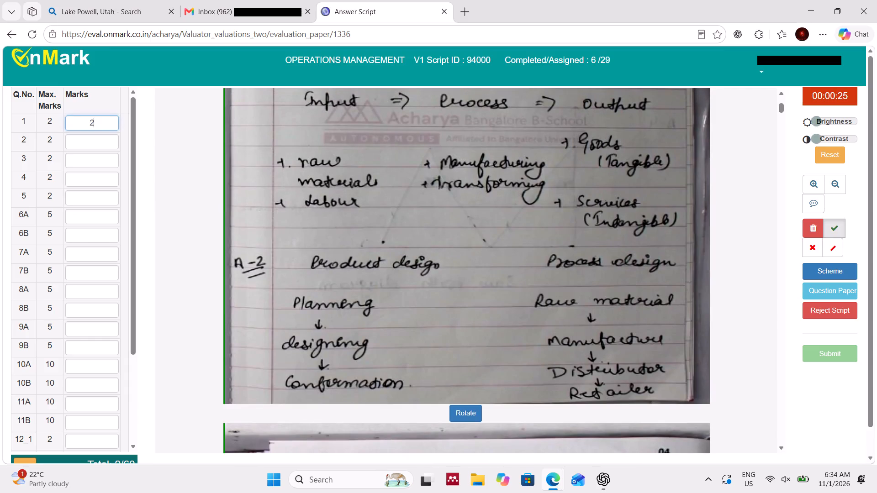
pyautogui.click(88, 142)
pyautogui.press('0')
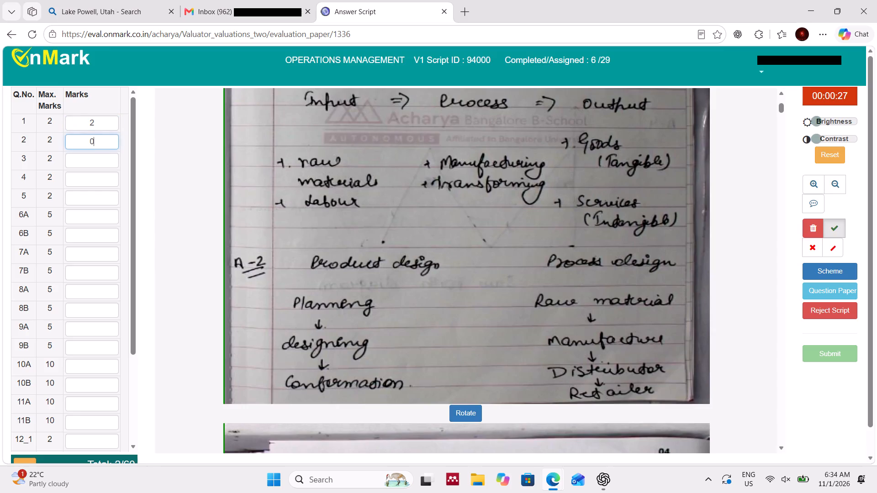
pyautogui.click(91, 156)
pyautogui.press('2')
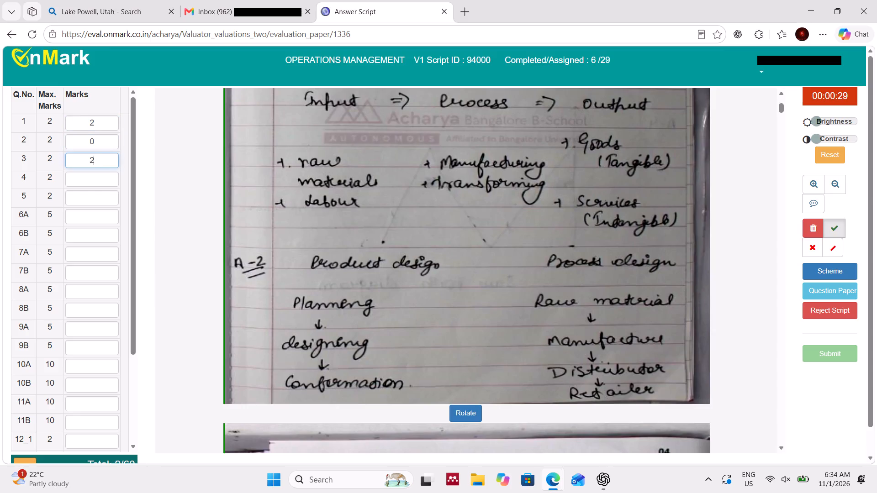
# Check the saw tooth diagram in answer A-4 and enter 0 marks for question 4.
pyautogui.scroll(-10, 278, 184)
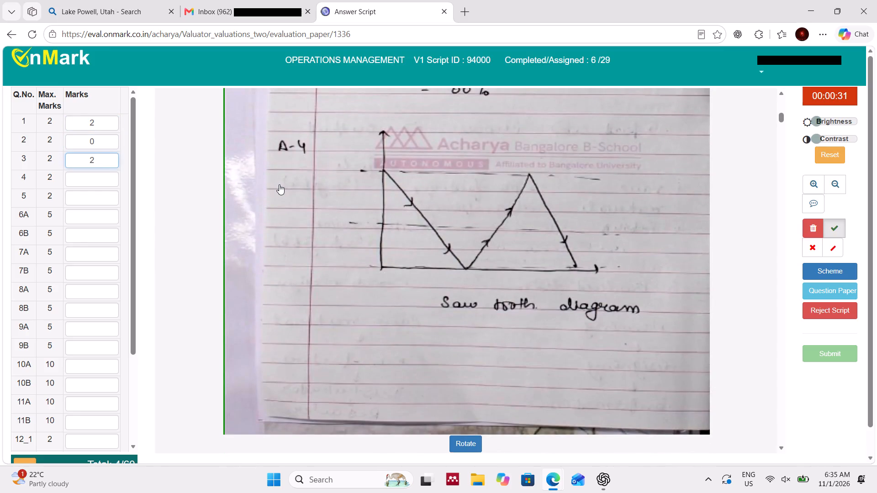
pyautogui.click(101, 179)
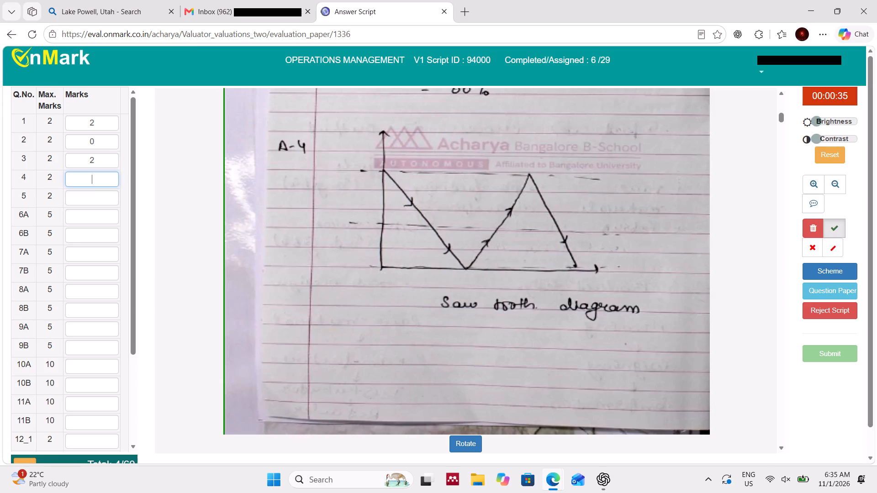
pyautogui.press('0')
# Change the marks for question 4 to 01.
pyautogui.press('1')
# Place a tick mark on page 5, on the Toyota Production System answer A-5, and enter 1 mark for question 5.
pyautogui.scroll(-8, 343, 211)
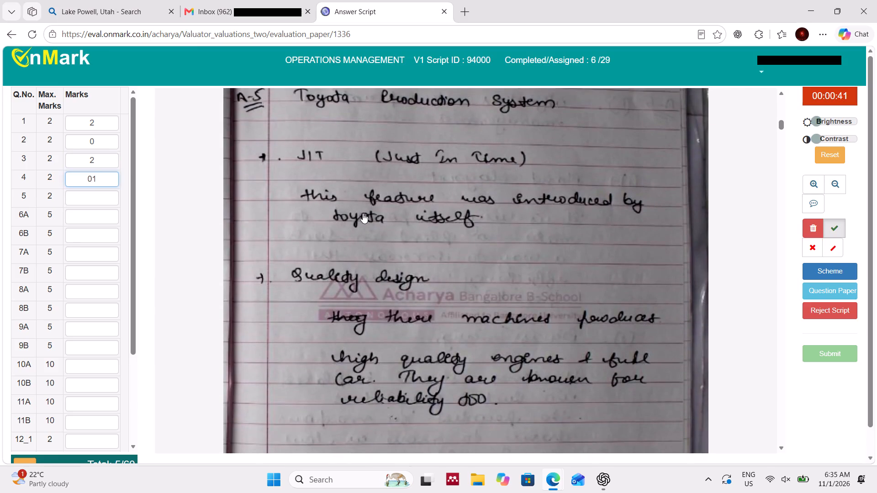
pyautogui.click(363, 212)
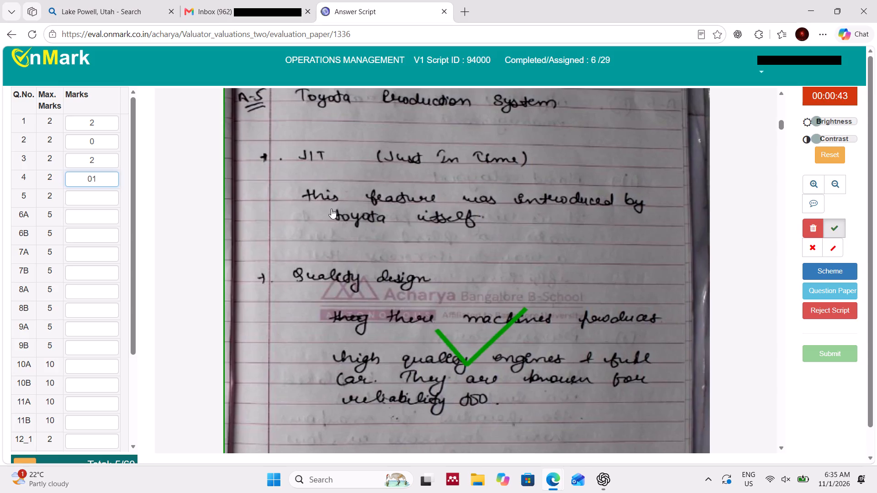
pyautogui.scroll(4, 331, 209)
pyautogui.click(95, 195)
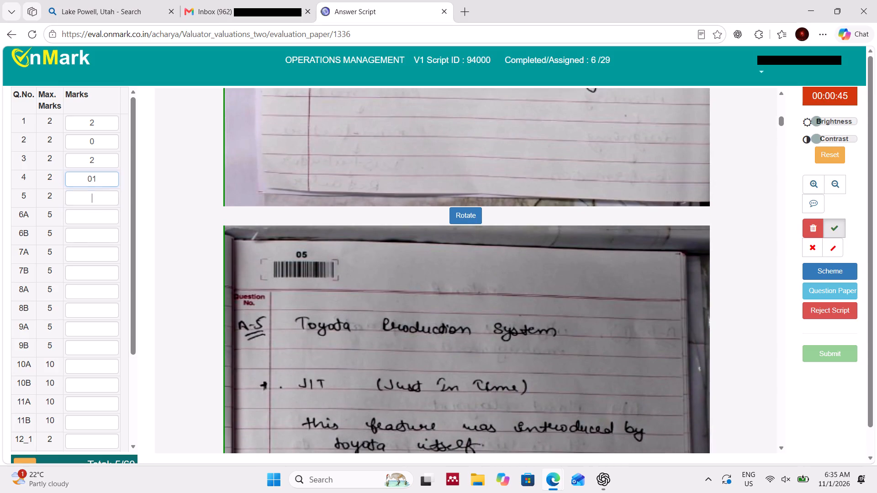
pyautogui.press('1')
# Place tick marks on pages 6 and 7, at the plant layout and workflow points of answer A-6 (B).
pyautogui.scroll(-14, 383, 203)
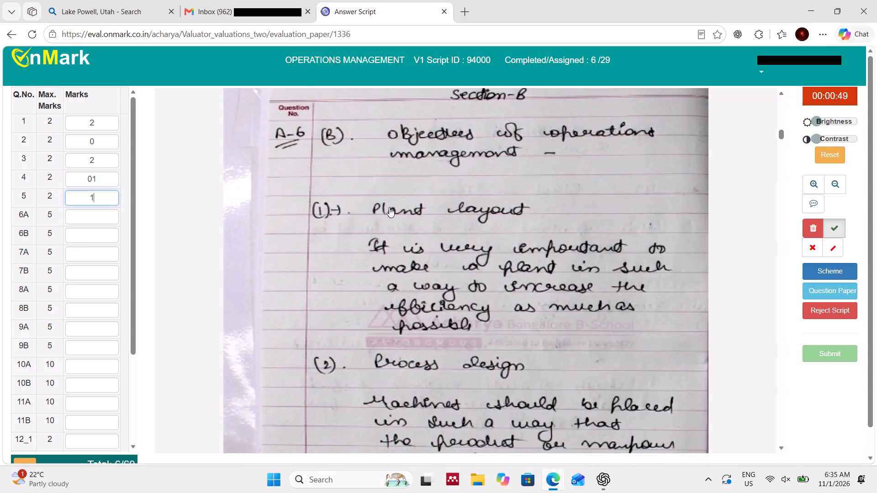
pyautogui.click(389, 207)
pyautogui.scroll(-6, 389, 207)
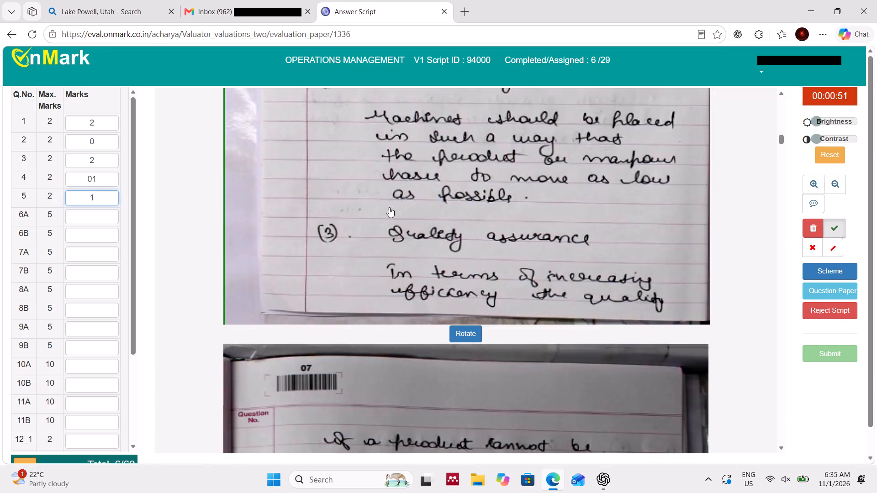
pyautogui.scroll(-5, 389, 207)
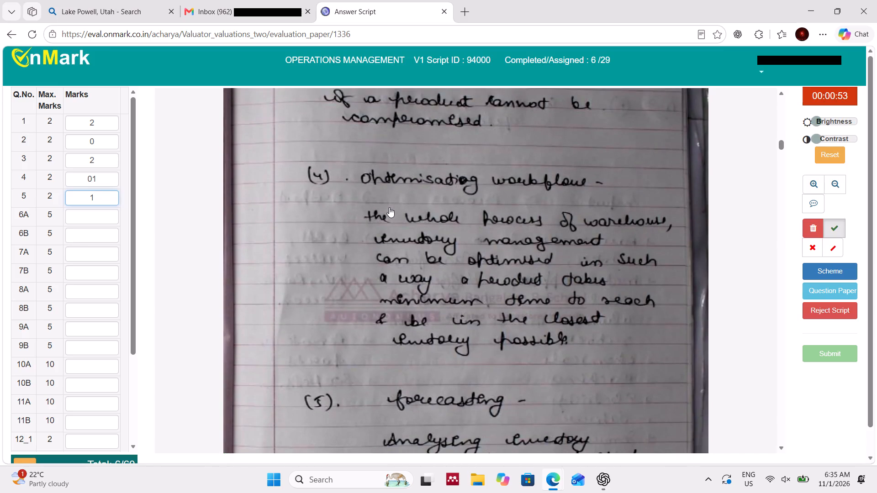
pyautogui.click(389, 207)
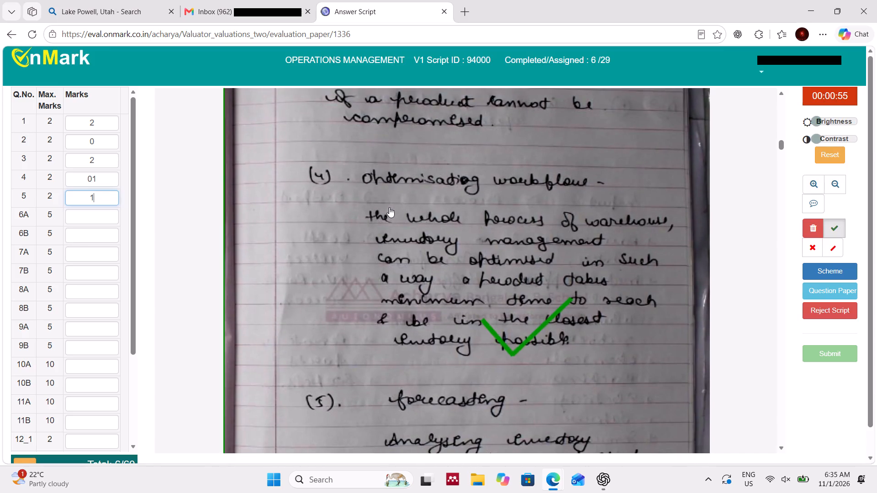
# Recheck the rest of answer A-6 (B) and enter 2 marks for question 6B.
pyautogui.scroll(-6, 389, 207)
pyautogui.scroll(11, 389, 207)
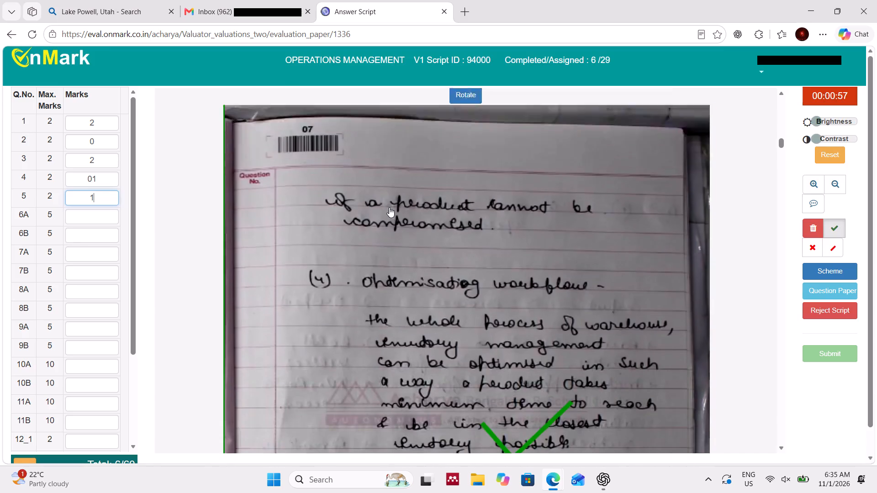
pyautogui.scroll(7, 389, 207)
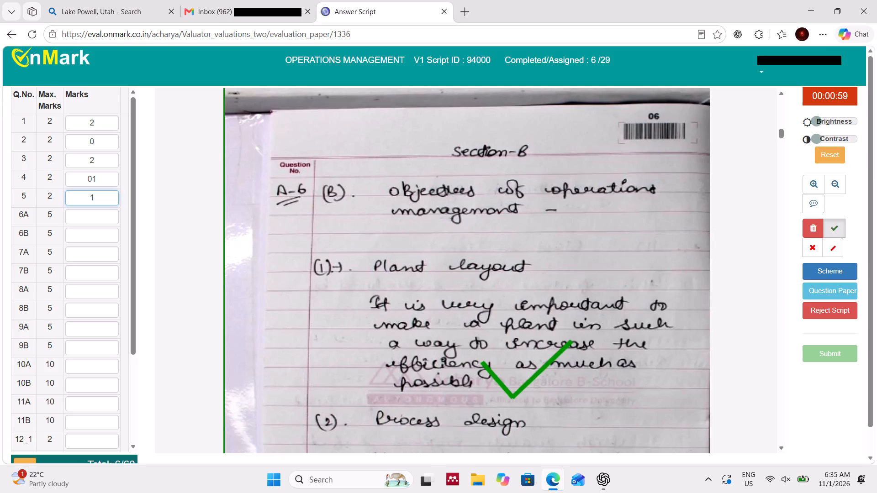
pyautogui.click(95, 232)
pyautogui.press('2')
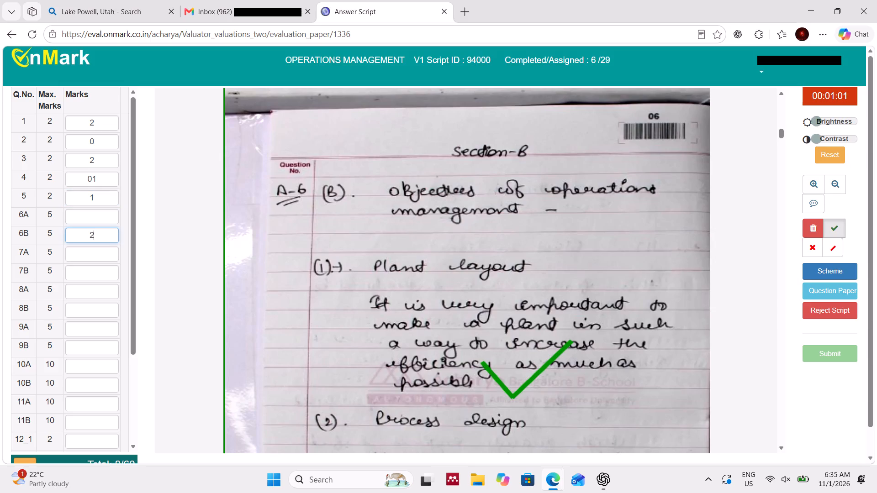
# Place an incorrect (cross) mark on page 8, on answer A-7 (B), and enter 2 marks for question 7B.
pyautogui.click(804, 246)
pyautogui.scroll(-8, 678, 241)
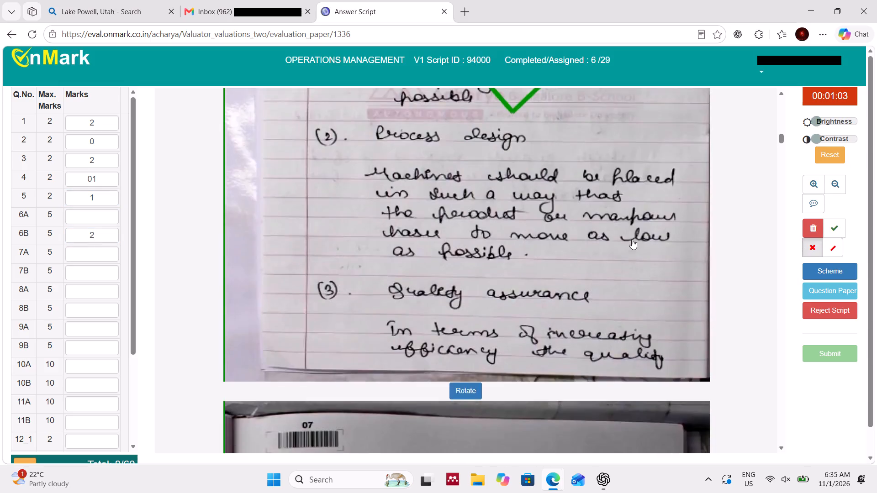
pyautogui.scroll(-9, 632, 239)
pyautogui.scroll(-6, 552, 234)
pyautogui.scroll(3, 491, 218)
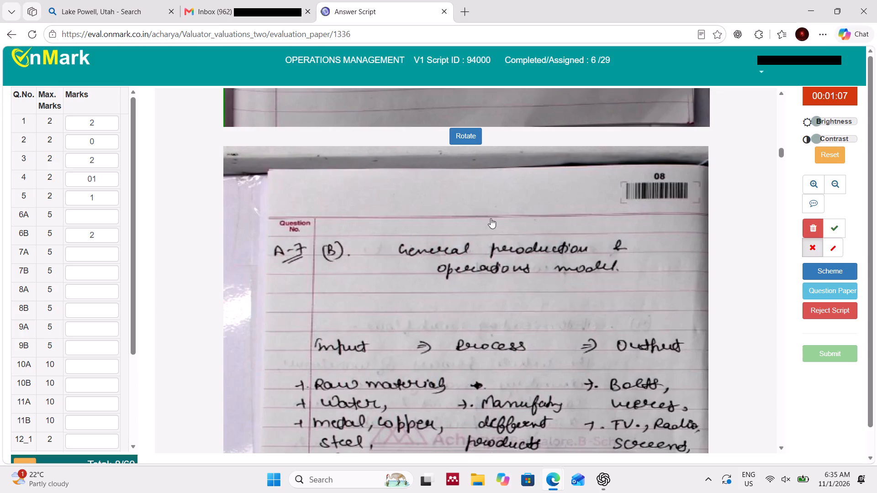
pyautogui.scroll(-2, 491, 218)
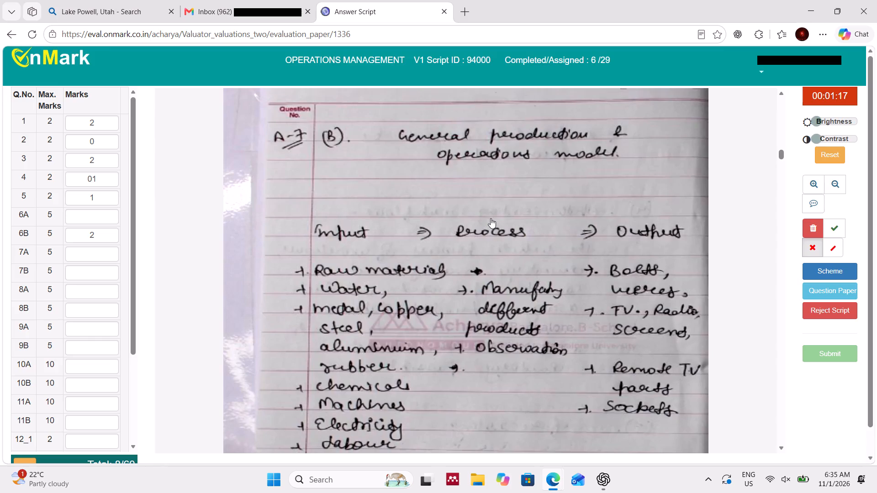
pyautogui.scroll(-5, 491, 218)
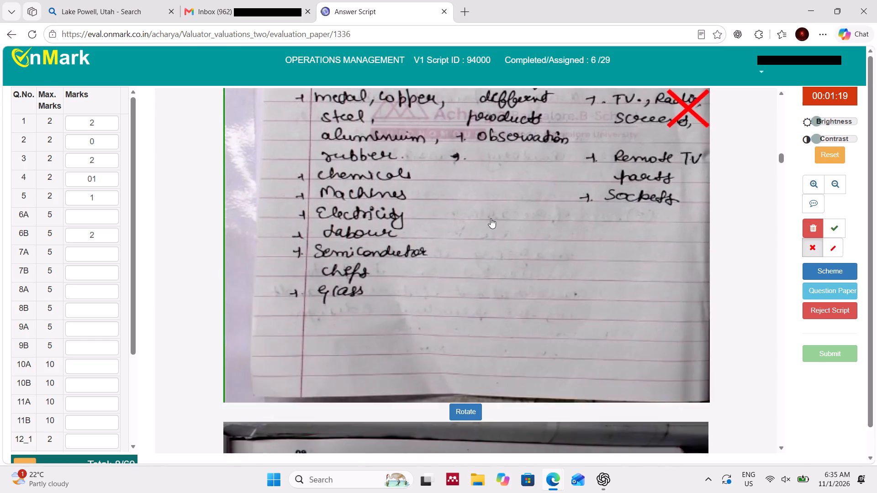
pyautogui.scroll(-5, 491, 218)
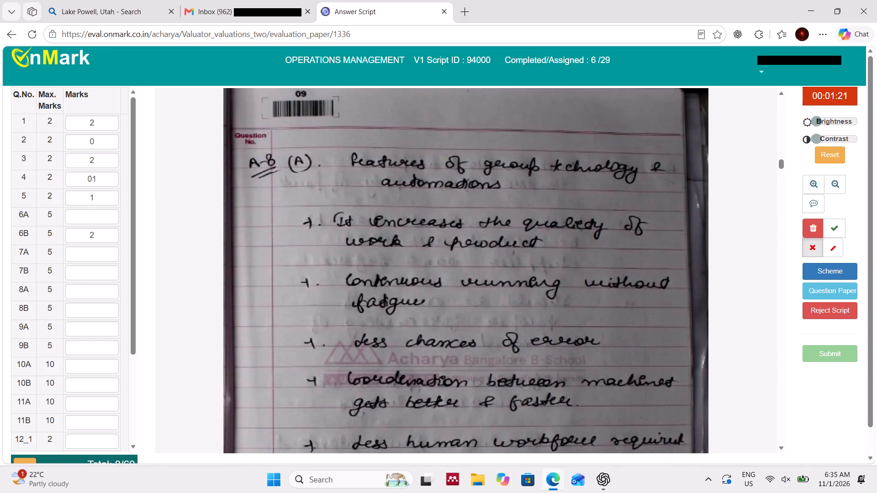
pyautogui.click(106, 259)
pyautogui.click(104, 273)
pyautogui.press('2')
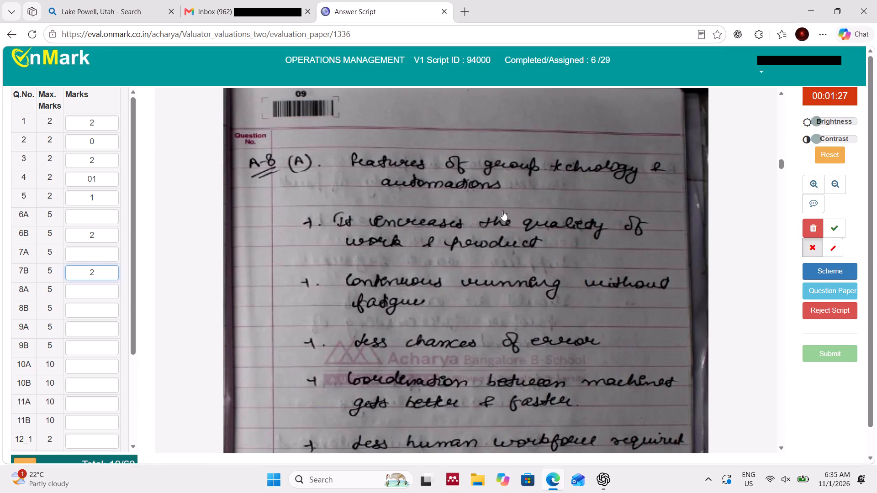
# Place a cross mark on page 9, on the group technology answer A-8 (A), and enter 2 marks for question 8A.
pyautogui.scroll(-5, 502, 210)
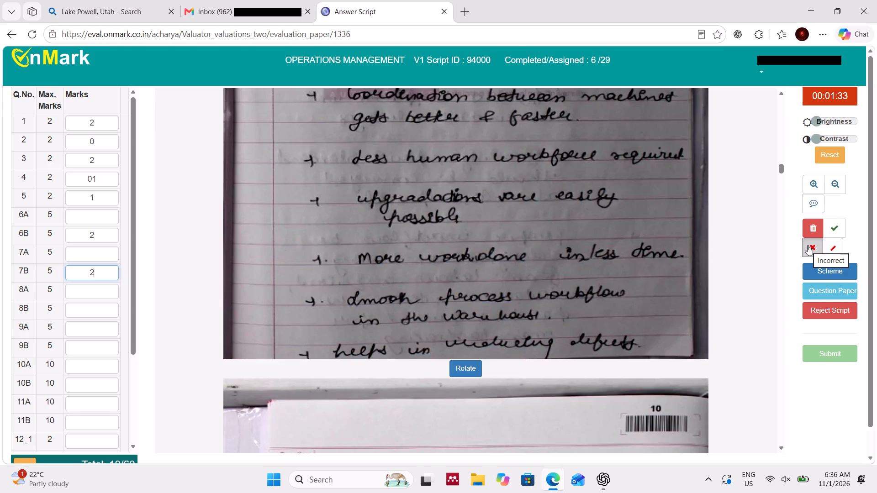
pyautogui.click(411, 167)
pyautogui.scroll(-5, 411, 167)
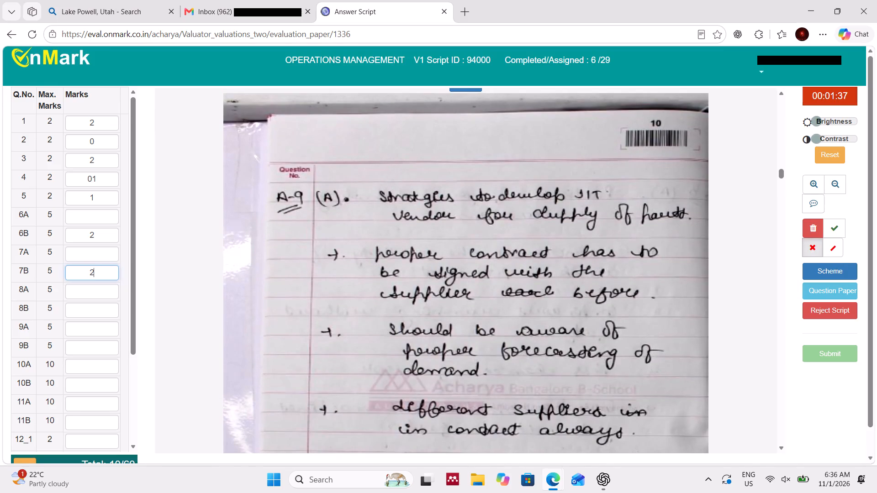
pyautogui.click(91, 289)
pyautogui.press('2')
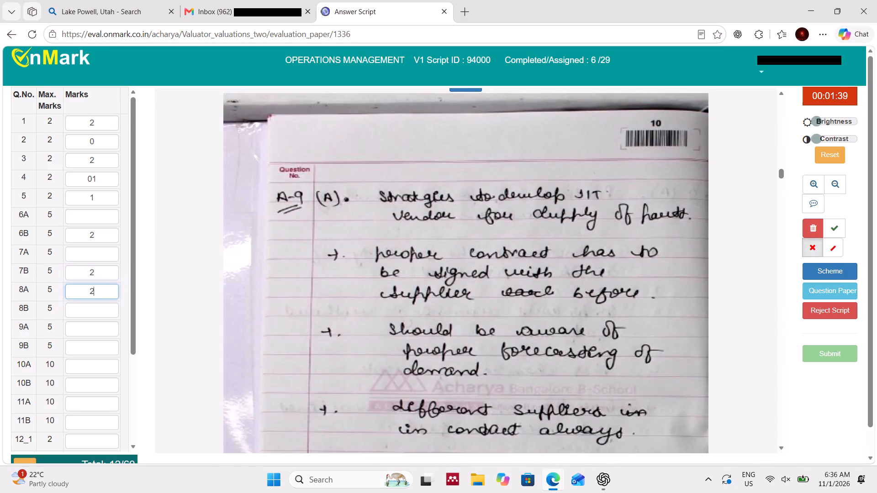
# Place a cross mark on page 10, on the JIT vendor answer A-9 (A), and enter 2 marks for question 9A.
pyautogui.scroll(-2, 456, 265)
pyautogui.scroll(1, 458, 263)
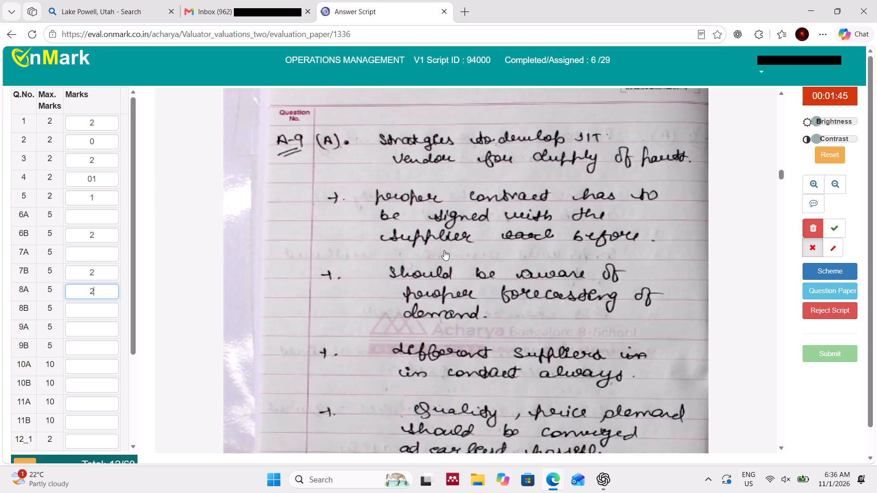
pyautogui.click(402, 222)
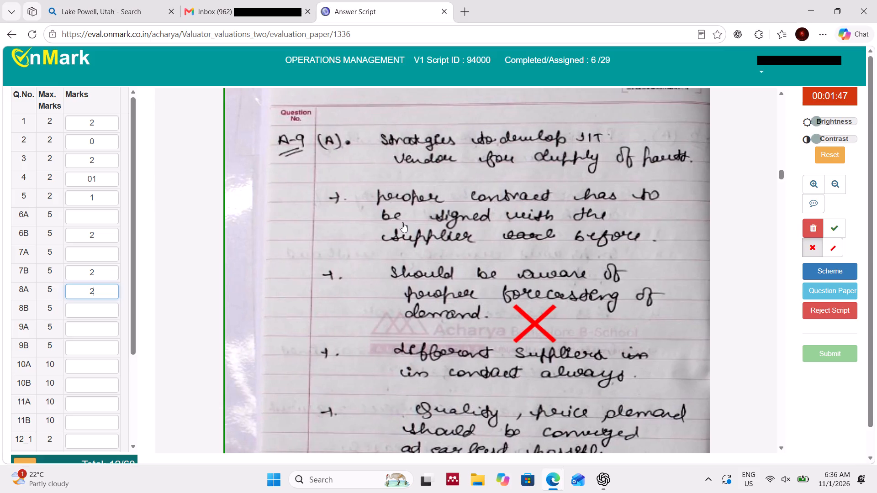
pyautogui.scroll(-8, 402, 222)
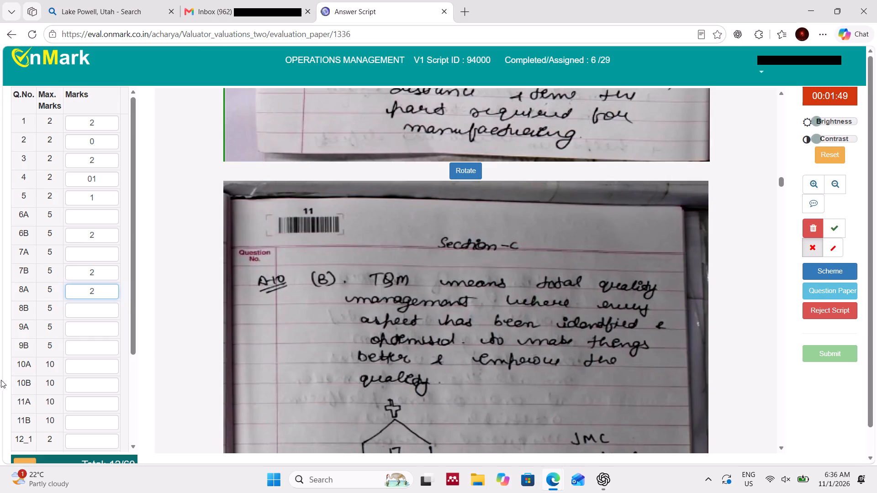
pyautogui.click(96, 330)
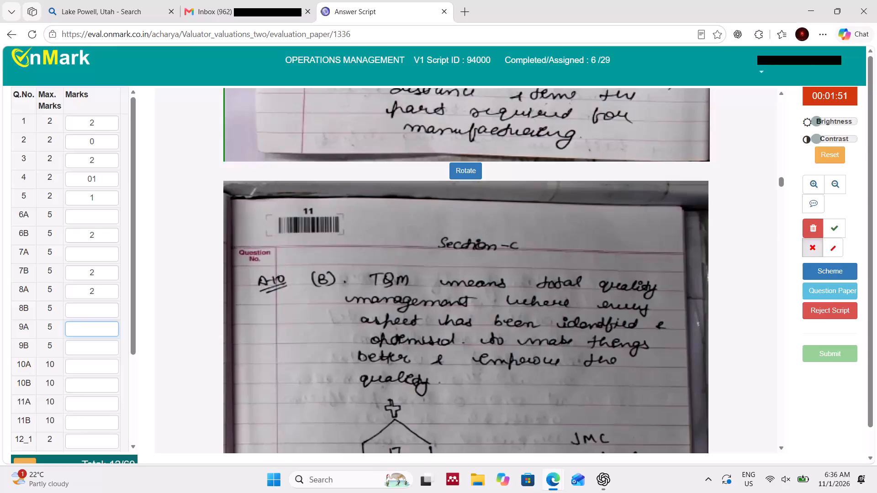
pyautogui.press('2')
# Review the TQM hospital answer A-10 (B) and place cross marks on pages 11 and 12.
pyautogui.scroll(-3, 351, 307)
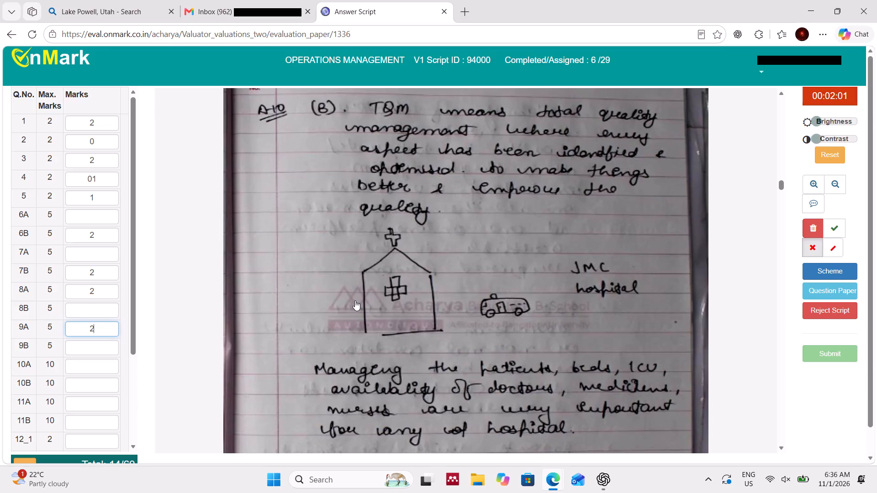
pyautogui.scroll(-2, 372, 289)
pyautogui.click(373, 282)
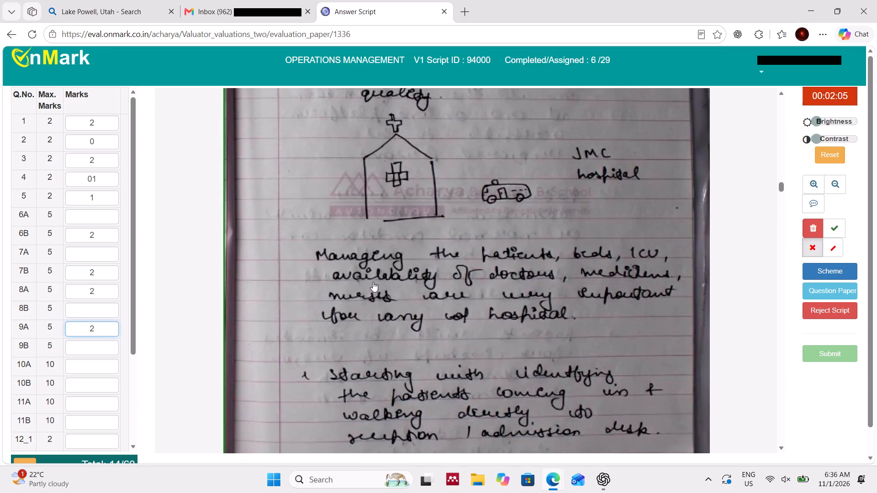
pyautogui.scroll(-6, 373, 282)
pyautogui.click(373, 282)
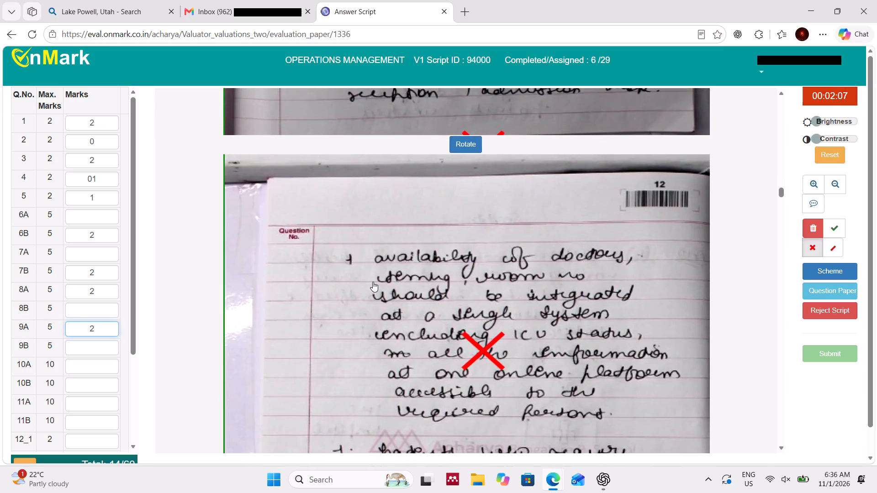
pyautogui.scroll(-10, 373, 282)
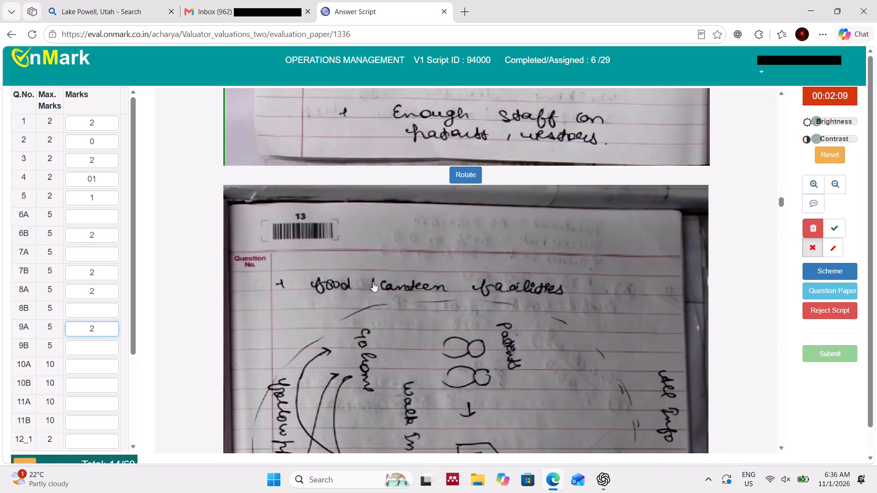
# Enter 2 marks for question 9B.
pyautogui.click(97, 356)
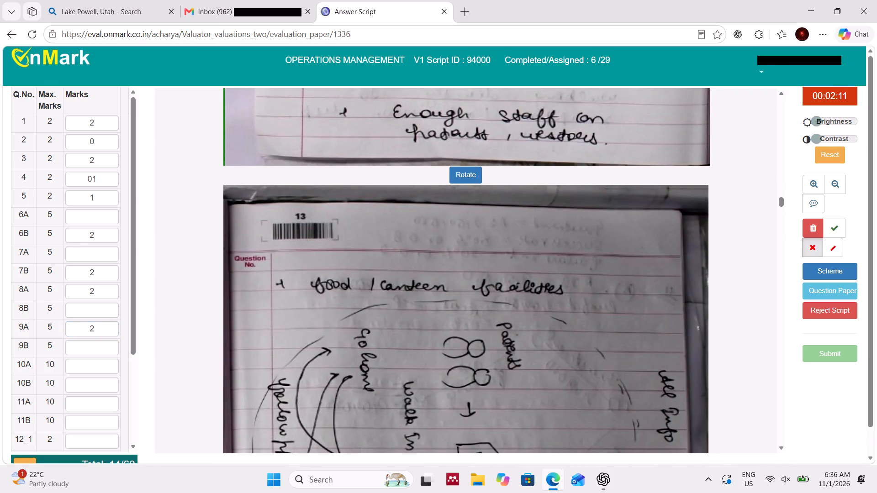
pyautogui.click(97, 353)
pyautogui.press('2')
# Review the patient-flow diagram on page 13 and place a cross mark on it.
pyautogui.scroll(-4, 259, 334)
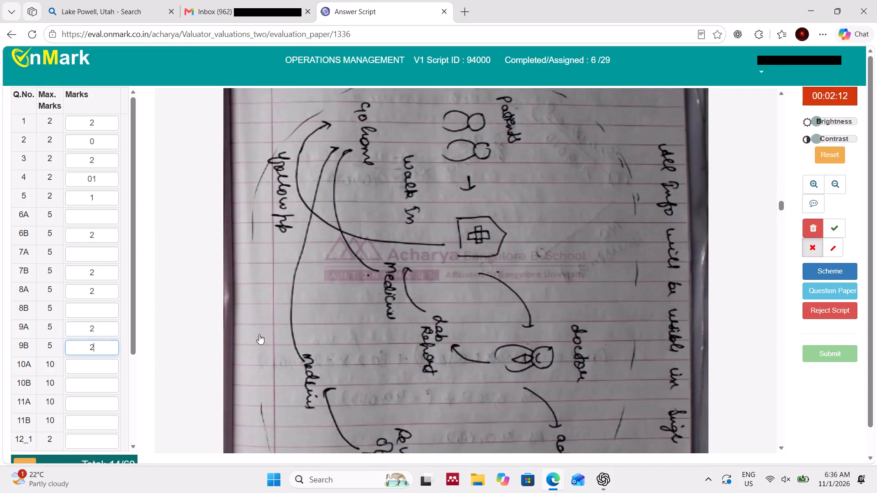
pyautogui.scroll(3, 388, 319)
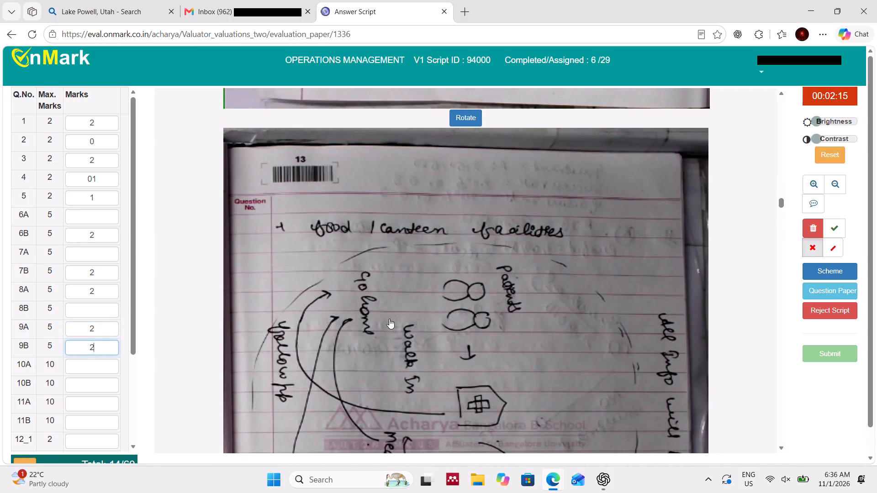
pyautogui.scroll(-3, 389, 319)
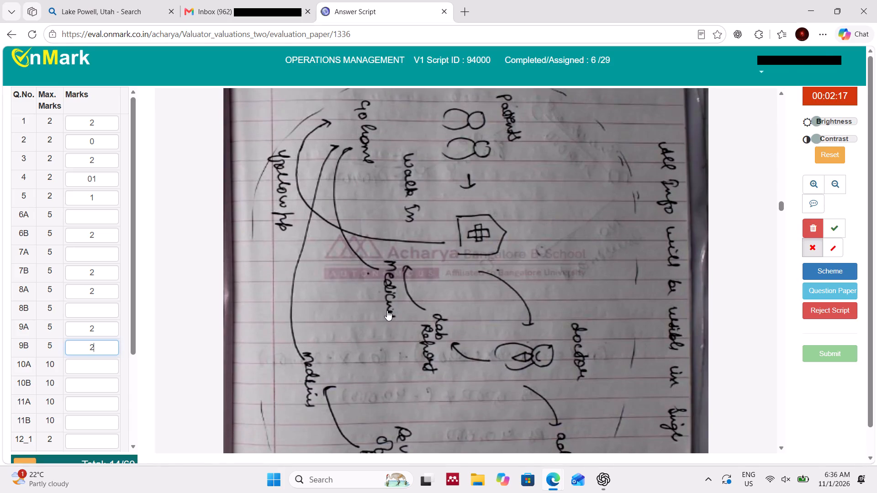
pyautogui.click(387, 310)
pyautogui.scroll(-8, 387, 310)
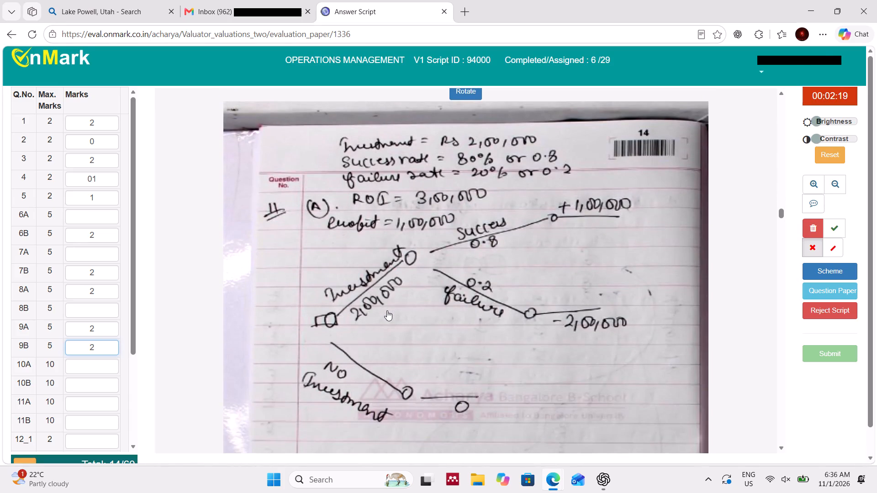
# Review the decision-tree answer 11 (A) on page 14, enter 7 marks for question 11A and place a tick mark on it.
pyautogui.scroll(-3, 387, 310)
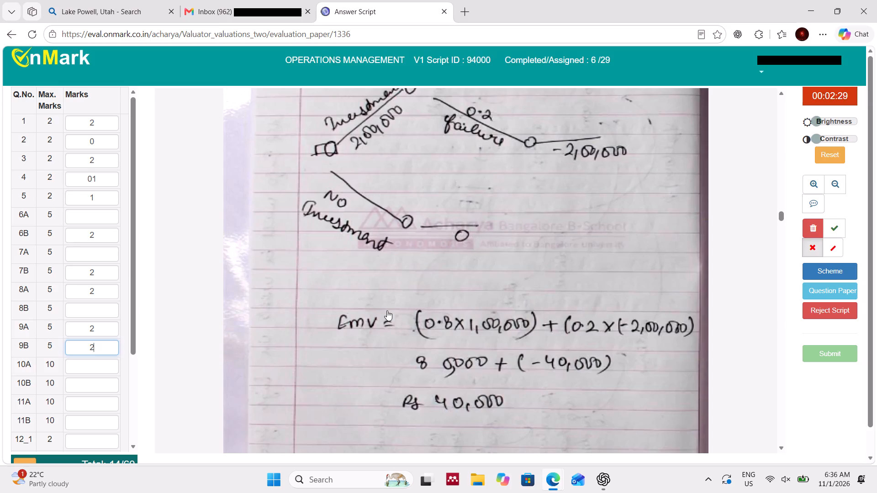
pyautogui.scroll(5, 387, 310)
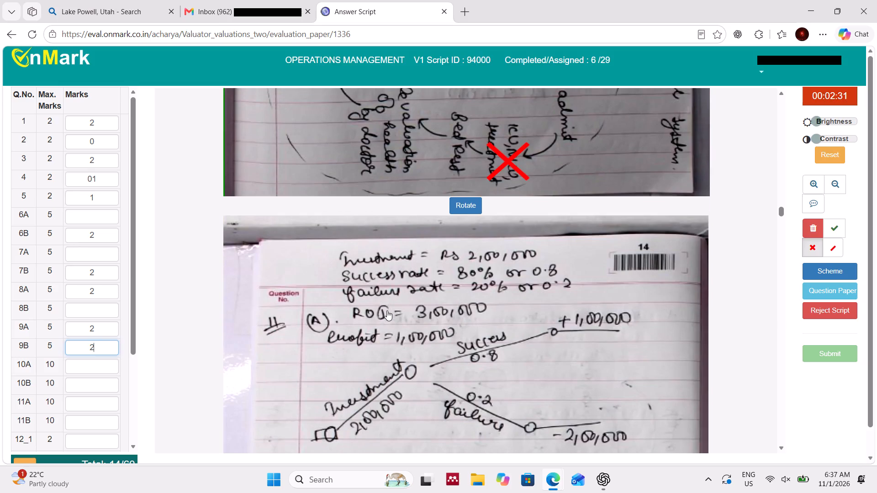
pyautogui.click(92, 399)
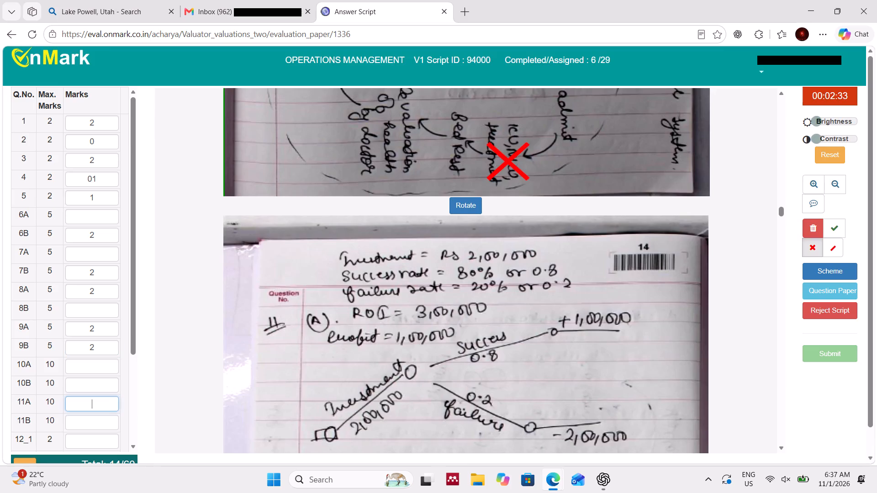
pyautogui.press('7')
pyautogui.scroll(-5, 421, 323)
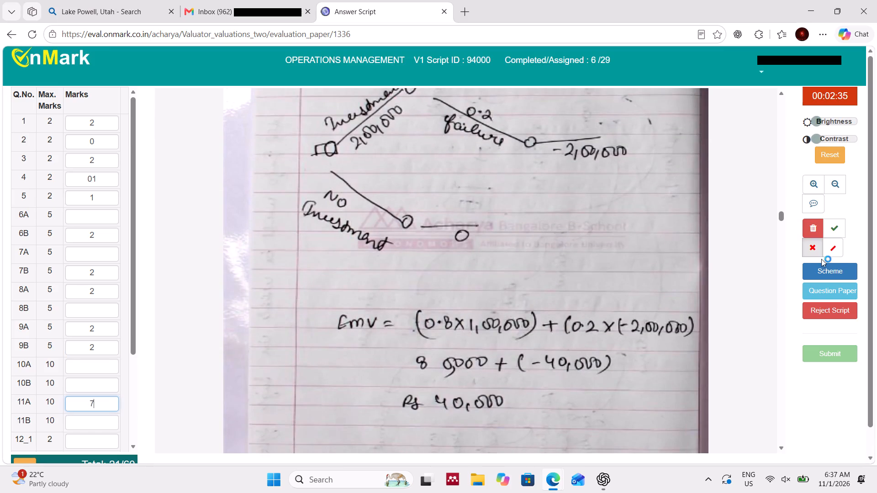
pyautogui.click(834, 231)
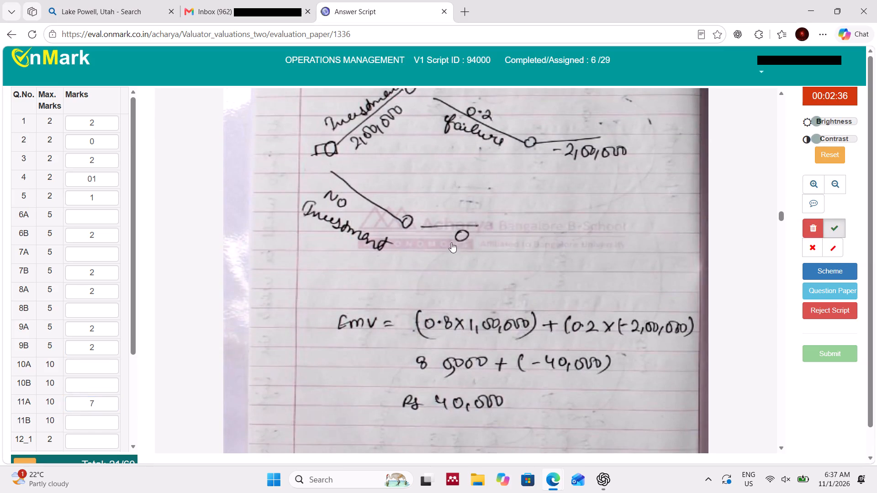
pyautogui.click(404, 244)
# Place tick marks on pages 15 and 16, on the Section D case answers to question 12.
pyautogui.scroll(-8, 404, 244)
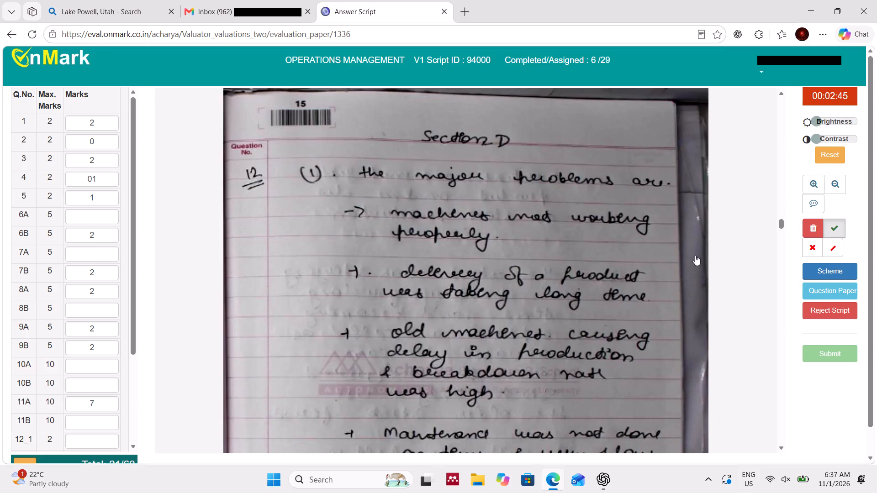
pyautogui.click(838, 225)
pyautogui.click(402, 259)
pyautogui.scroll(-6, 402, 259)
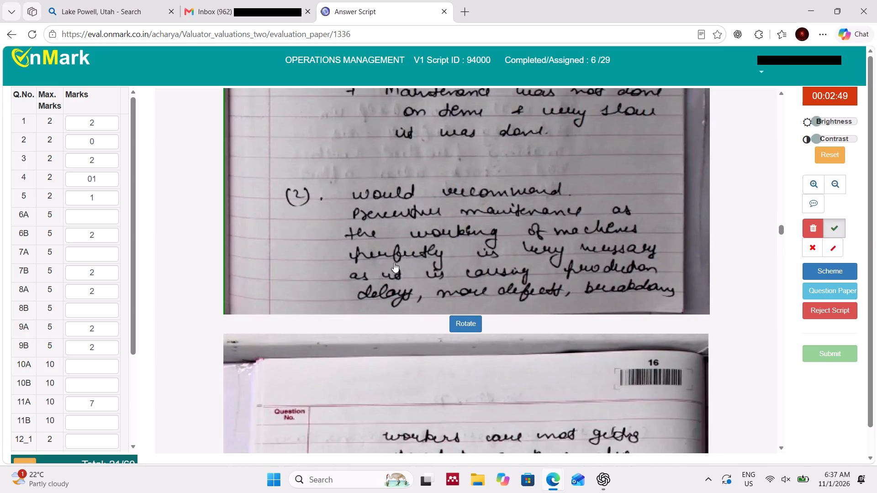
pyautogui.scroll(-4, 390, 277)
pyautogui.click(421, 220)
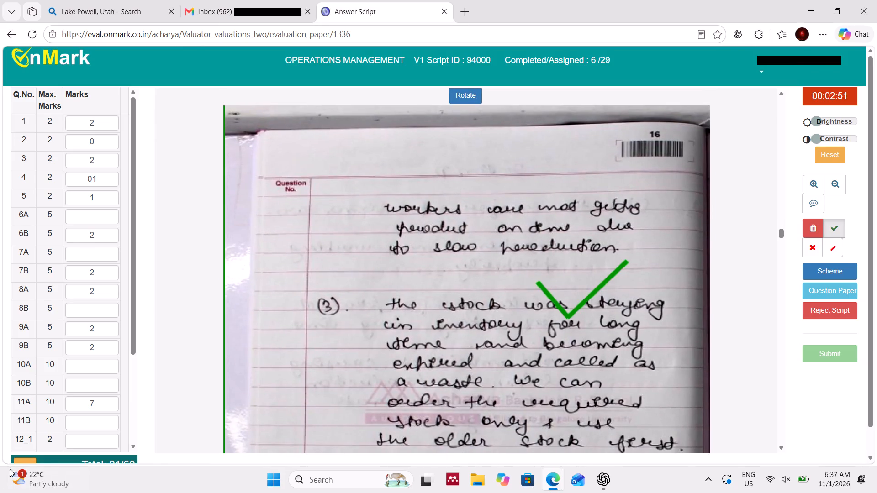
# Enter 2 marks for question 12_1, 1 mark for 12_2 and 1 mark for 12_3.
pyautogui.scroll(-2, 64, 435)
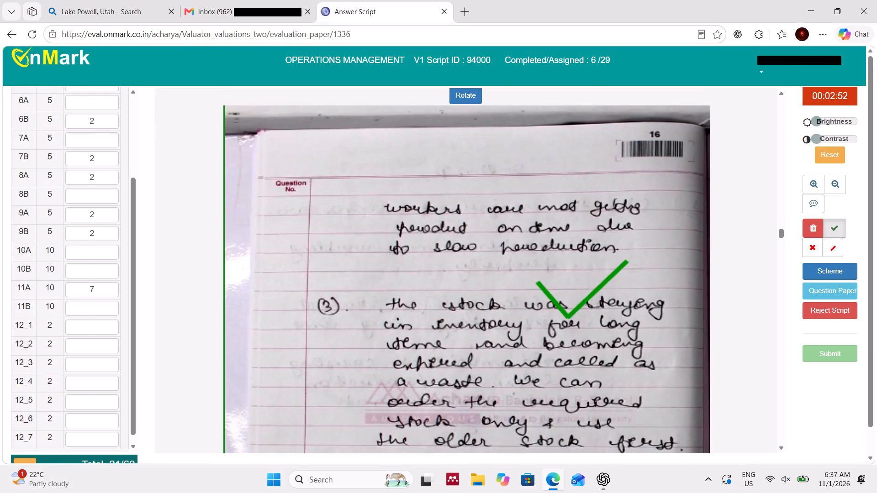
pyautogui.click(98, 330)
pyautogui.press('2')
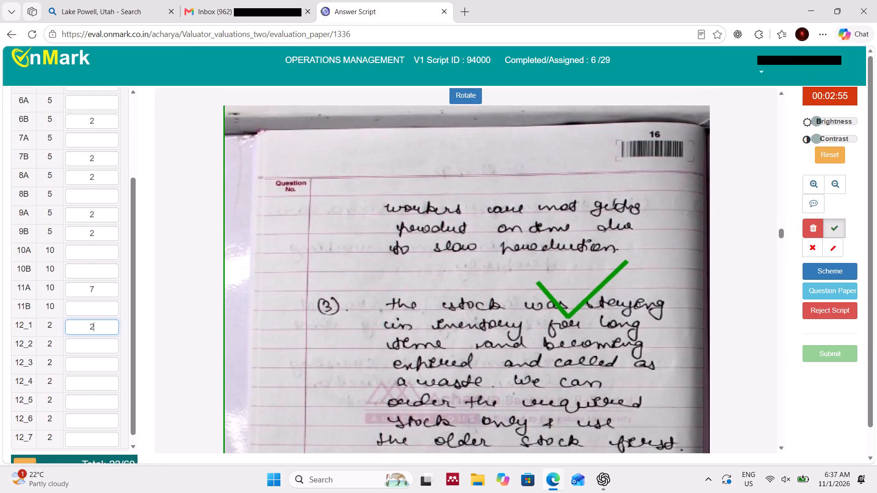
pyautogui.click(97, 348)
pyautogui.press('1')
pyautogui.click(88, 372)
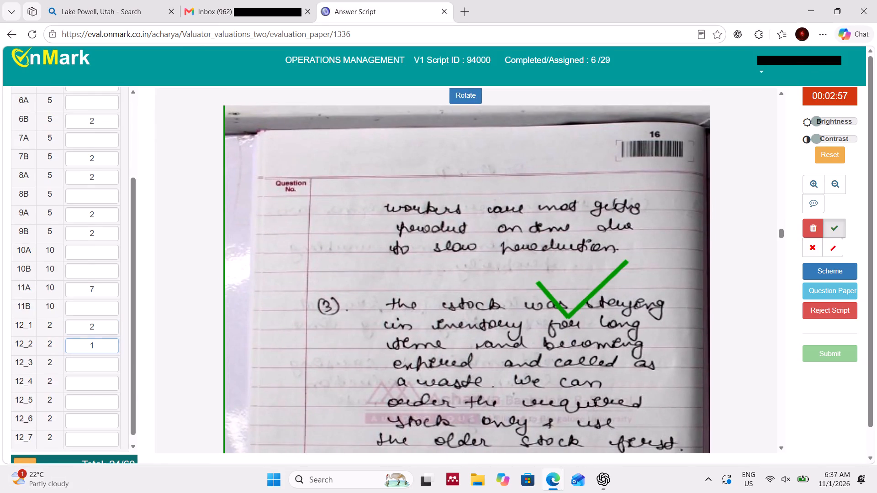
pyautogui.click(88, 367)
pyautogui.press('1')
# Place a tick mark on the preventive maintenance answer (4) on page 17 and enter 1 mark for question 12_4.
pyautogui.scroll(-7, 291, 335)
pyautogui.scroll(-4, 350, 332)
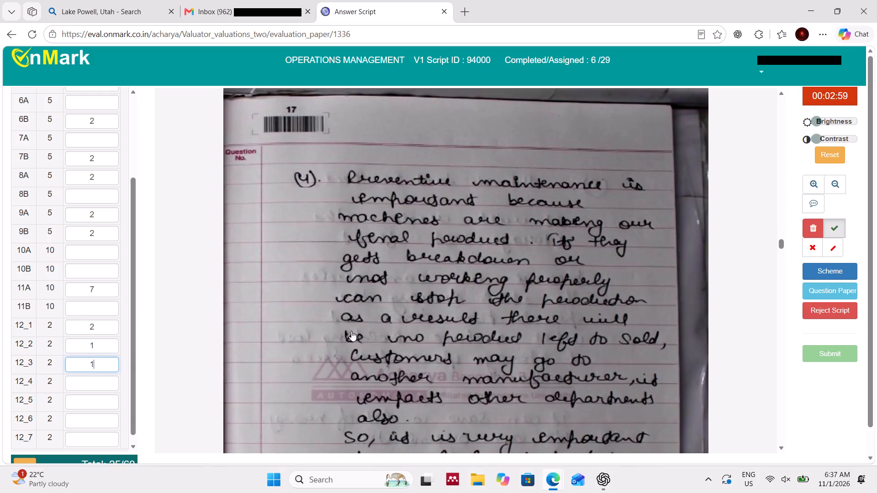
pyautogui.click(370, 287)
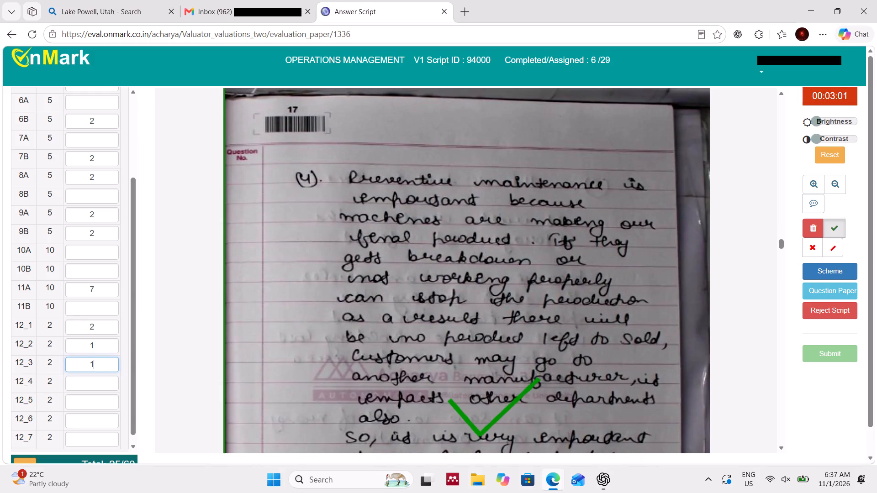
pyautogui.click(94, 385)
pyautogui.press('1')
# Review the JIT answer (5) on page 18, enter 1 mark for question 12_5 and place a tick mark on the page.
pyautogui.scroll(-8, 406, 318)
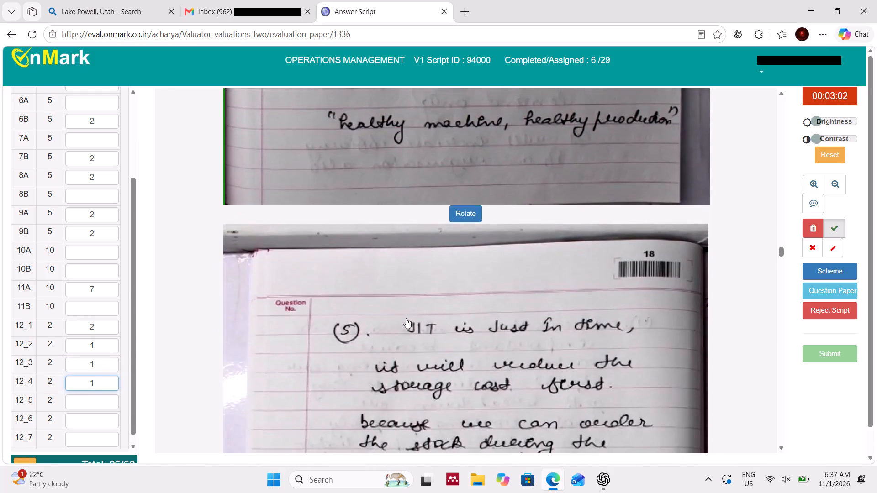
pyautogui.scroll(-2, 406, 318)
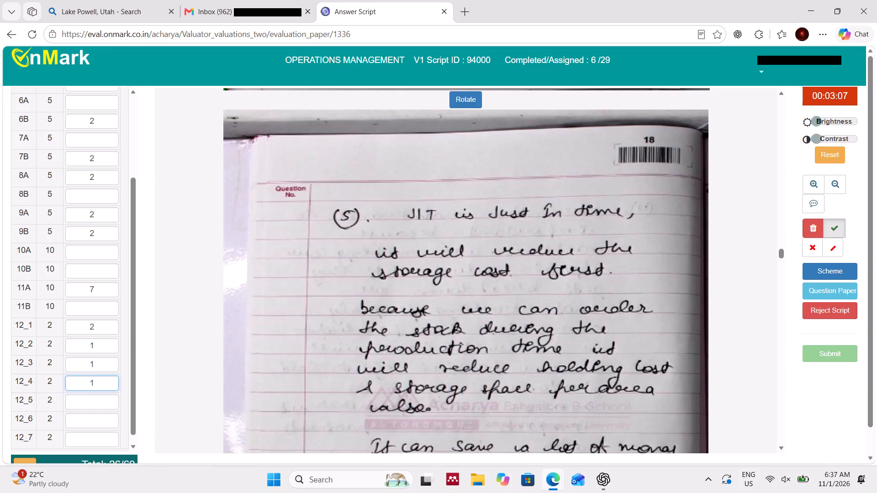
pyautogui.click(98, 399)
pyautogui.press('1')
pyautogui.scroll(-5, 566, 275)
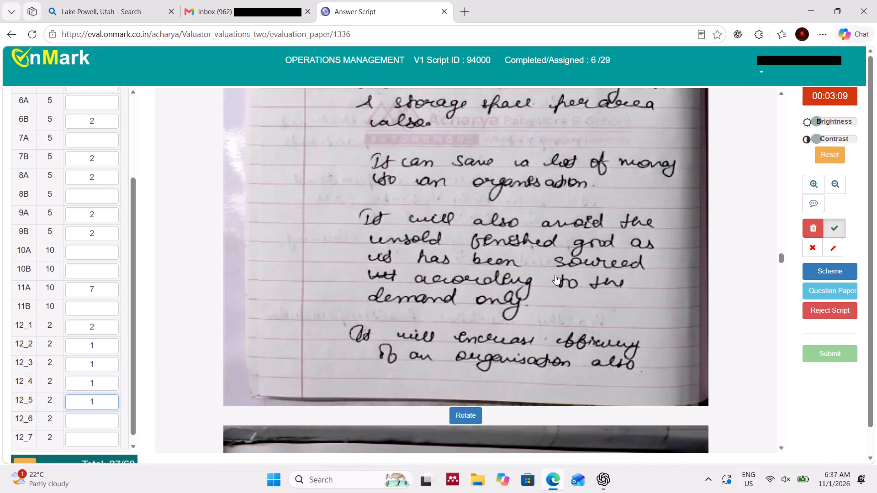
pyautogui.scroll(-2, 555, 275)
pyautogui.scroll(5, 460, 252)
pyautogui.click(383, 215)
# Place a cross mark on each of the blank pages 19 to 22.
pyautogui.scroll(-10, 384, 226)
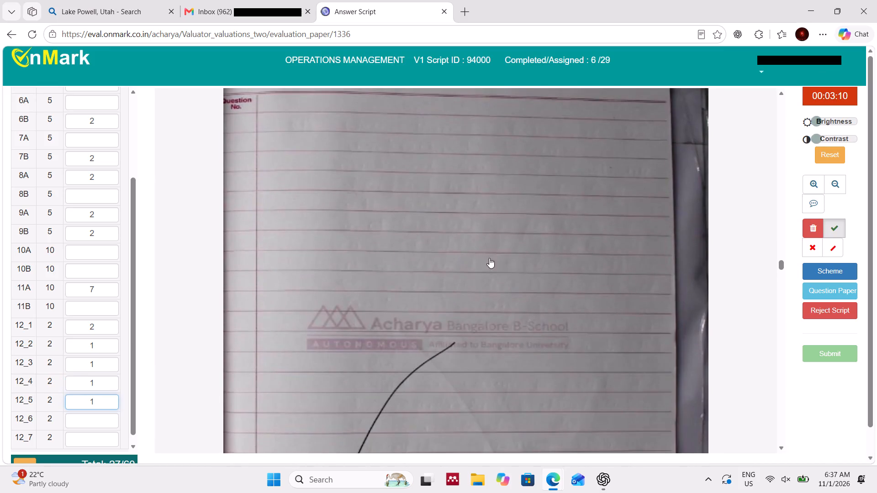
pyautogui.click(813, 245)
pyautogui.click(388, 235)
pyautogui.scroll(-6, 388, 235)
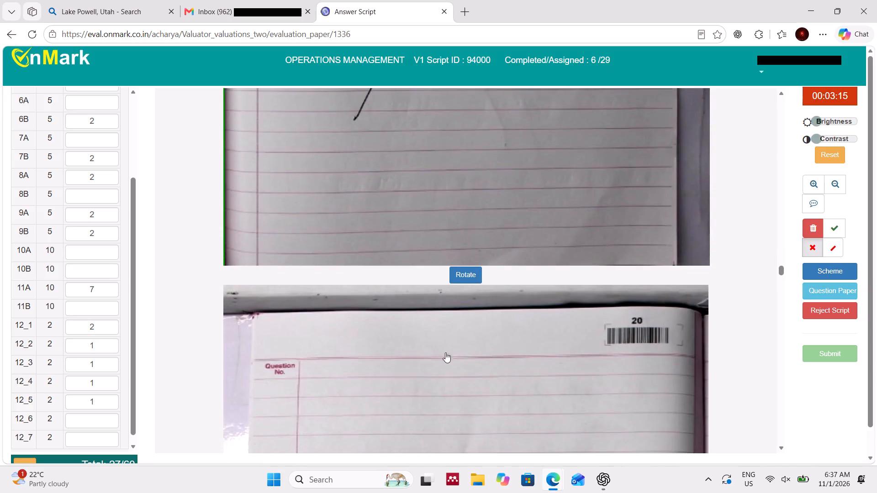
pyautogui.click(445, 356)
pyautogui.scroll(-10, 435, 339)
pyautogui.click(433, 325)
pyautogui.scroll(-5, 433, 321)
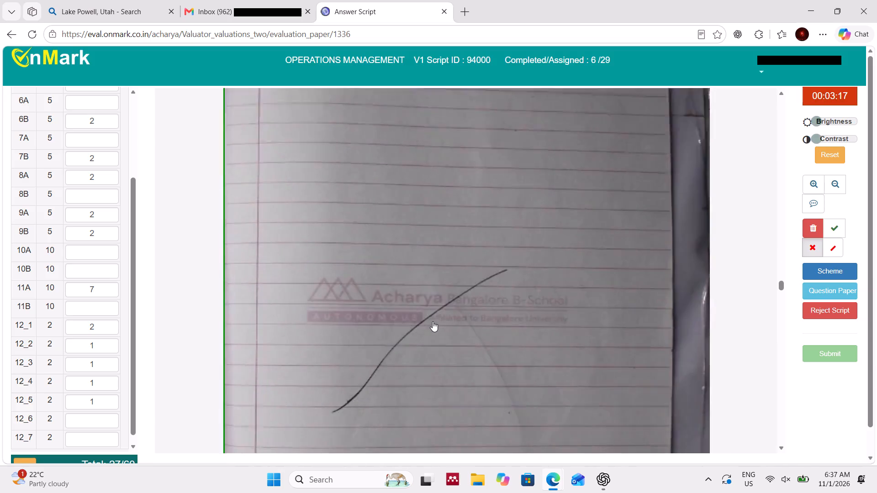
pyautogui.scroll(-7, 433, 321)
pyautogui.click(434, 322)
# Place a cross mark on each of the blank pages 23 to 28.
pyautogui.scroll(-10, 432, 317)
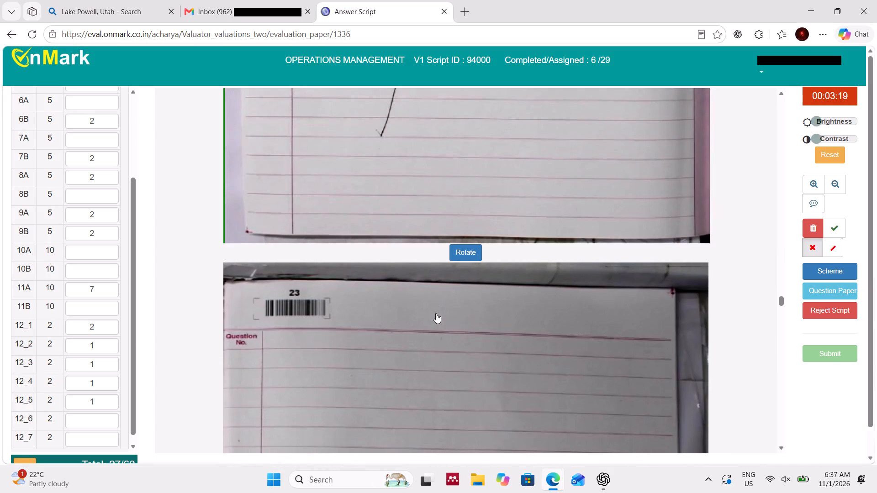
pyautogui.click(436, 313)
pyautogui.scroll(-13, 436, 312)
pyautogui.click(435, 310)
pyautogui.scroll(-11, 433, 309)
pyautogui.moveTo(433, 309); pyautogui.dragTo(438, 309)
pyautogui.scroll(-11, 435, 309)
pyautogui.click(435, 309)
pyautogui.scroll(-12, 433, 307)
pyautogui.click(433, 307)
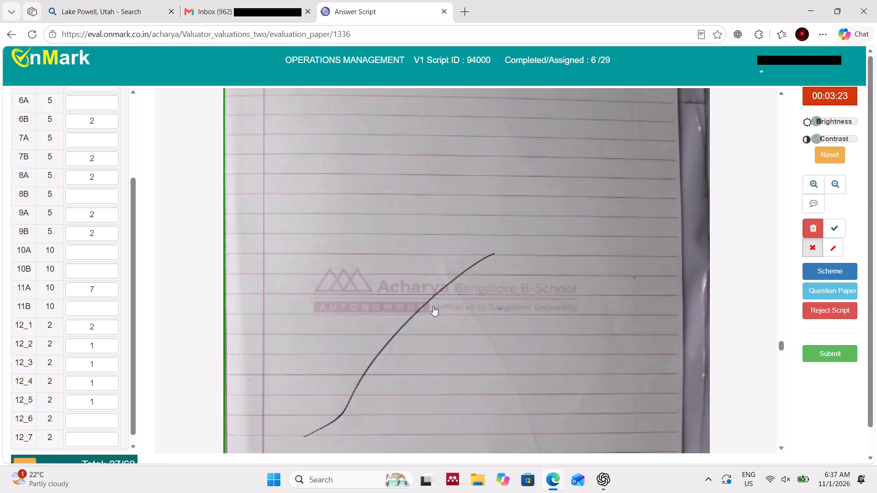
pyautogui.scroll(-7, 433, 306)
pyautogui.scroll(6, 433, 306)
pyautogui.scroll(-8, 433, 308)
pyautogui.click(429, 303)
# Place cross marks on the remaining blank pages from page 29 through the final semi-log graph page.
pyautogui.scroll(-2, 429, 303)
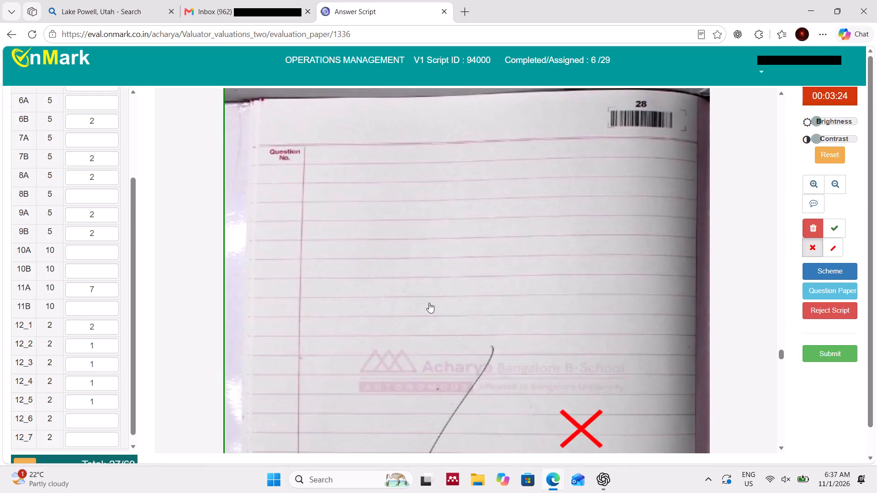
pyautogui.scroll(-8, 429, 303)
pyautogui.click(429, 303)
pyautogui.scroll(-11, 429, 303)
pyautogui.click(429, 301)
pyautogui.scroll(-4, 429, 301)
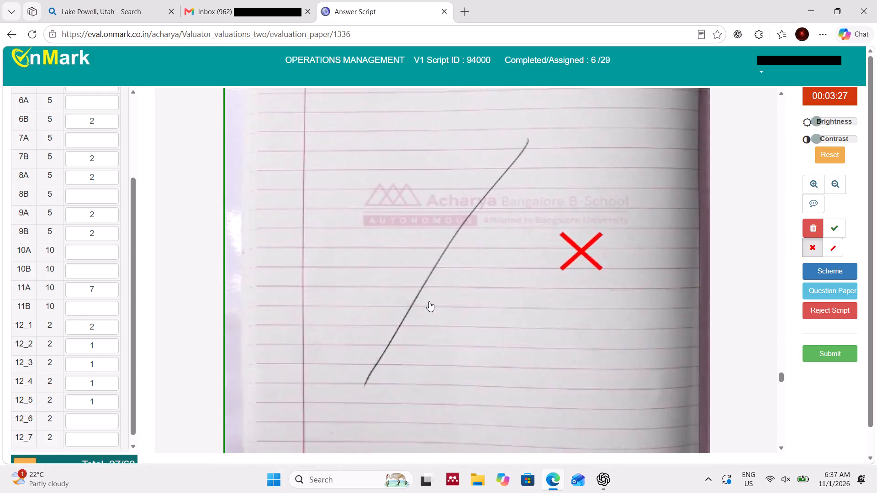
pyautogui.scroll(-8, 429, 301)
pyautogui.click(429, 301)
pyautogui.scroll(-6, 429, 301)
pyautogui.moveTo(429, 301); pyautogui.dragTo(439, 302)
pyautogui.scroll(-12, 438, 300)
pyautogui.click(438, 300)
pyautogui.scroll(-11, 438, 300)
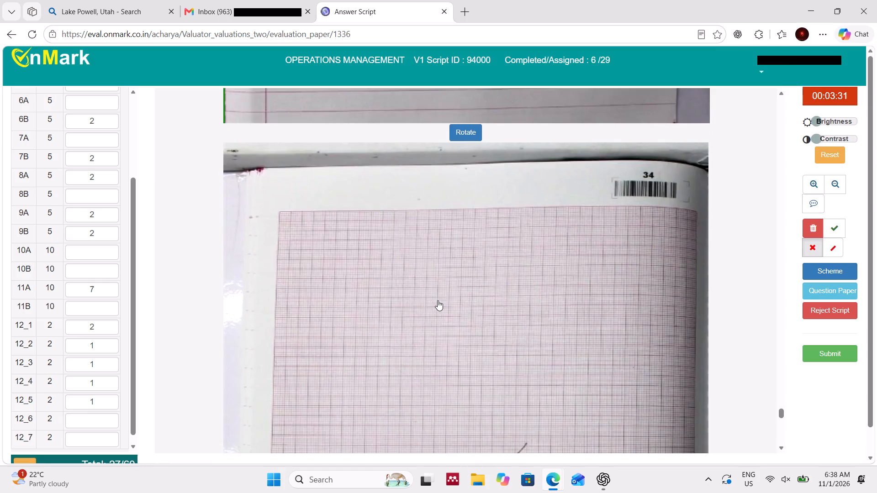
pyautogui.click(438, 300)
pyautogui.scroll(-11, 438, 300)
pyautogui.click(438, 300)
pyautogui.scroll(-7, 437, 299)
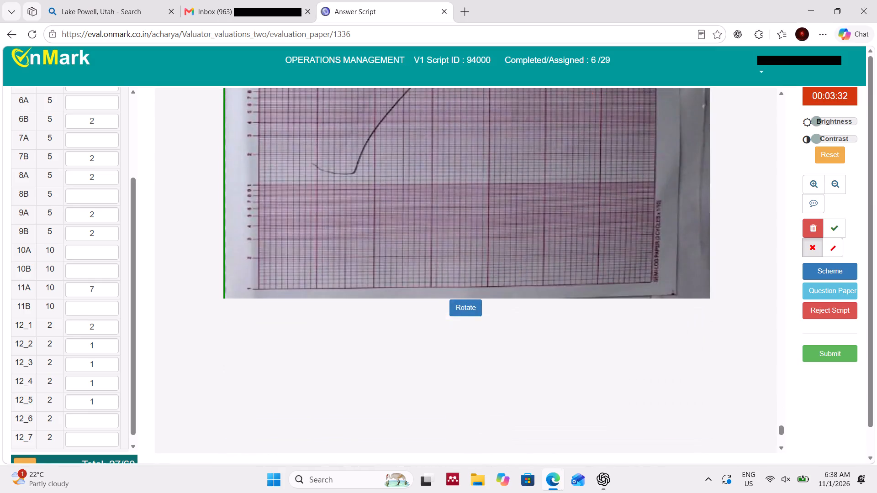
pyautogui.scroll(-6, 437, 299)
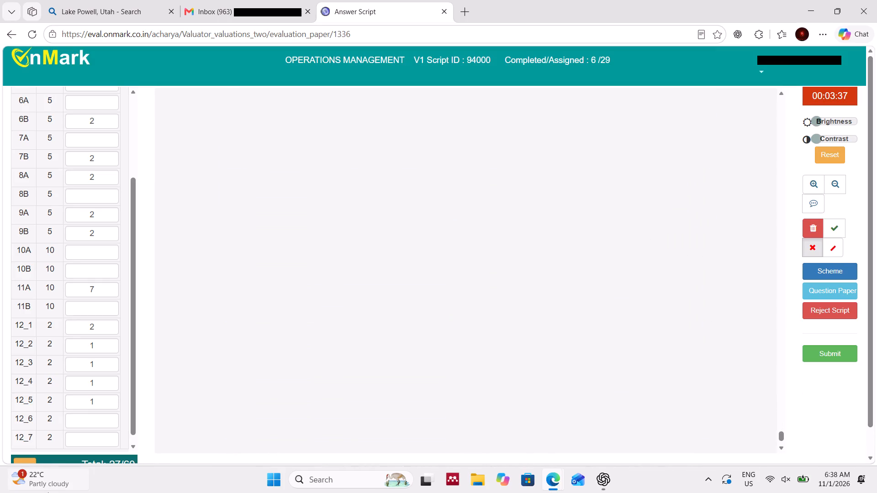
# Enter 0 marks for questions 12_6 and 12_7.
pyautogui.click(133, 447)
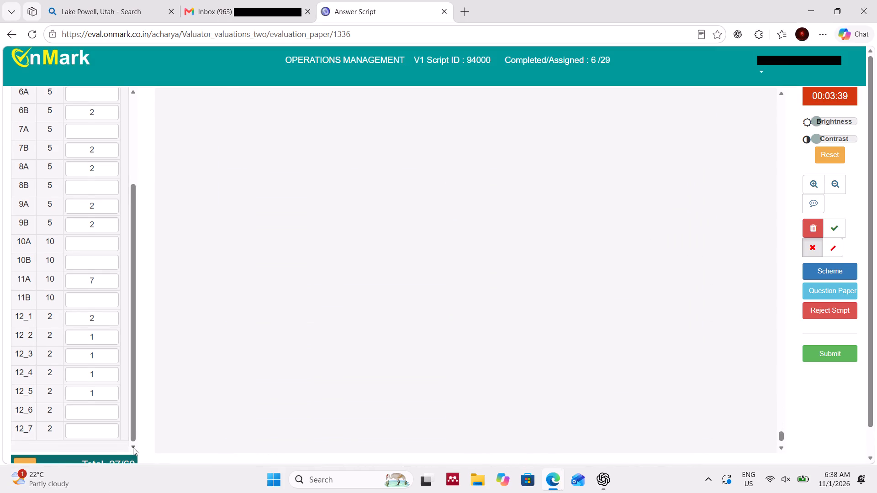
pyautogui.click(103, 412)
pyautogui.press('0')
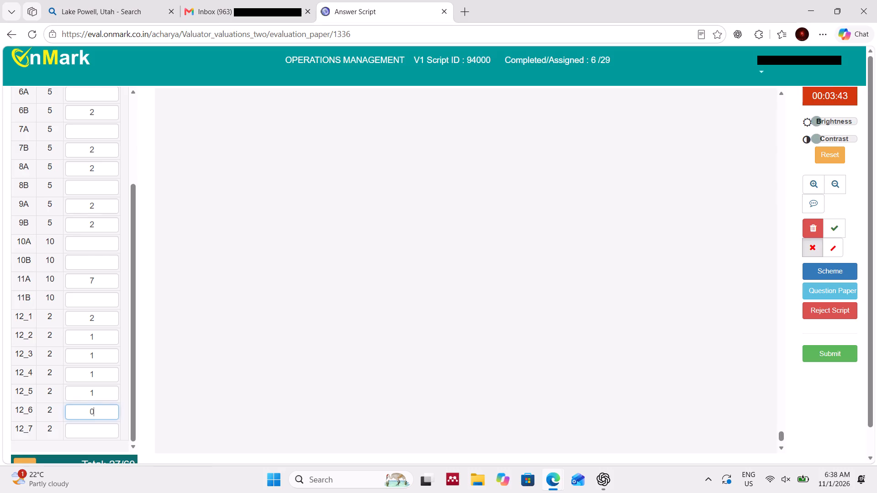
pyautogui.click(100, 433)
pyautogui.press('0')
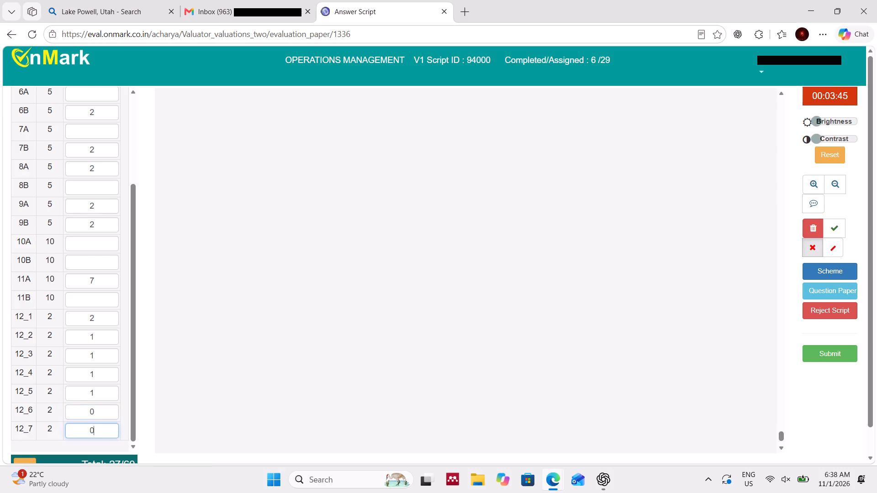
# Enter 0 marks for the unanswered questions 6A, 7A, 8B, 10A, 10B and 11B.
pyautogui.scroll(-2, 118, 441)
pyautogui.scroll(7, 133, 427)
pyautogui.scroll(5, 144, 304)
pyautogui.scroll(5, 65, 38)
pyautogui.scroll(5, 47, 149)
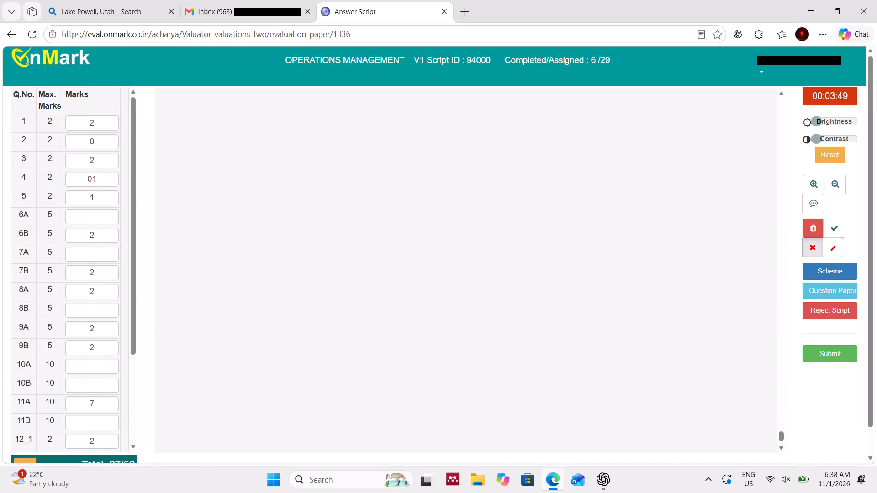
pyautogui.click(88, 211)
pyautogui.press('0')
pyautogui.click(91, 257)
pyautogui.press('0')
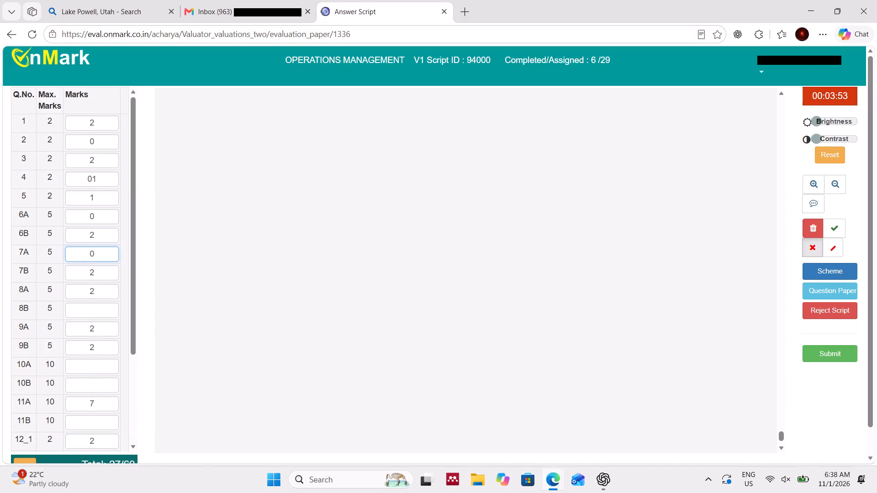
pyautogui.click(99, 309)
pyautogui.press('0')
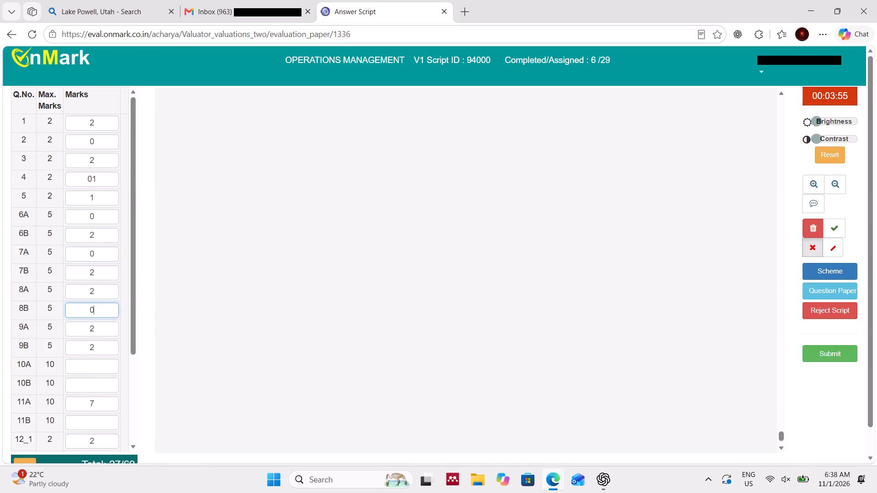
pyautogui.click(92, 369)
pyautogui.press('0')
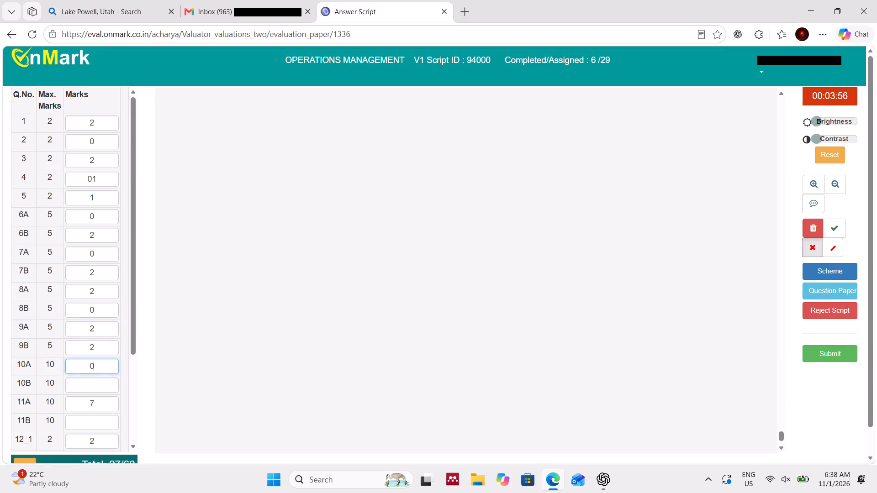
pyautogui.click(97, 379)
pyautogui.press('0')
pyautogui.scroll(-2, 98, 379)
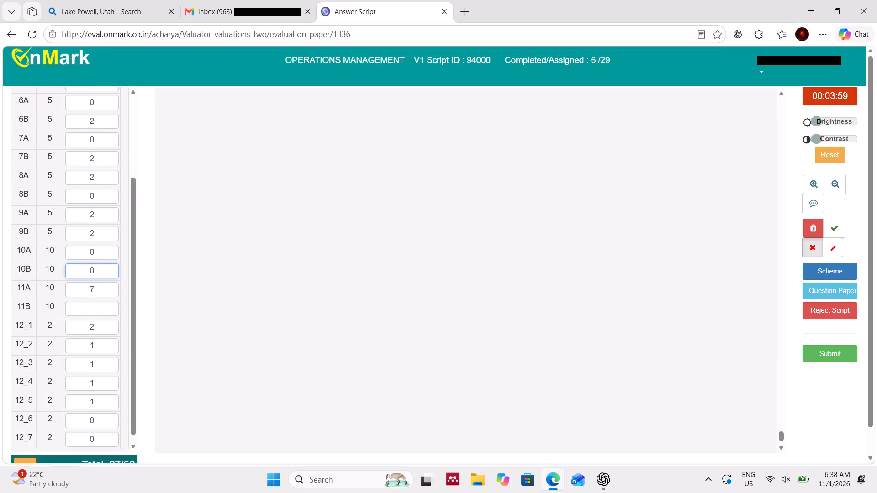
pyautogui.click(101, 313)
pyautogui.press('0')
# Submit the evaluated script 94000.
pyautogui.scroll(-2, 101, 313)
pyautogui.scroll(-1, 245, 336)
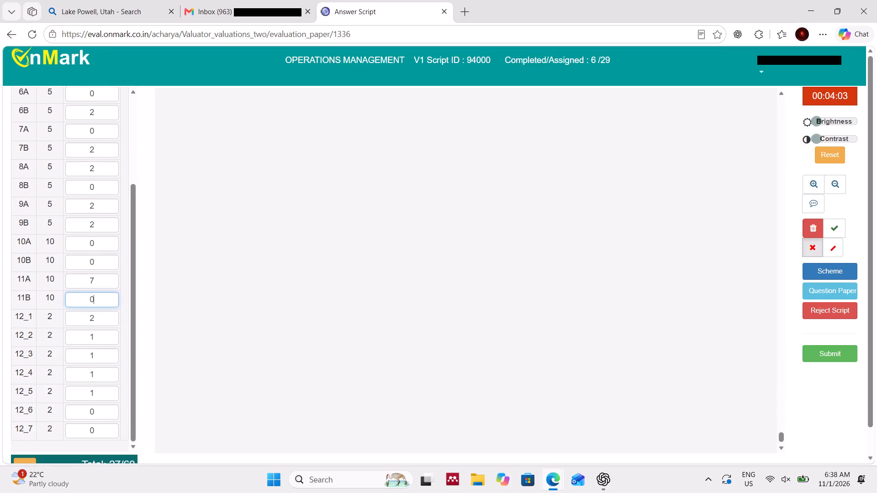
pyautogui.scroll(1, 382, 317)
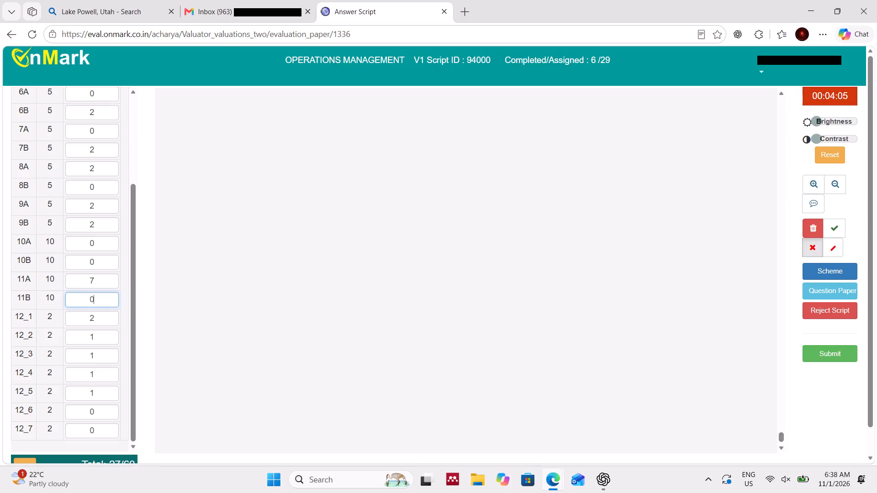
pyautogui.scroll(5, 382, 317)
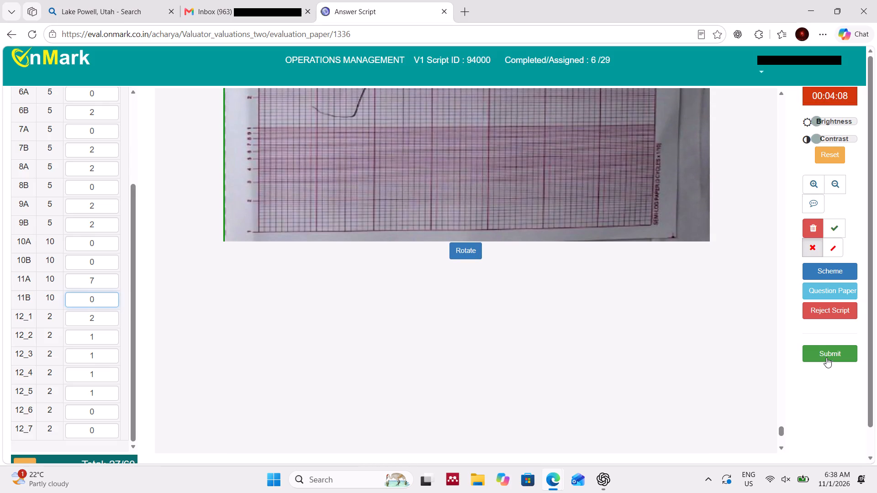
pyautogui.click(826, 357)
pyautogui.click(536, 179)
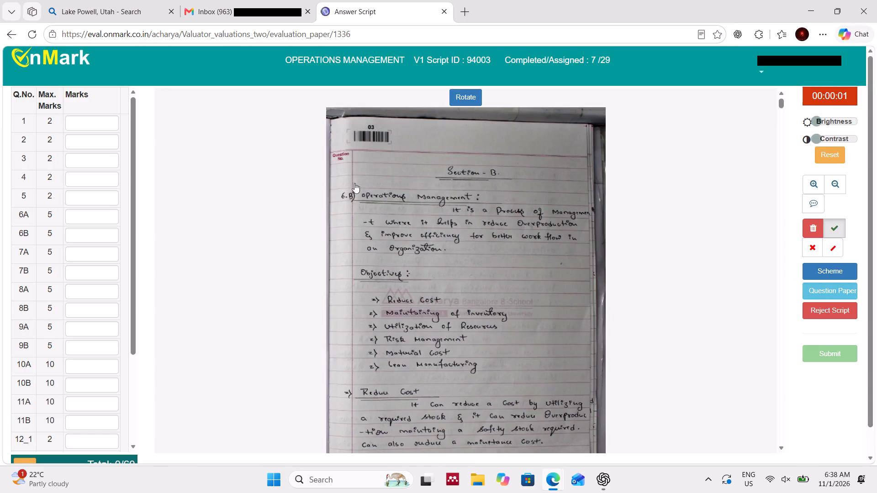
# Enlarge the new script and place a tick mark on pages 3 and 4 of the Operations Management answer.
pyautogui.tripleClick(810, 181)
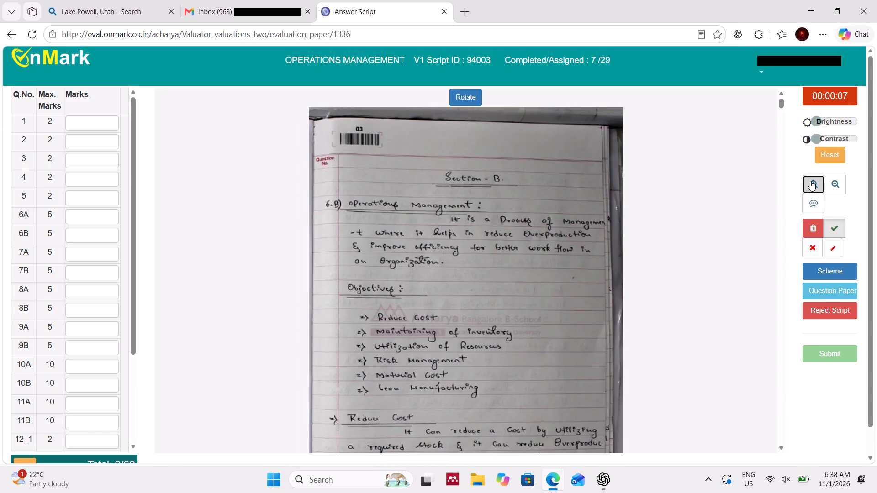
pyautogui.tripleClick(810, 181)
pyautogui.tripleClick(810, 181)
pyautogui.tripleClick(810, 181)
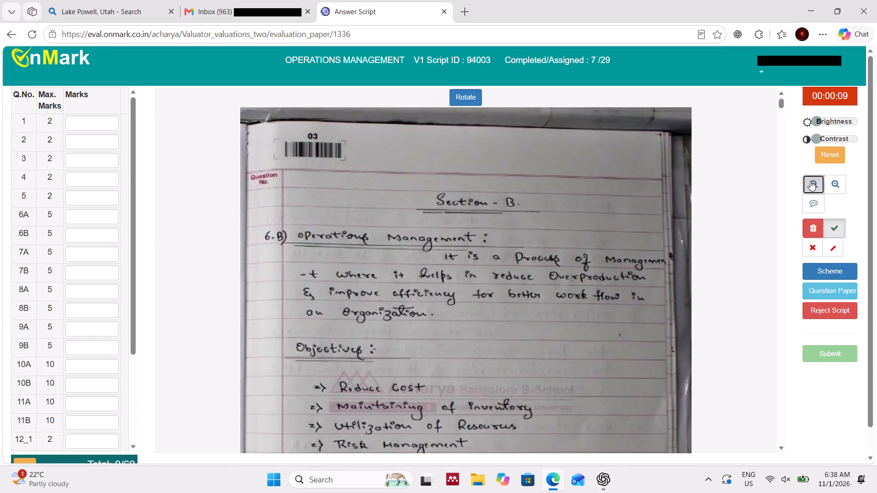
pyautogui.tripleClick(810, 181)
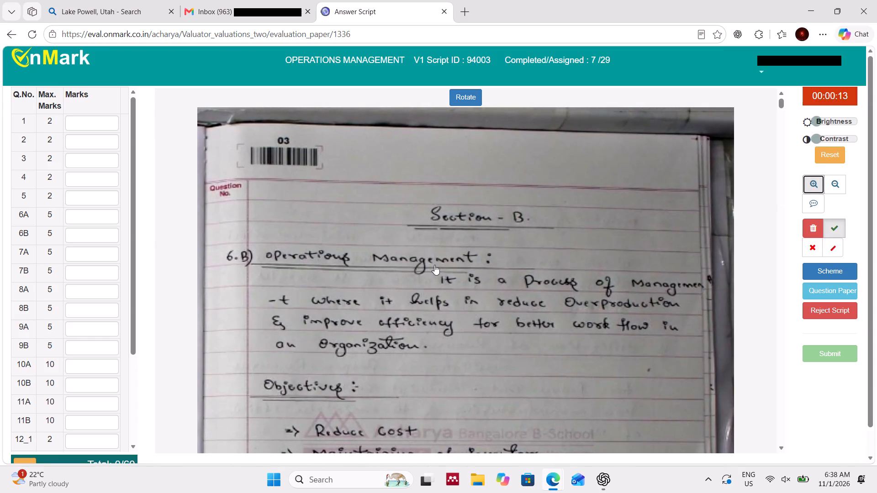
pyautogui.scroll(-1, 434, 265)
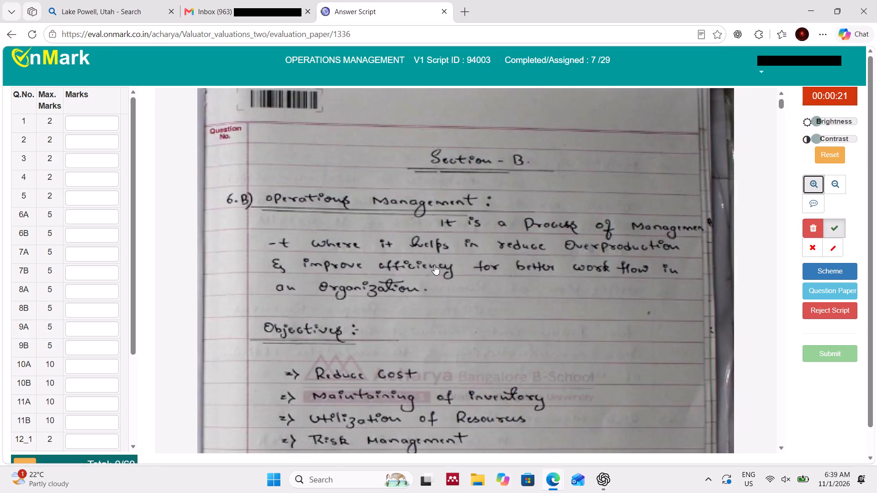
pyautogui.scroll(-2, 434, 265)
pyautogui.scroll(2, 749, 201)
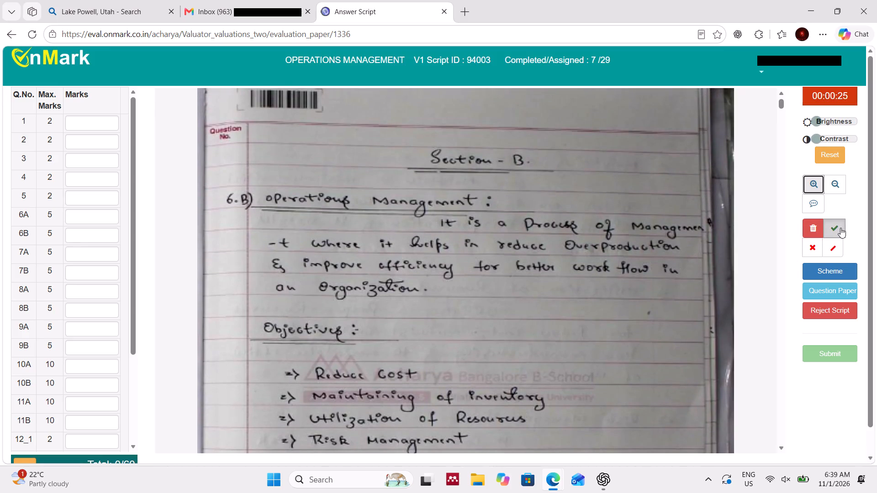
pyautogui.click(840, 228)
pyautogui.scroll(-3, 558, 269)
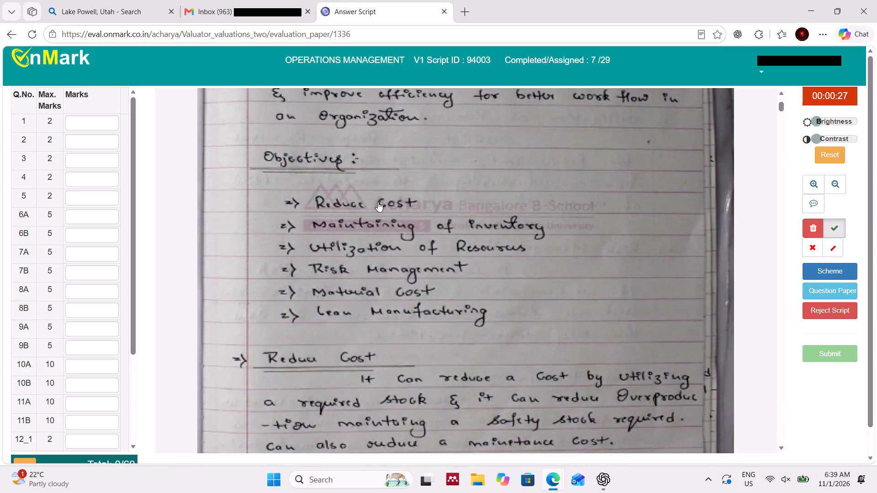
pyautogui.click(378, 202)
pyautogui.scroll(-6, 378, 202)
pyautogui.click(378, 208)
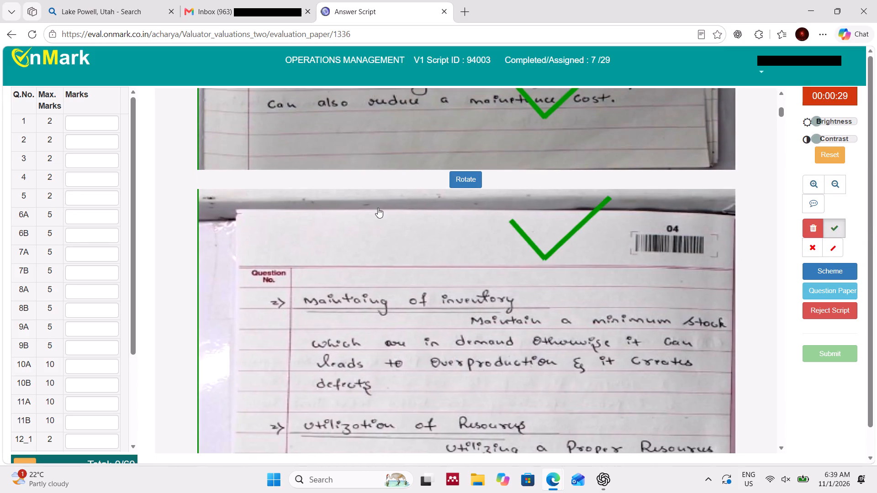
# Enter 4 marks for question 6B.
pyautogui.scroll(-13, 380, 227)
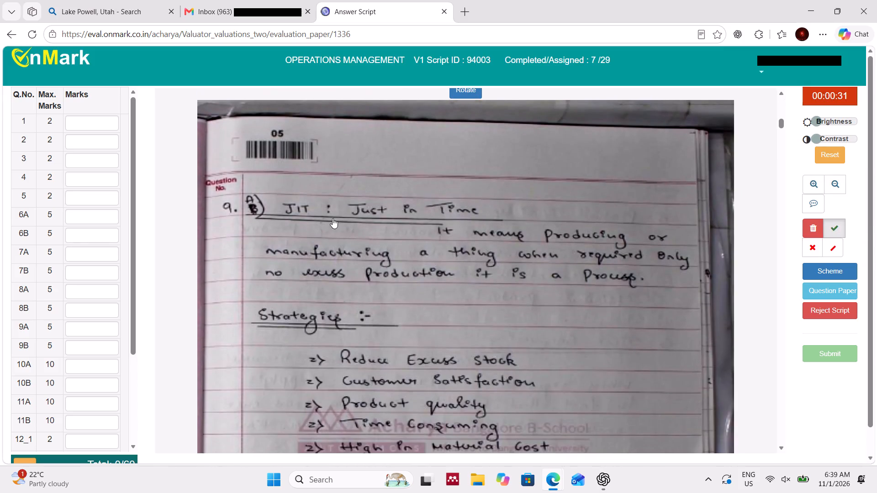
pyautogui.click(99, 241)
pyautogui.press('4')
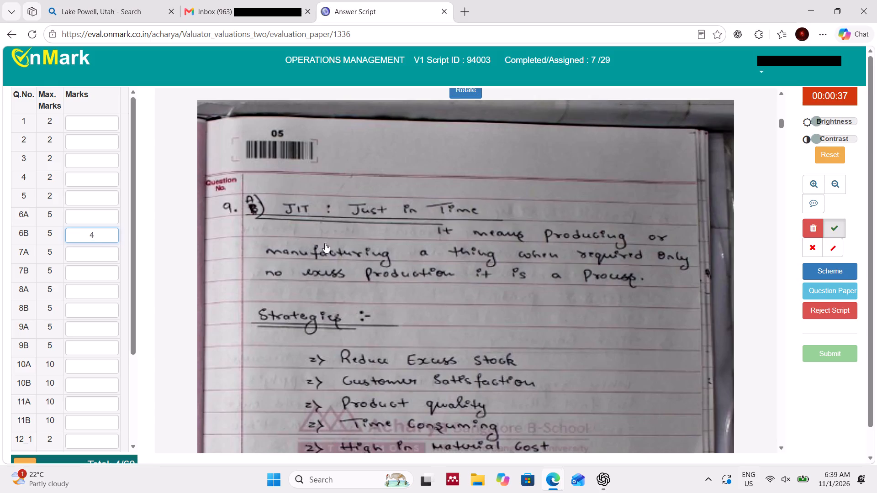
# Place a tick mark on pages 5 and 6 of the Just in Time answer and enter 3 marks for question 9A.
pyautogui.scroll(-1, 348, 248)
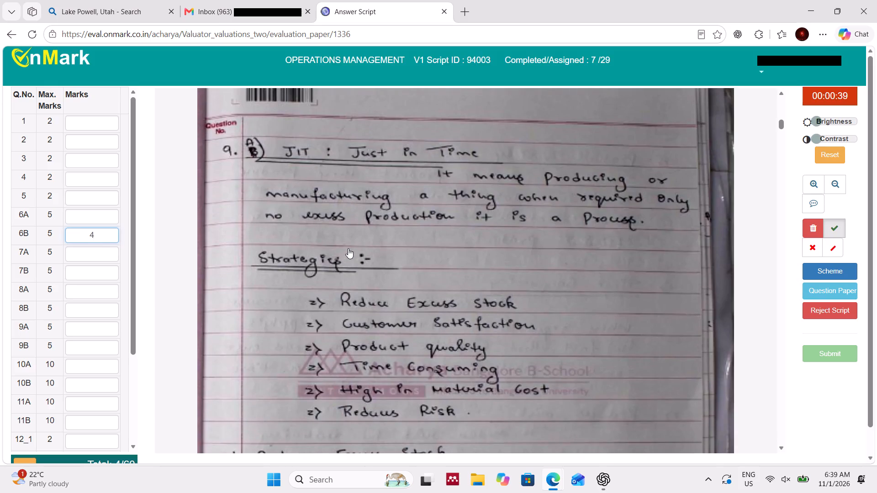
pyautogui.click(348, 248)
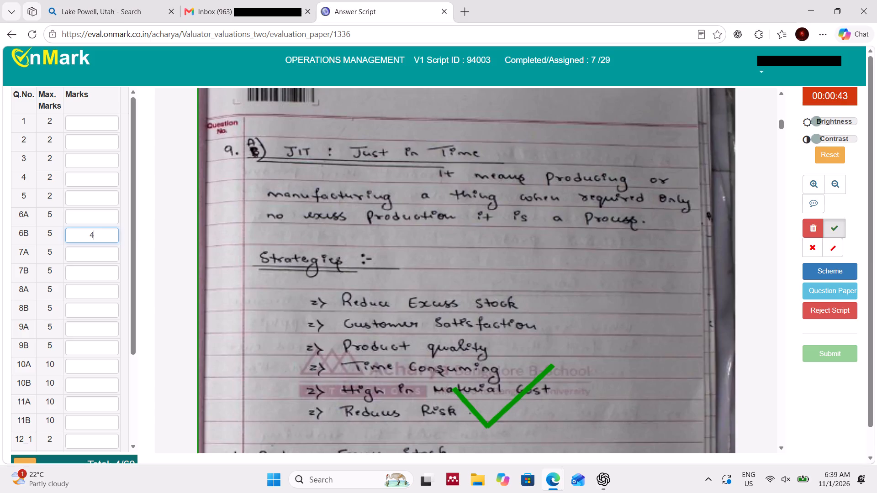
pyautogui.click(96, 328)
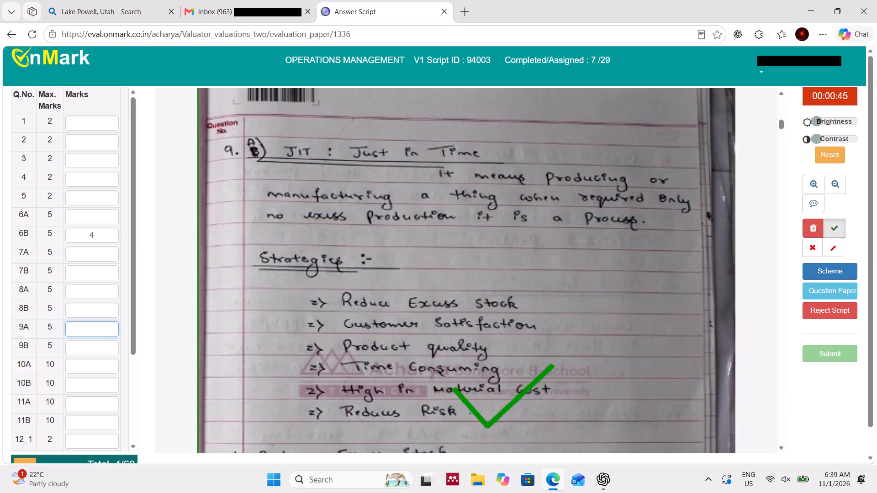
pyautogui.press('3')
pyautogui.scroll(-7, 193, 304)
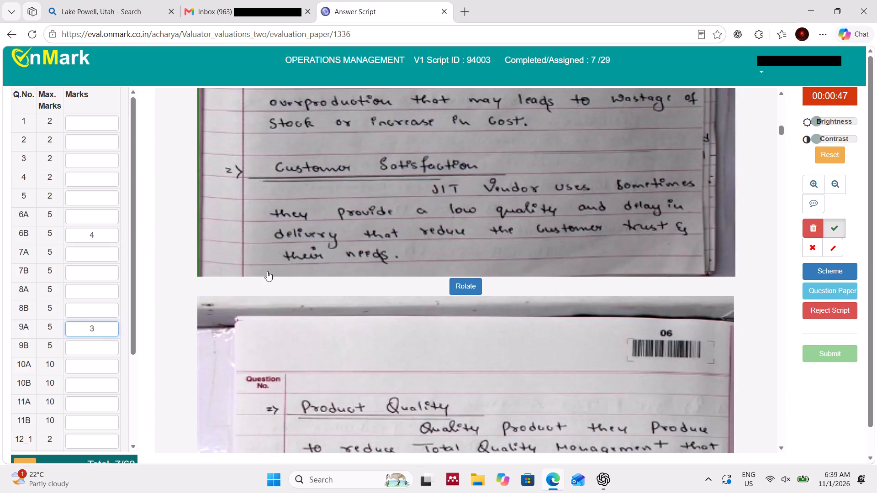
pyautogui.scroll(-2, 267, 271)
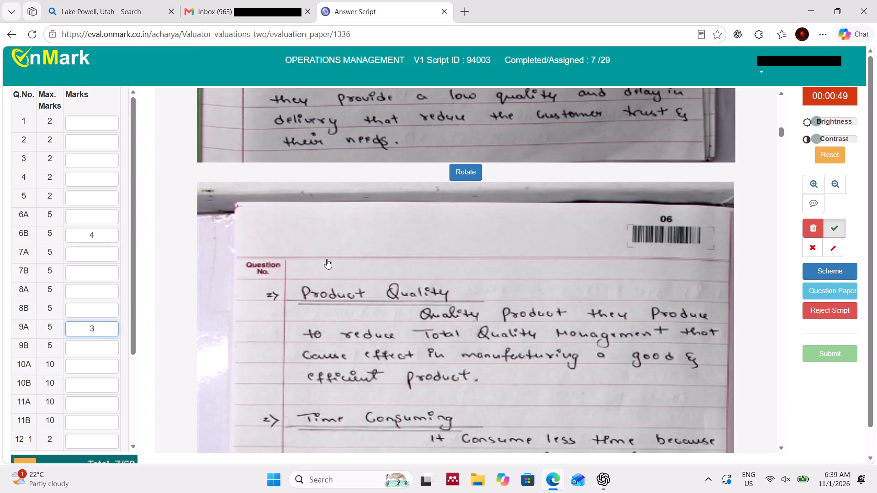
pyautogui.click(345, 243)
# Enter 0 marks for question 2 and place a cross mark on page 6, where its layout answer is written.
pyautogui.scroll(-11, 345, 243)
pyautogui.scroll(2, 345, 248)
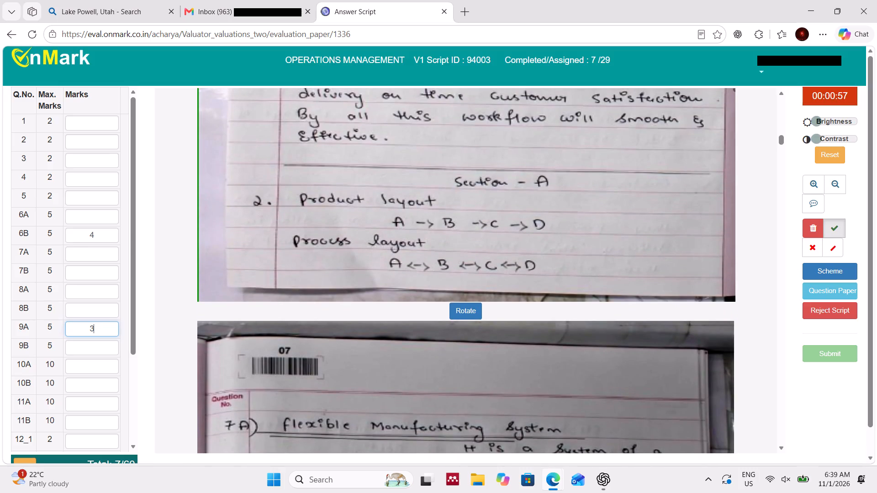
pyautogui.click(90, 145)
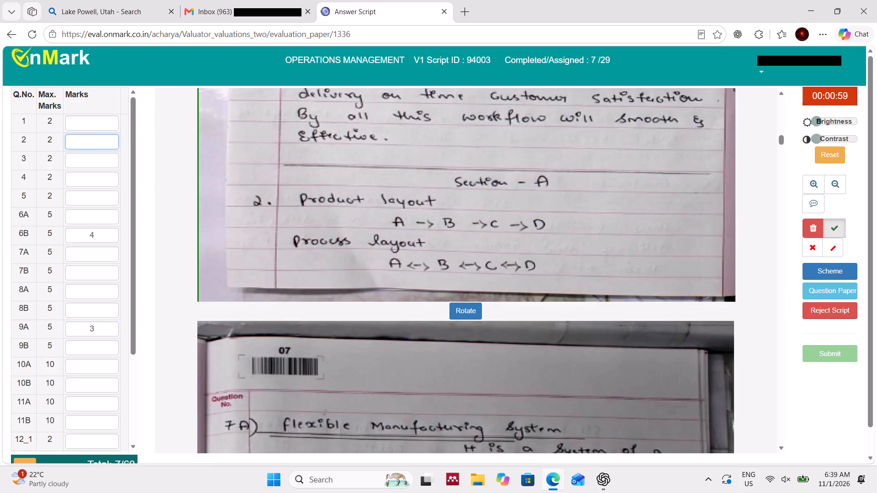
pyautogui.press('0')
pyautogui.click(814, 251)
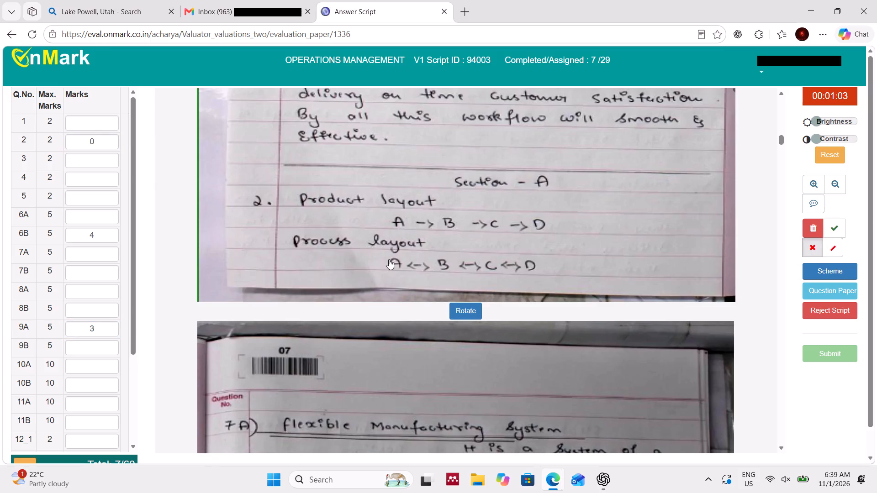
pyautogui.click(284, 219)
# Review the Flexible Manufacturing System answer on page 7 and place a cross mark on that page.
pyautogui.scroll(-4, 285, 218)
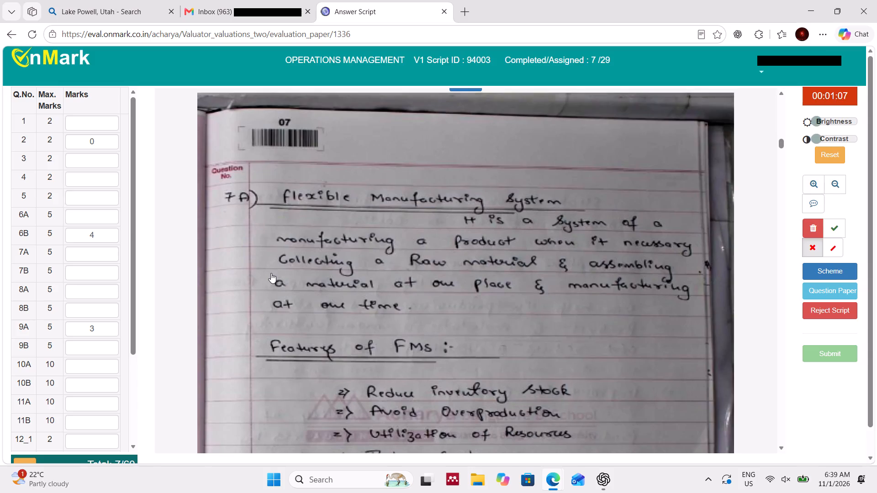
pyautogui.scroll(-1, 271, 273)
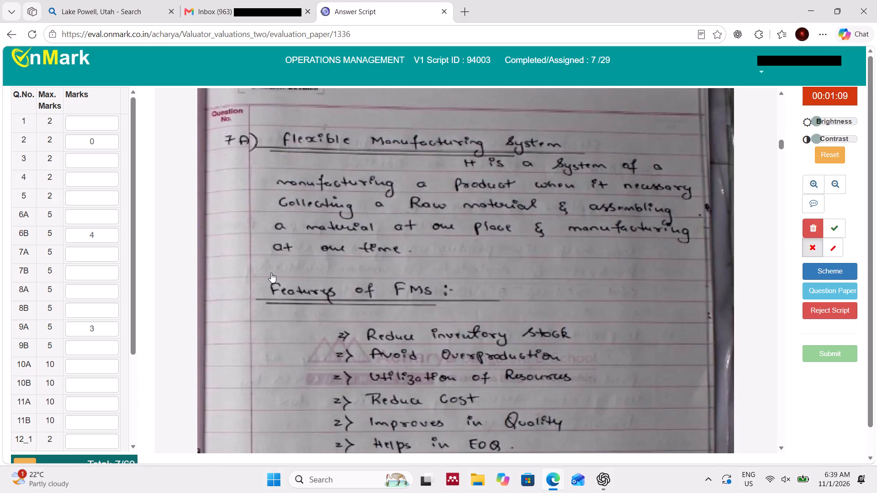
pyautogui.scroll(-2, 479, 271)
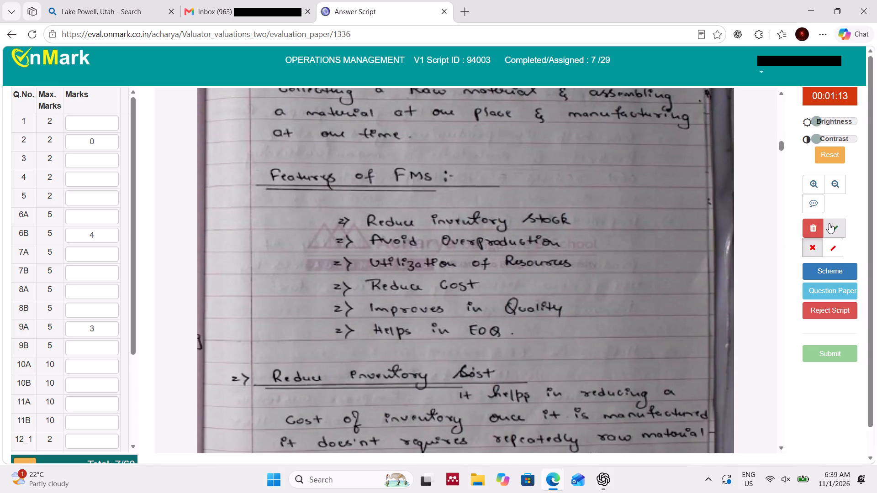
pyautogui.click(829, 223)
pyautogui.click(815, 247)
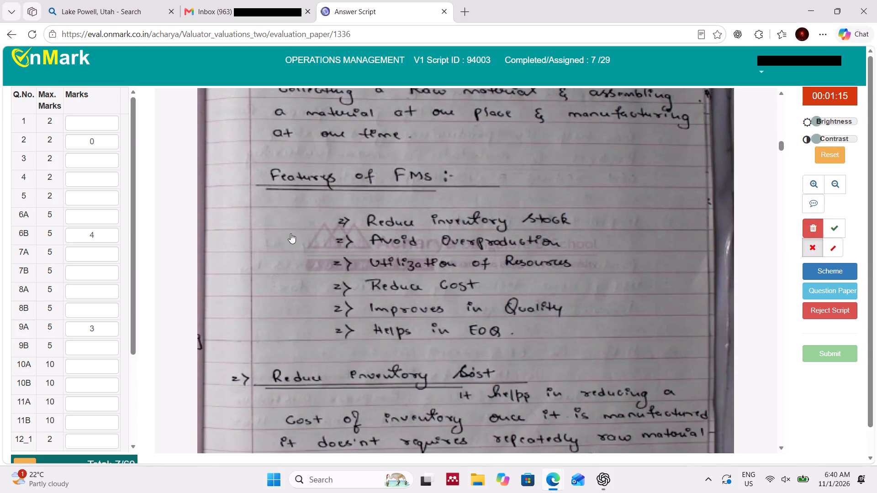
pyautogui.click(291, 233)
# Enter 2 marks for question 7A, the Flexible Manufacturing System answer.
pyautogui.scroll(3, 291, 233)
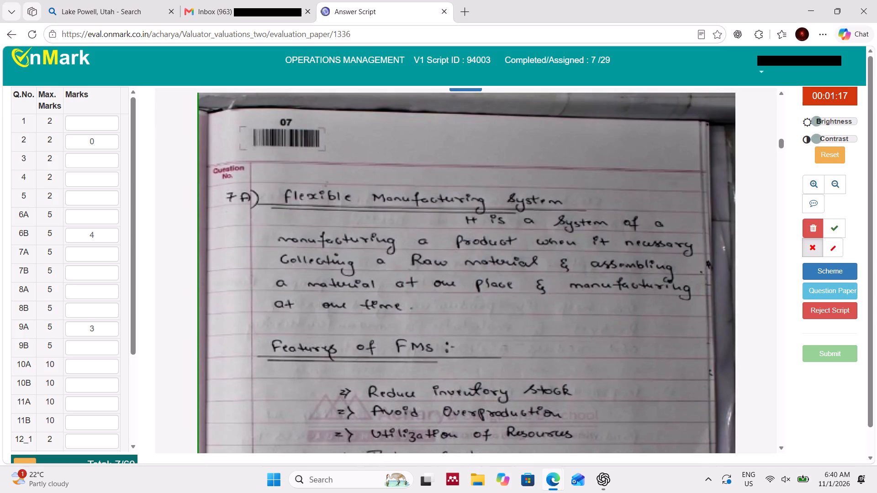
pyautogui.click(96, 263)
pyautogui.click(97, 259)
pyautogui.press('2')
# Place cross marks on page 8, where the Flexible Manufacturing System answer continues.
pyautogui.scroll(-11, 308, 248)
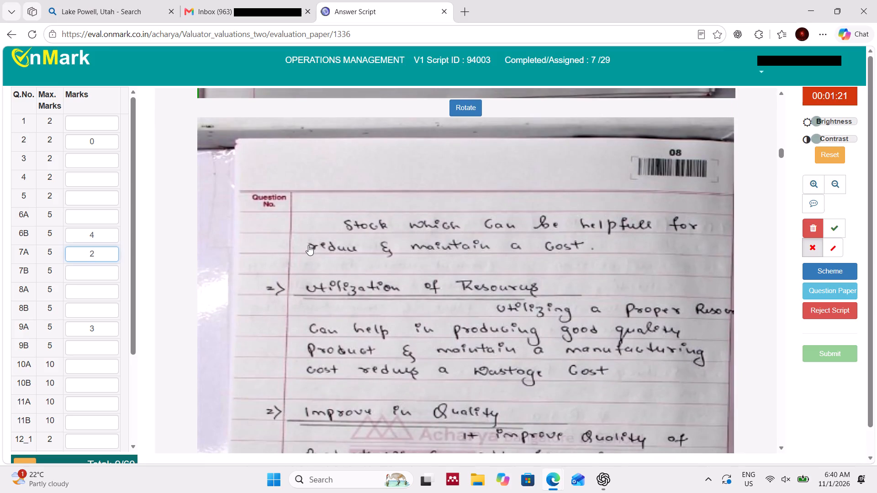
pyautogui.click(308, 245)
pyautogui.scroll(-5, 308, 245)
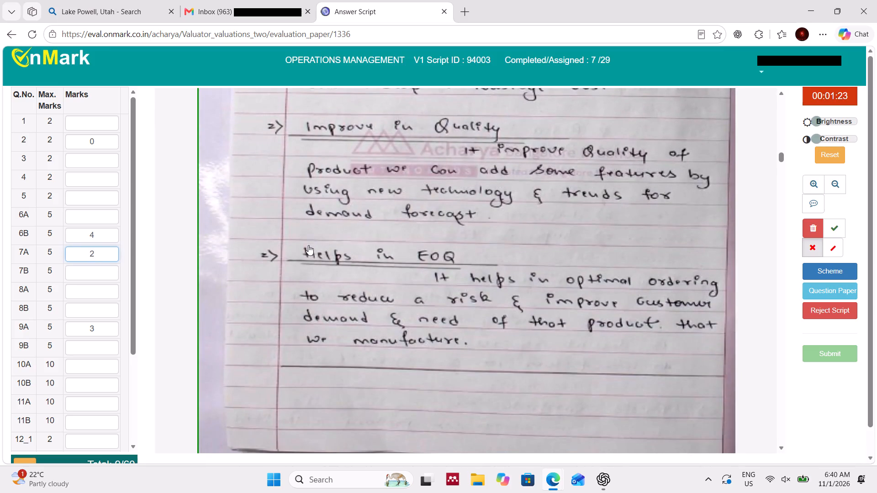
pyautogui.scroll(-7, 308, 245)
pyautogui.scroll(6, 308, 245)
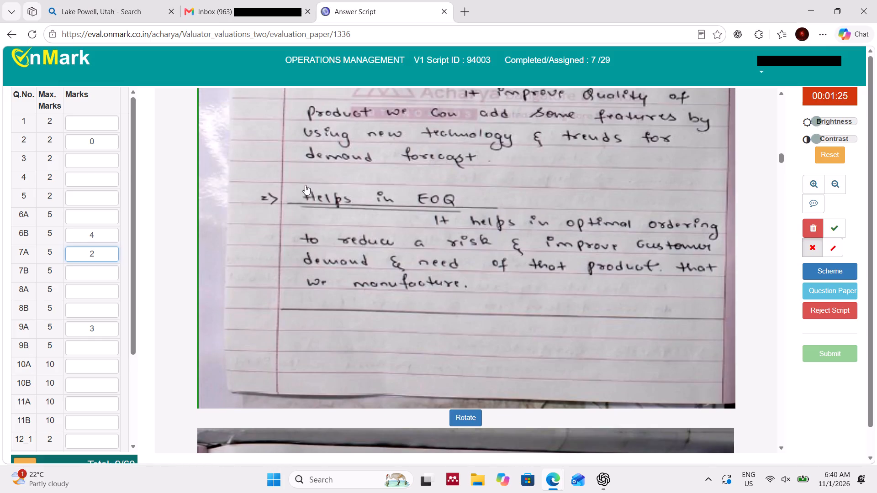
pyautogui.click(305, 185)
# Place tick marks on pages 9 to 11 of the JIT, Kaizen and Kanban answer and enter 6 marks for question 11A.
pyautogui.scroll(-7, 305, 185)
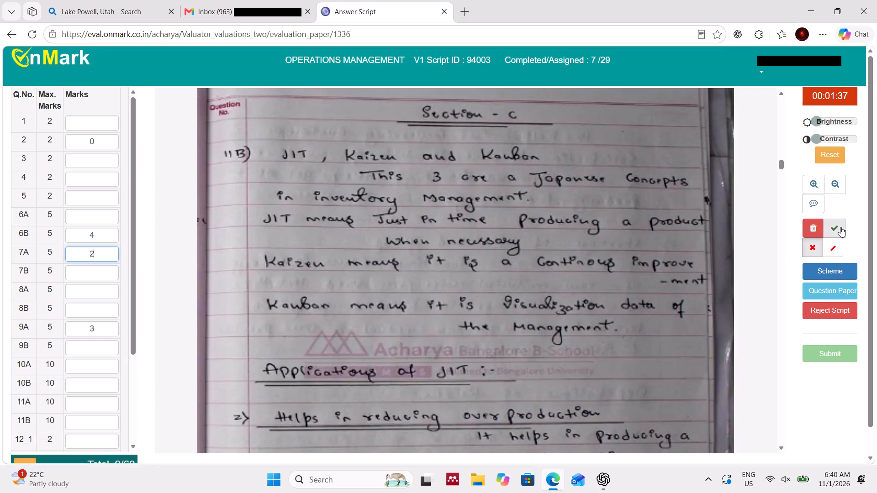
pyautogui.click(840, 226)
pyautogui.scroll(-3, 349, 236)
pyautogui.click(287, 207)
pyautogui.scroll(-2, 287, 207)
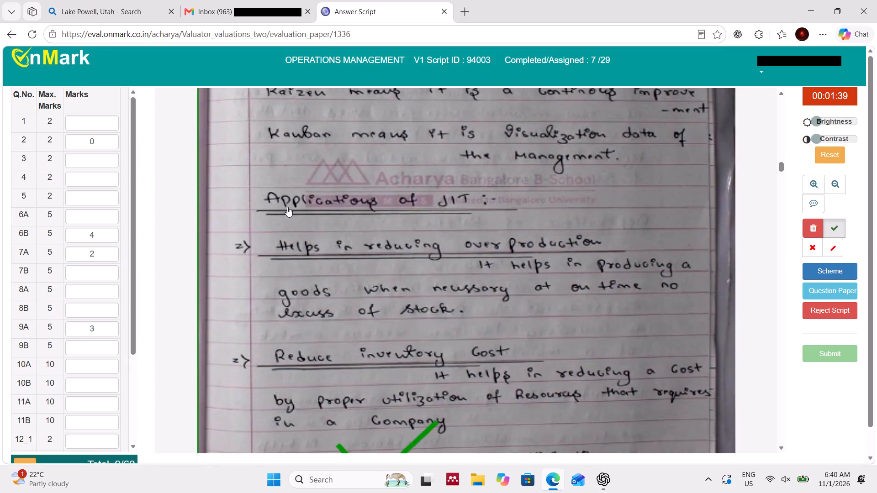
pyautogui.scroll(-9, 287, 207)
pyautogui.click(287, 207)
pyautogui.scroll(-11, 287, 207)
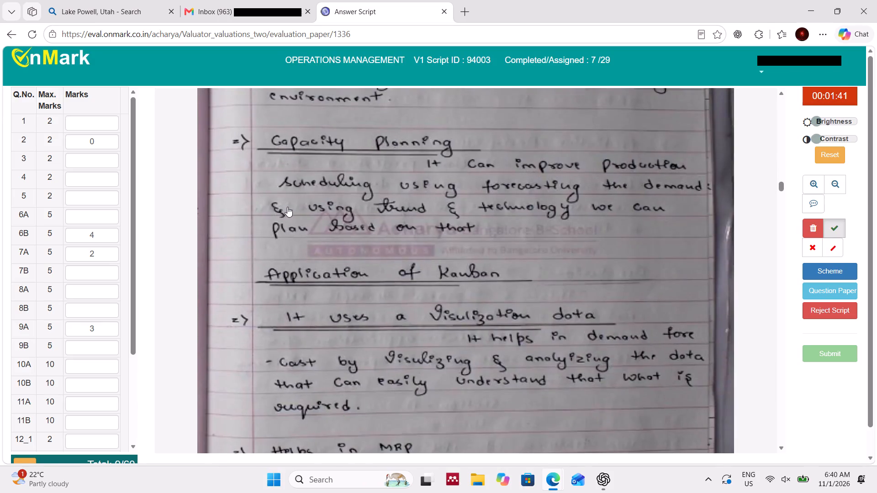
pyautogui.click(287, 207)
pyautogui.scroll(-6, 287, 207)
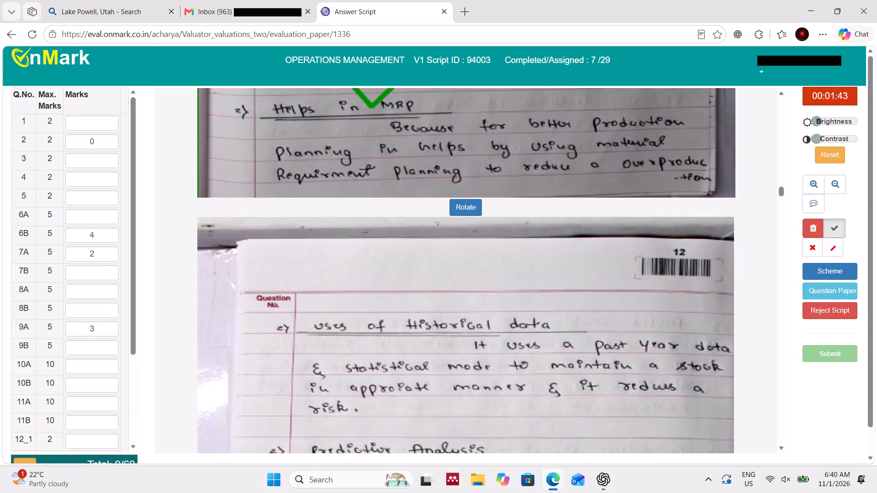
pyautogui.click(76, 399)
pyautogui.press('6')
# Place a tick mark on page 12 and enter 2 marks for question 5, the features of TPS.
pyautogui.scroll(-5, 270, 377)
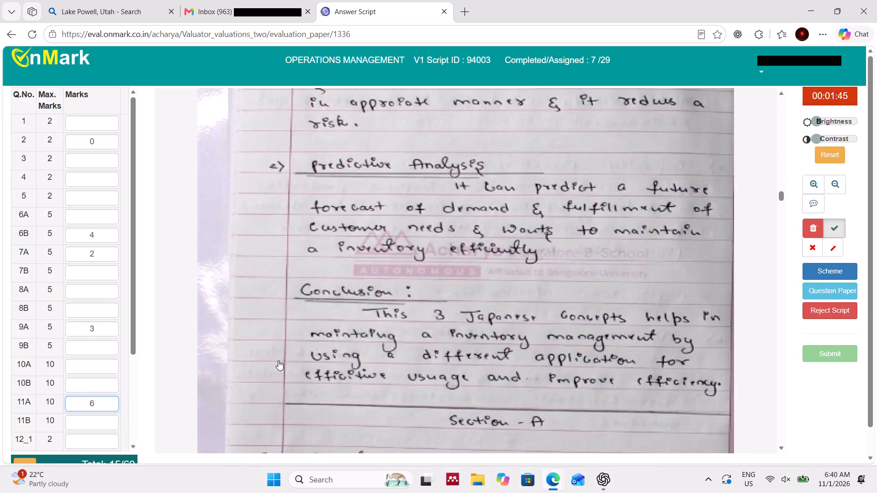
pyautogui.click(308, 263)
pyautogui.scroll(-6, 308, 263)
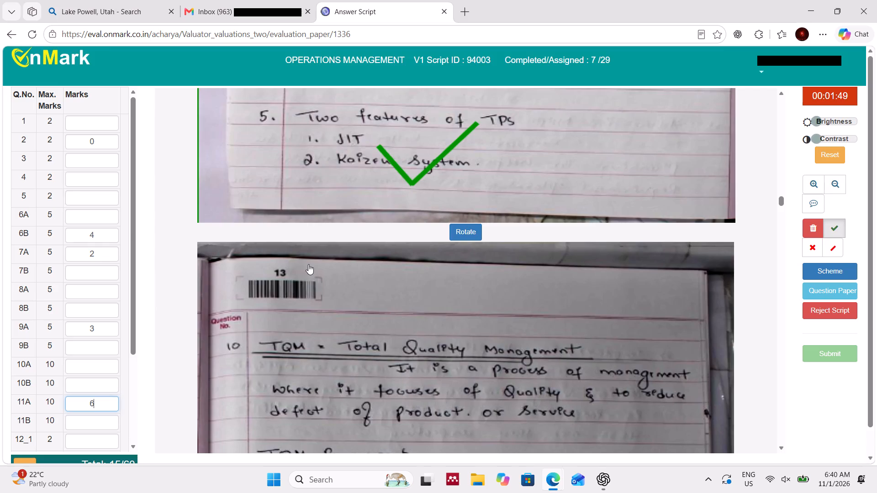
pyautogui.click(79, 200)
pyautogui.press('2')
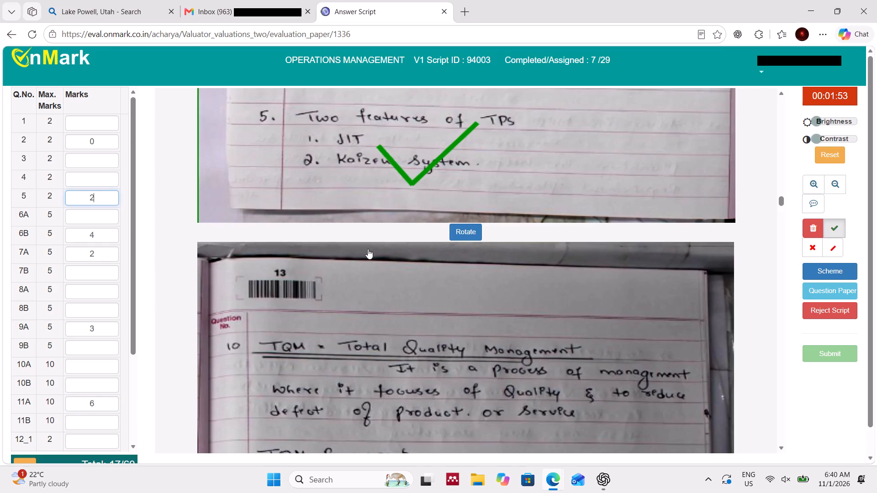
# Place tick marks on pages 13, 14 and 15 of the Total Quality Management answer.
pyautogui.scroll(-4, 399, 261)
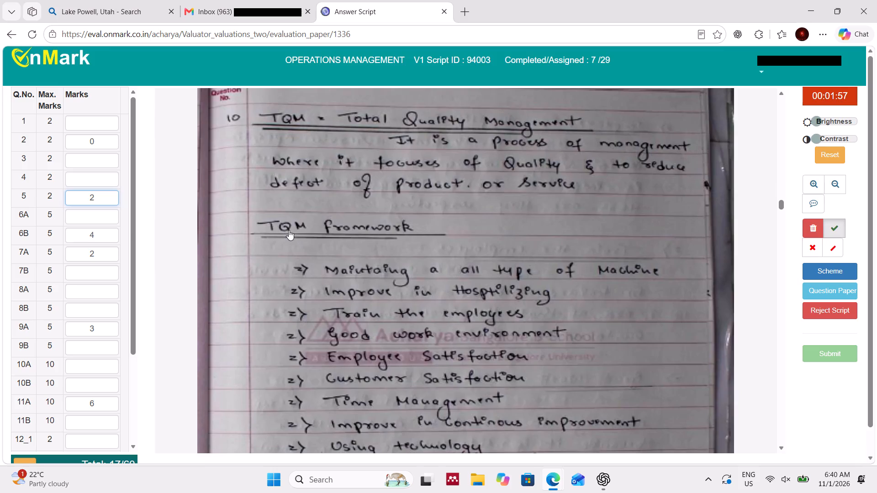
pyautogui.click(275, 199)
pyautogui.scroll(-6, 278, 234)
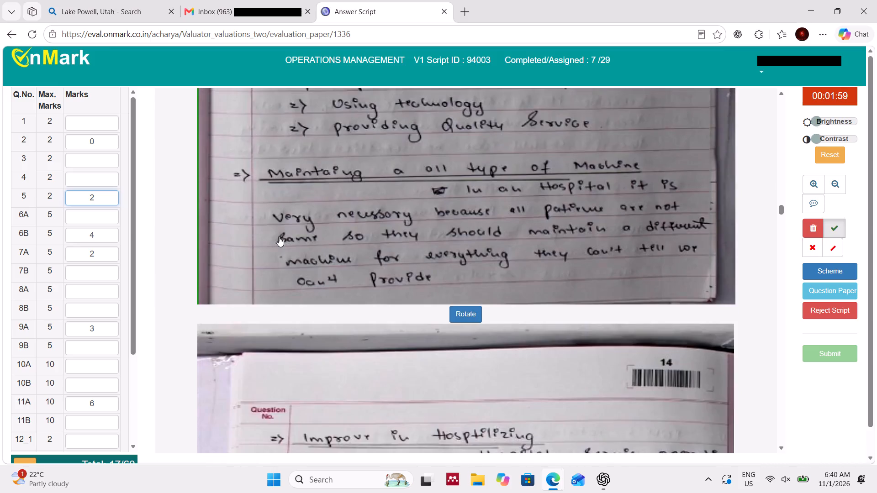
pyautogui.scroll(-3, 279, 236)
pyautogui.click(279, 236)
pyautogui.scroll(-4, 279, 236)
pyautogui.click(279, 236)
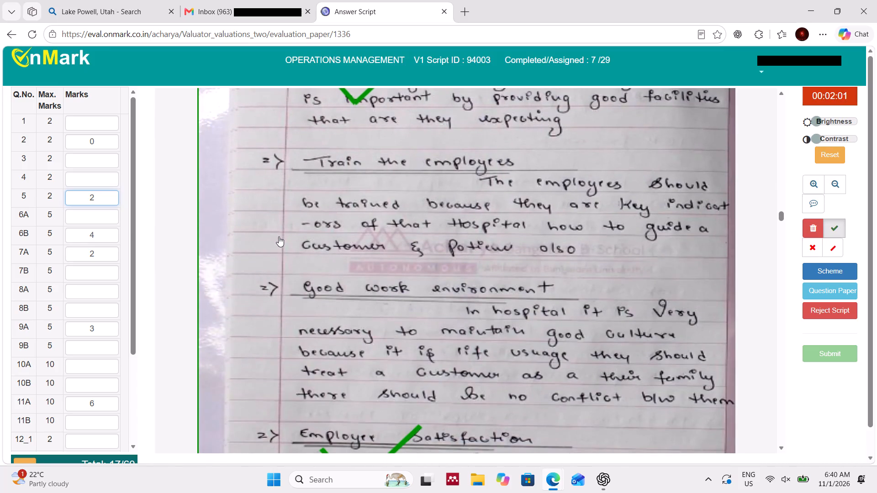
pyautogui.scroll(-7, 279, 236)
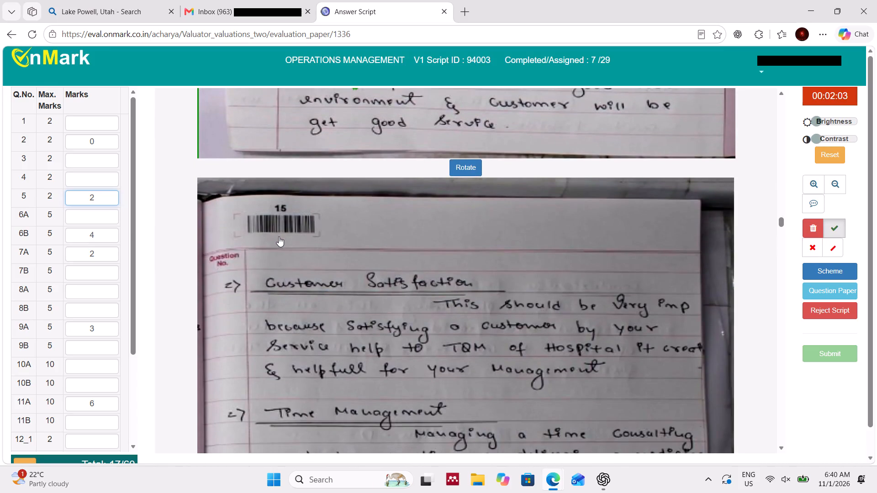
pyautogui.click(279, 236)
pyautogui.scroll(-4, 279, 236)
pyautogui.click(279, 236)
pyautogui.scroll(-1, 279, 236)
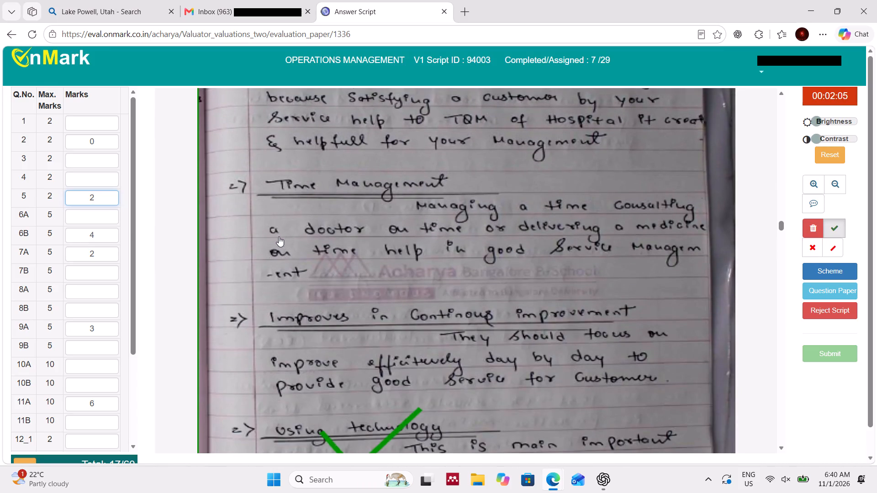
# Recheck the Total Quality Management answer back to its start on page 13 and enter 7 marks for question 10A.
pyautogui.scroll(15, 279, 236)
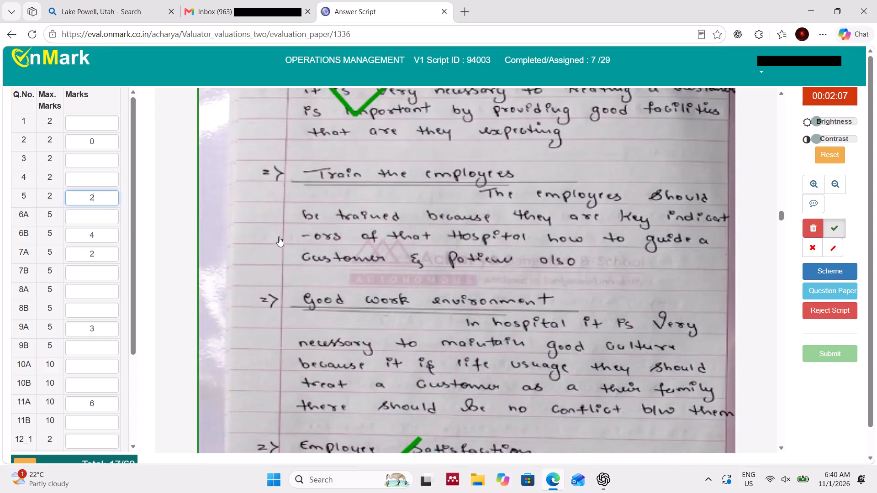
pyautogui.scroll(12, 279, 236)
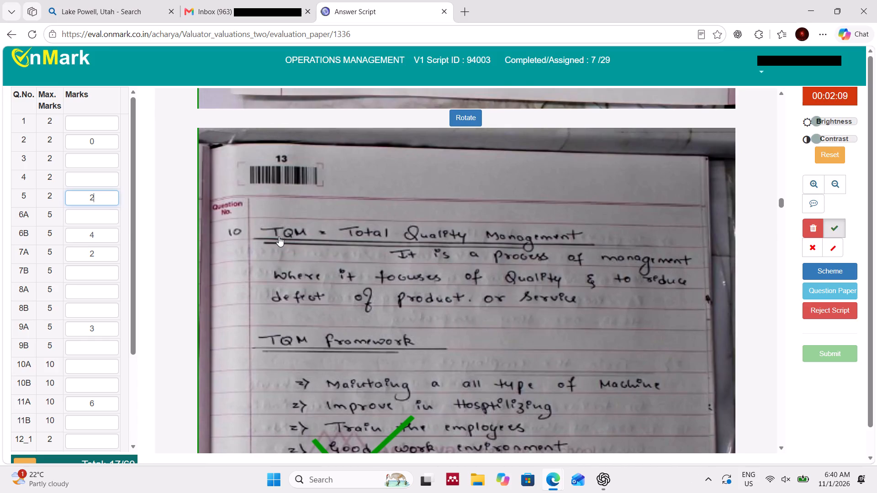
pyautogui.click(74, 371)
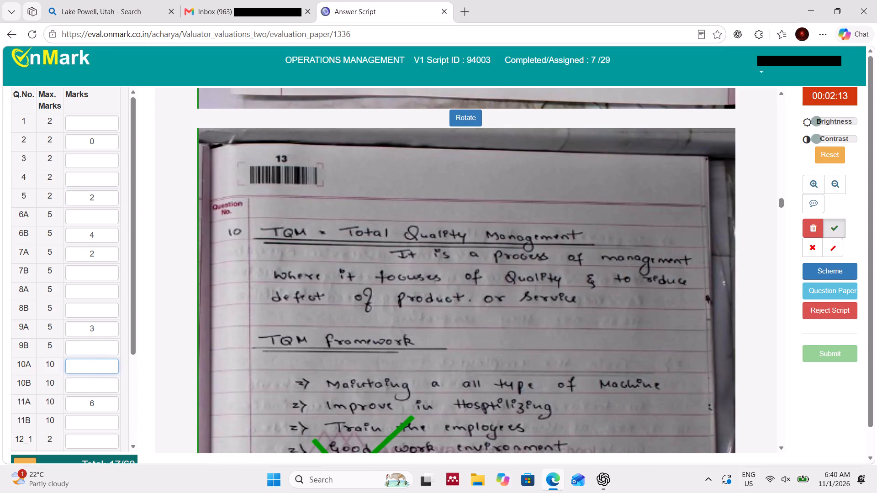
pyautogui.press('7')
# Place a tick mark on page 16 and enter 2 marks for question 12_1, the major problems.
pyautogui.scroll(-5, 541, 369)
pyautogui.scroll(-15, 510, 323)
pyautogui.scroll(-6, 484, 311)
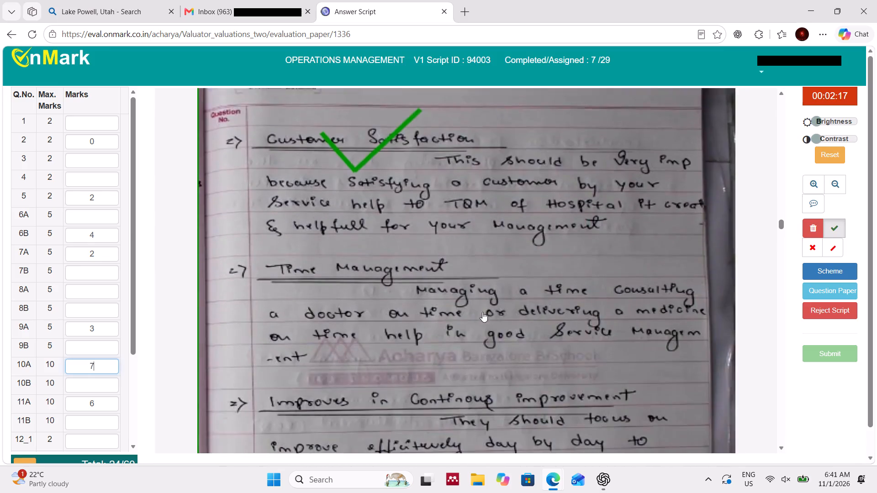
pyautogui.scroll(-9, 407, 316)
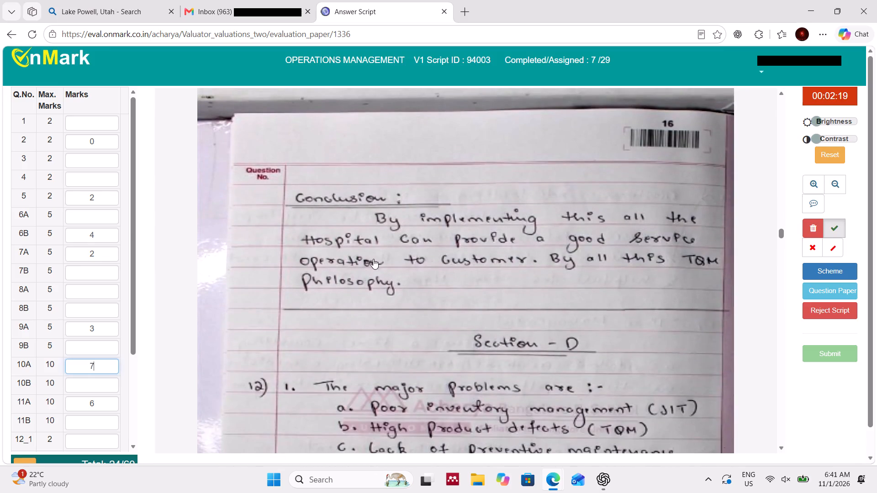
pyautogui.click(372, 257)
pyautogui.scroll(-2, 372, 257)
pyautogui.scroll(-1, 127, 390)
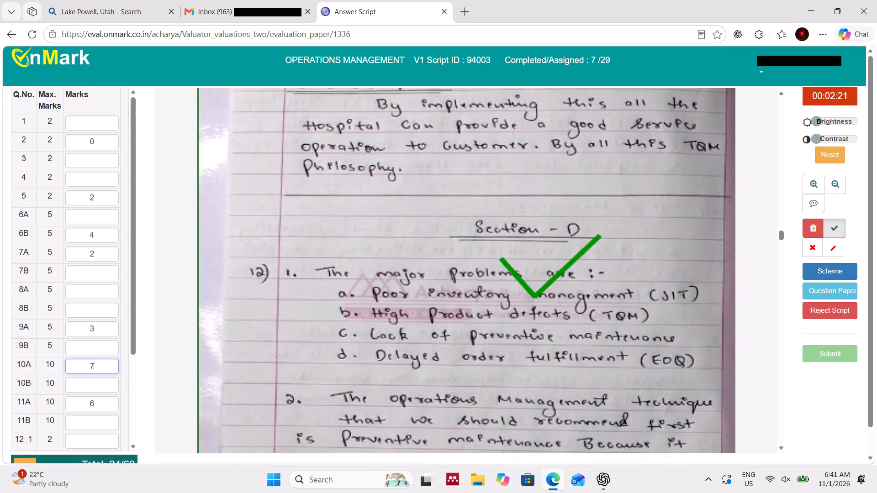
pyautogui.scroll(-1, 127, 390)
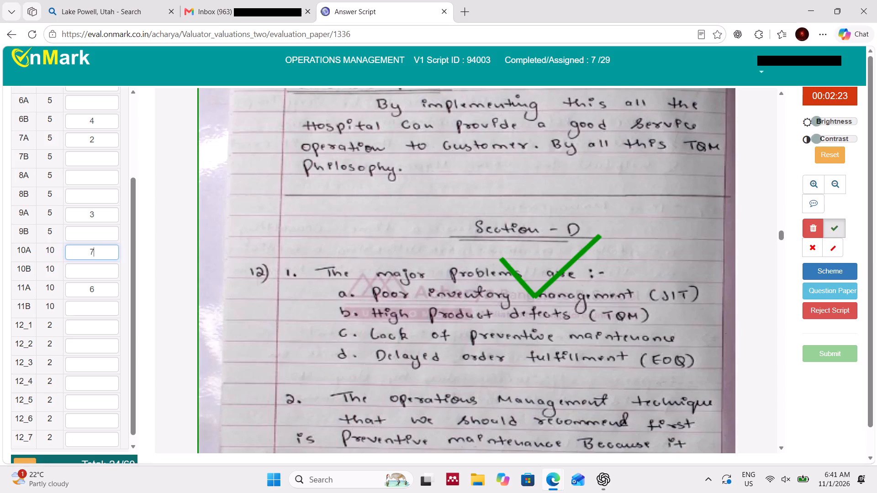
pyautogui.click(87, 333)
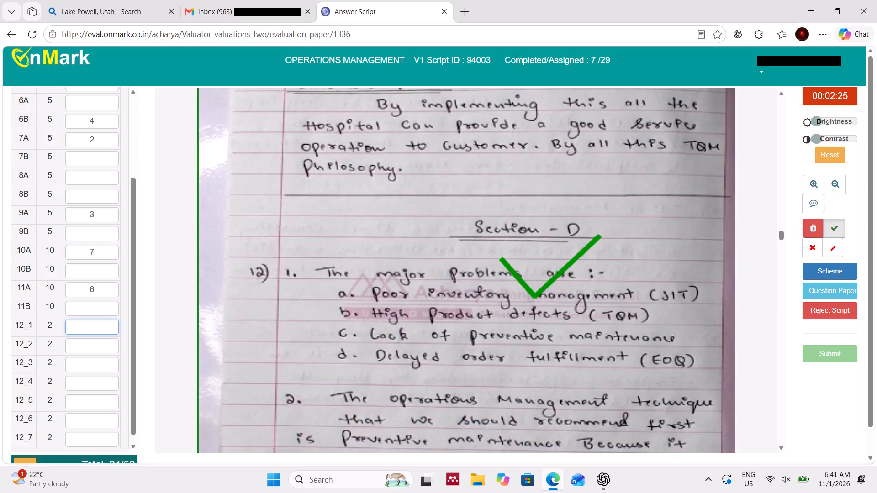
pyautogui.press('2')
# Enter 2 marks for question 12_2, the recommended operations management technique.
pyautogui.scroll(-5, 237, 341)
pyautogui.scroll(-3, 291, 358)
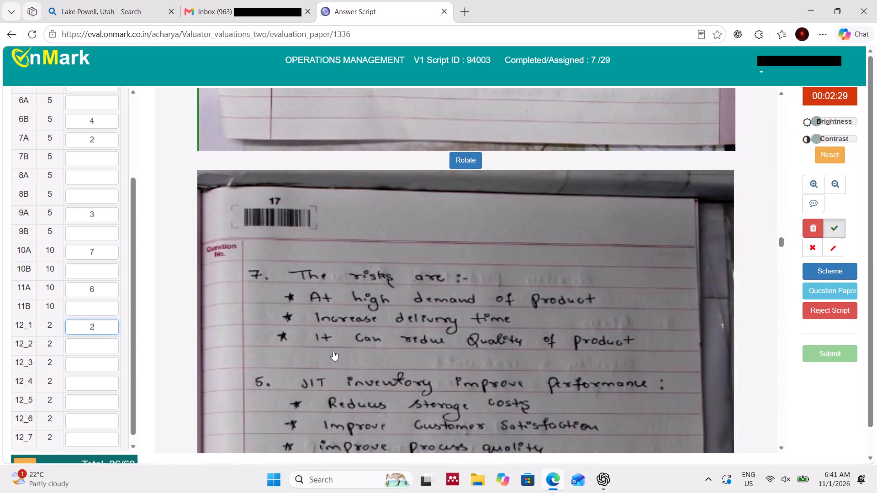
pyautogui.scroll(4, 333, 351)
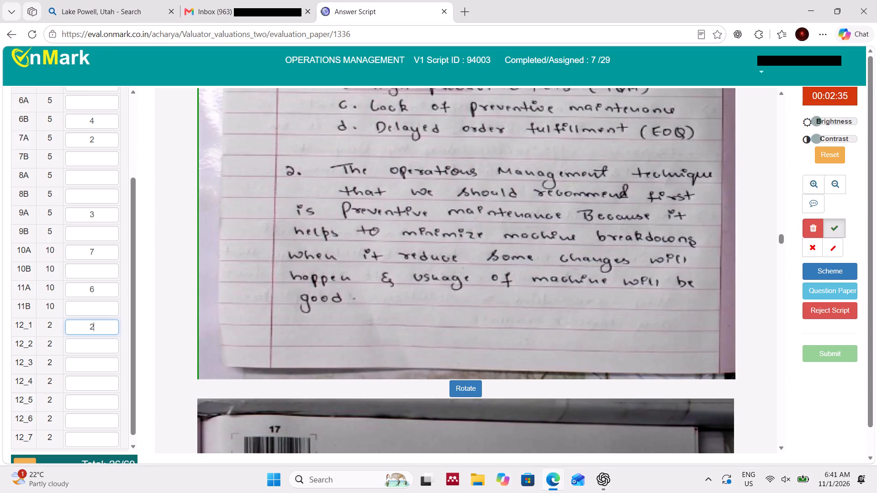
pyautogui.press('2')
# Enter 1 mark for question 12_7 and place a tick mark on page 17, where its risks answer is written.
pyautogui.scroll(-1, 88, 421)
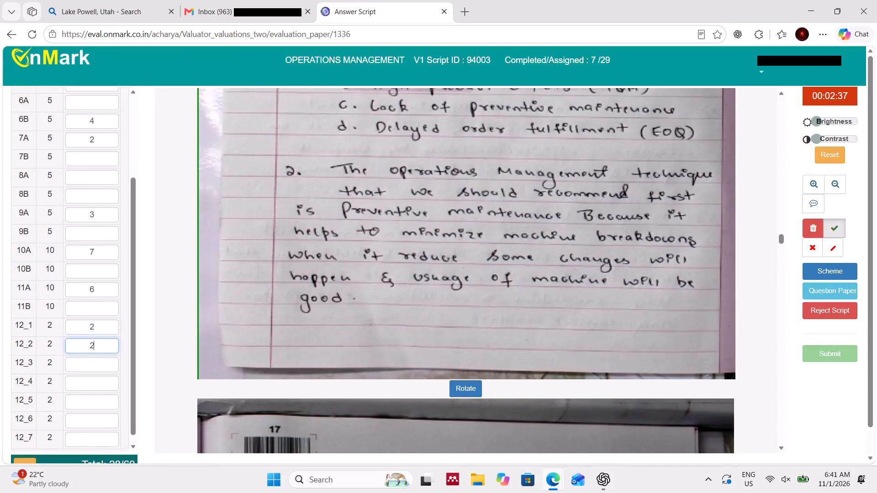
pyautogui.click(89, 434)
pyautogui.press('1')
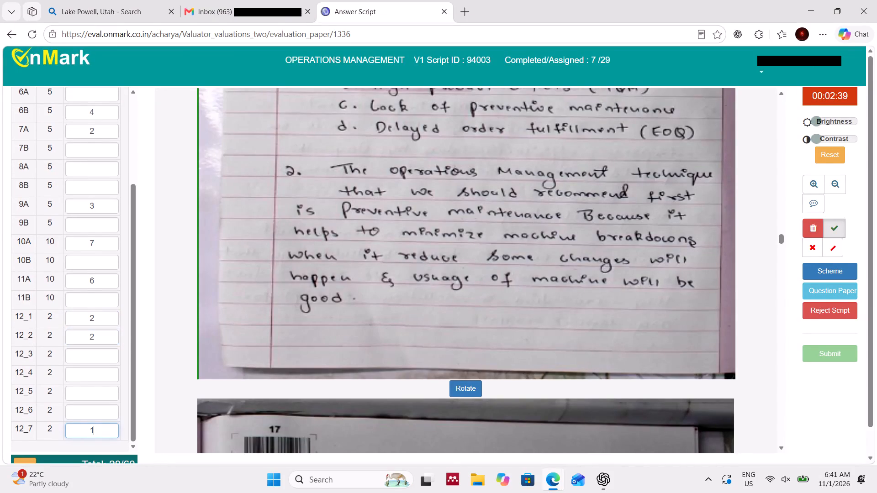
pyautogui.scroll(-4, 90, 434)
pyautogui.scroll(-3, 235, 376)
pyautogui.click(347, 316)
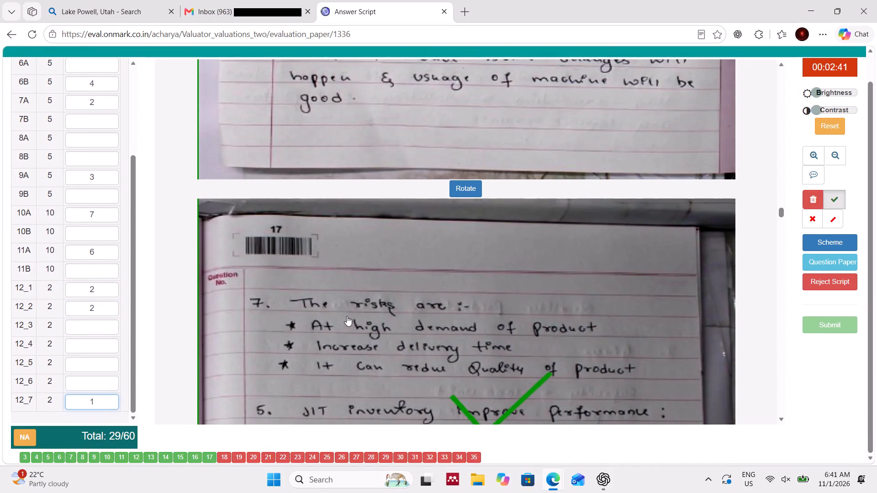
# Enter 2 marks for question 12_5 on JIT inventory and 1 mark for question 12_3 on lean manufacturing.
pyautogui.scroll(-4, 347, 316)
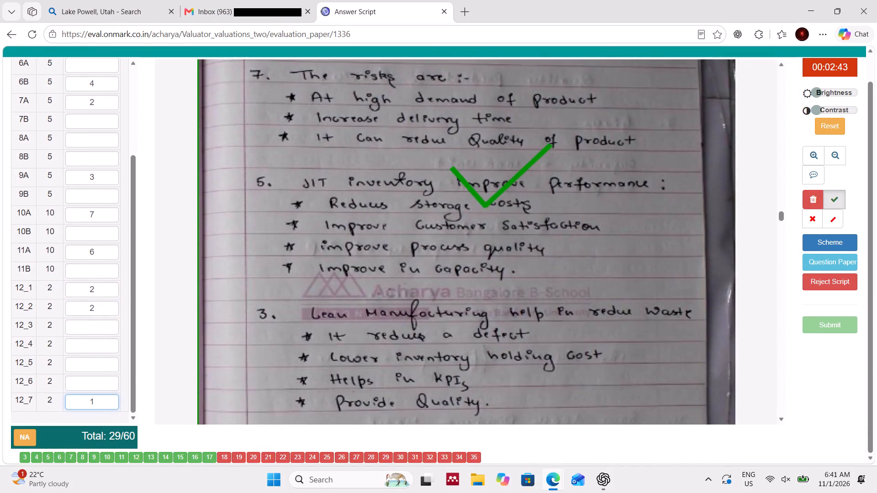
pyautogui.click(79, 366)
pyautogui.press('2')
pyautogui.scroll(-3, 282, 357)
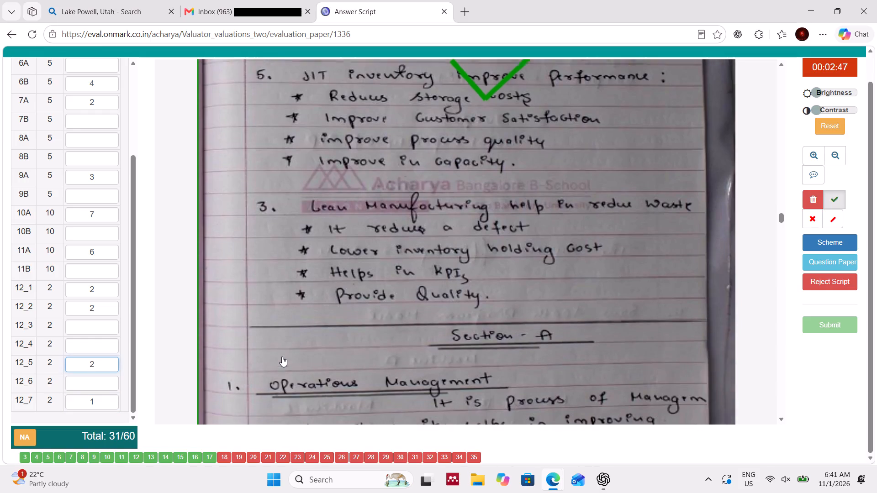
pyautogui.click(85, 320)
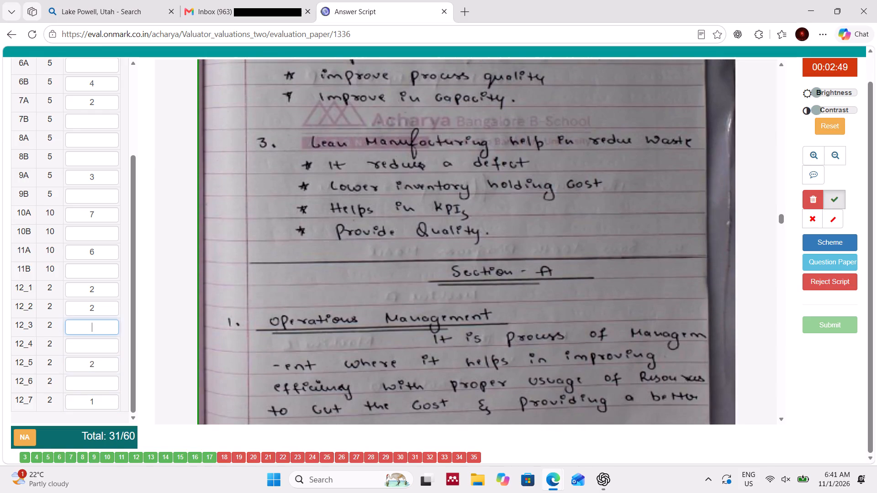
pyautogui.press('1')
# Enter 2 marks for question 1, the operations management definition running from page 17 onto page 18.
pyautogui.scroll(-2, 217, 324)
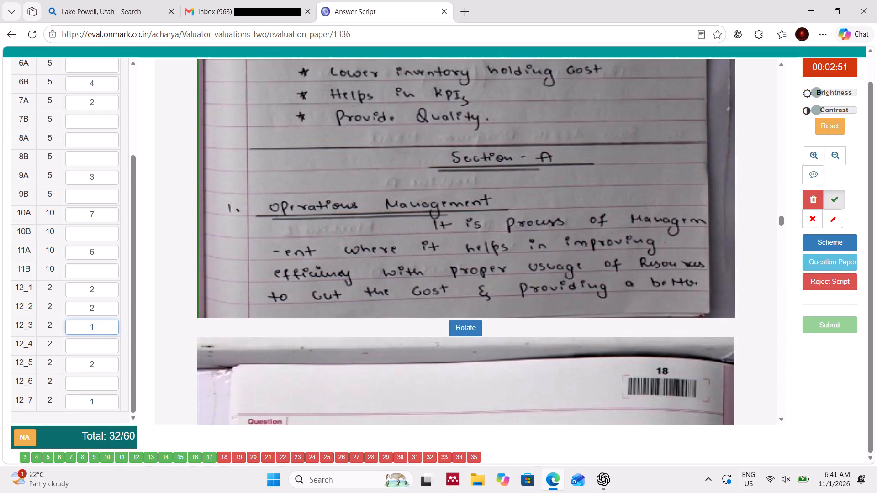
pyautogui.scroll(-2, 312, 310)
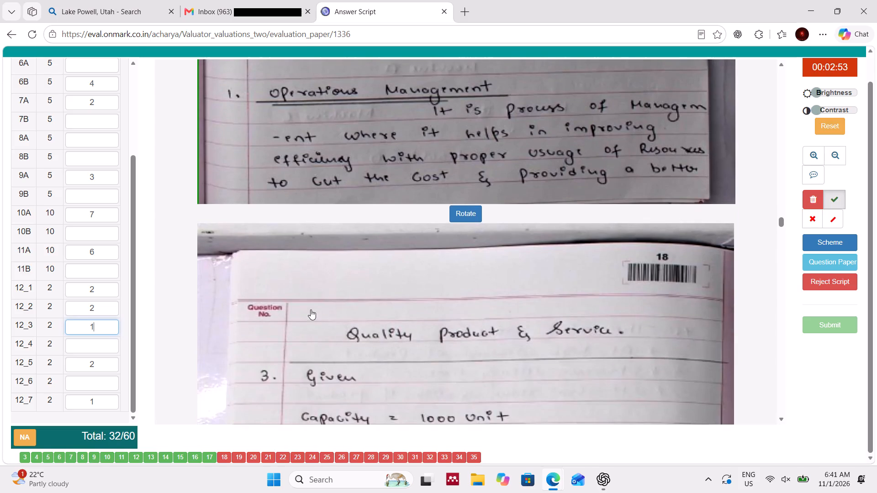
pyautogui.scroll(2, 305, 297)
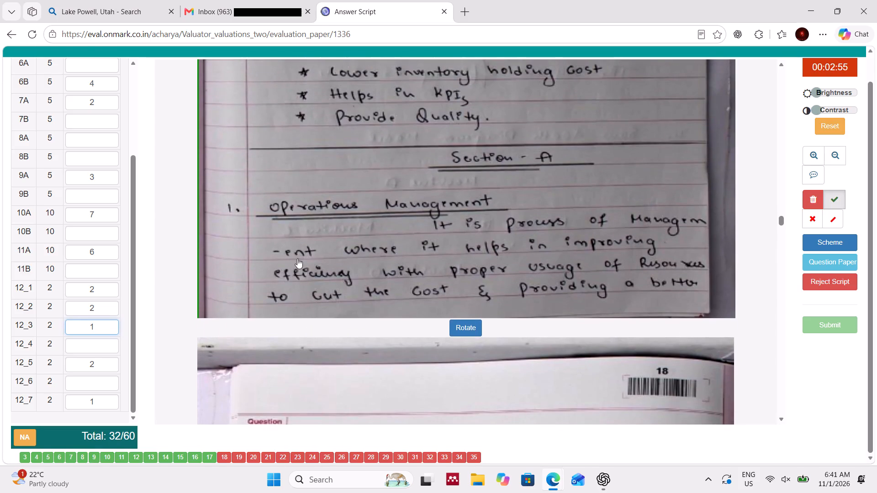
pyautogui.click(288, 241)
pyautogui.scroll(4, 286, 241)
pyautogui.click(285, 242)
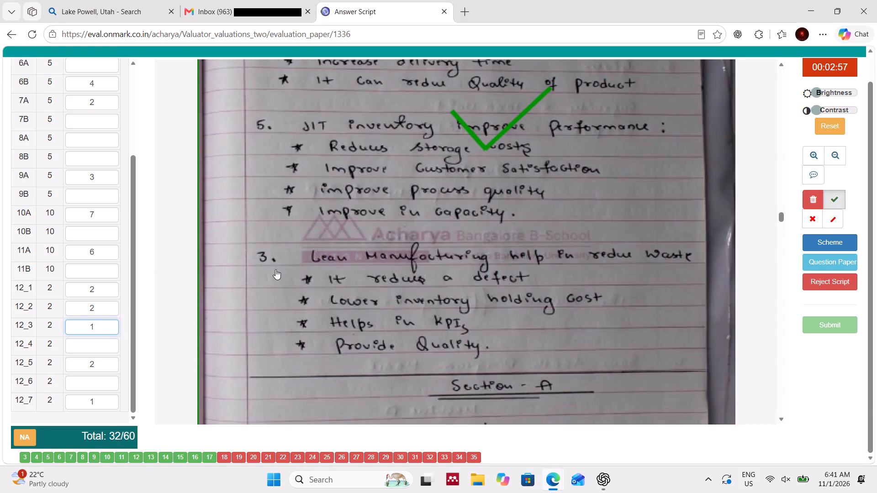
pyautogui.scroll(4, 30, 168)
pyautogui.click(77, 94)
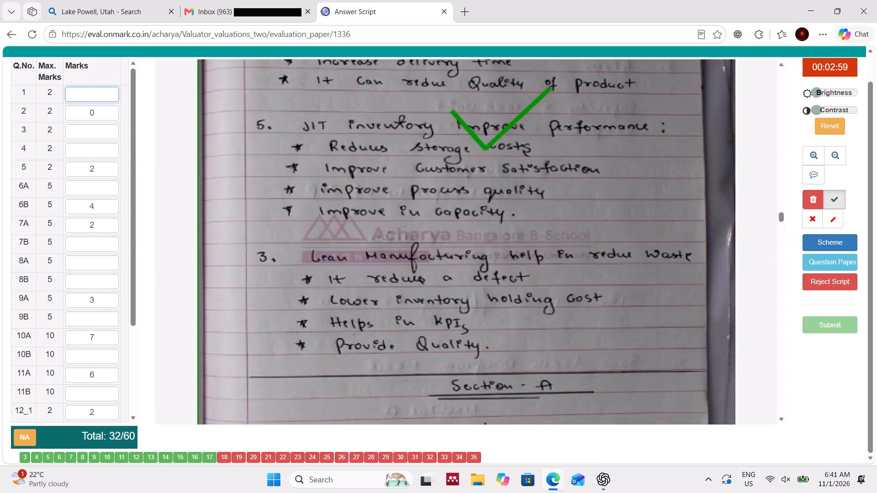
pyautogui.press('2')
# Place a tick mark on page 18 and enter 0 marks for question 3, the system efficiency calculation.
pyautogui.scroll(-11, 304, 185)
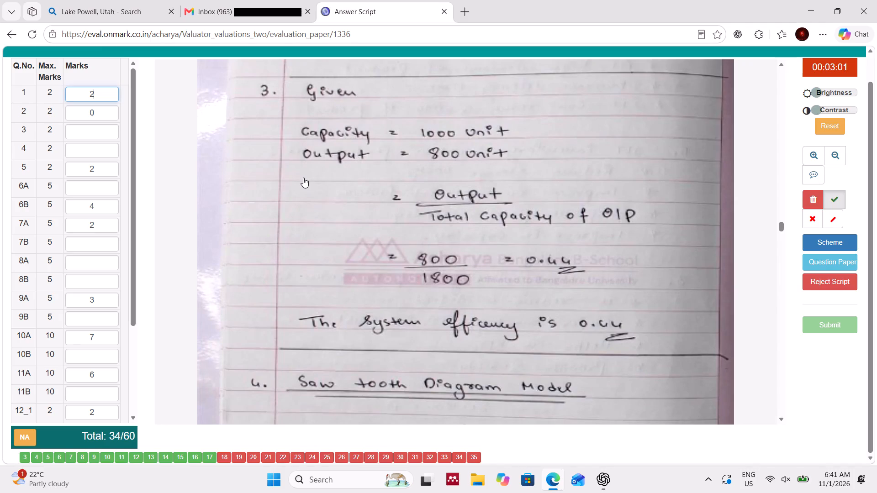
pyautogui.click(303, 177)
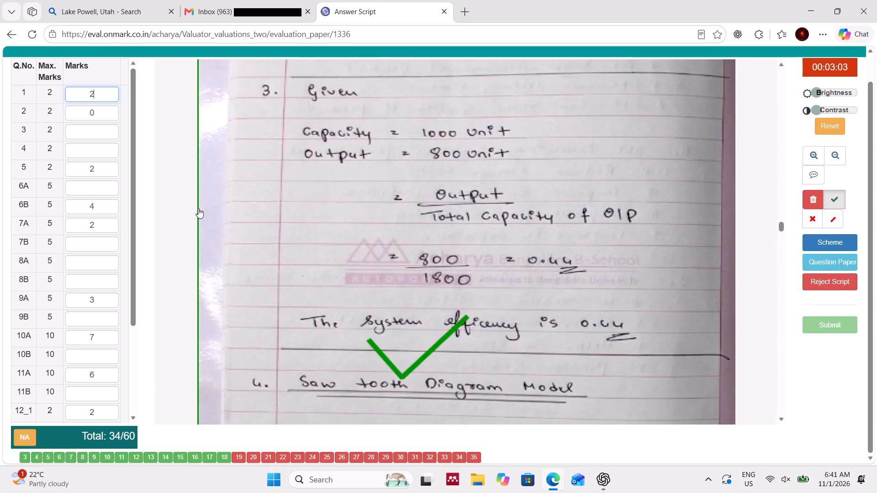
pyautogui.click(110, 136)
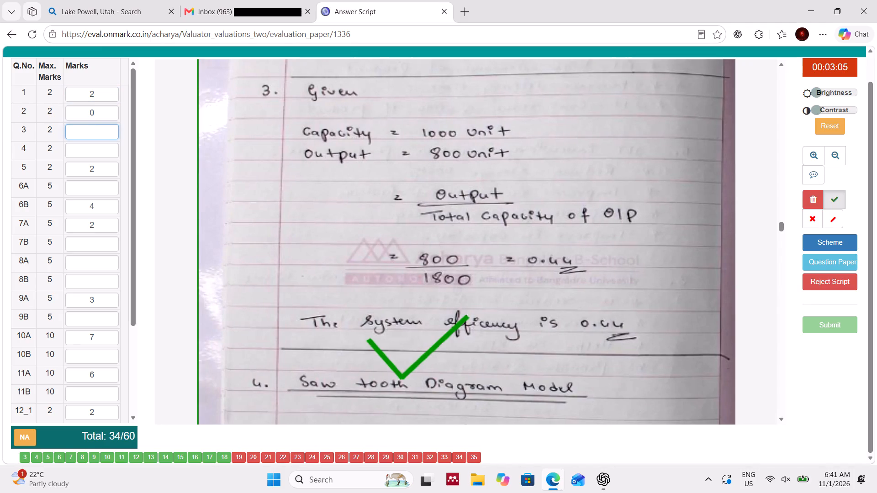
pyautogui.press('0')
# Enter 0 marks for question 4, the saw tooth diagram model on page 18.
pyautogui.scroll(-5, 154, 165)
pyautogui.scroll(-4, 242, 177)
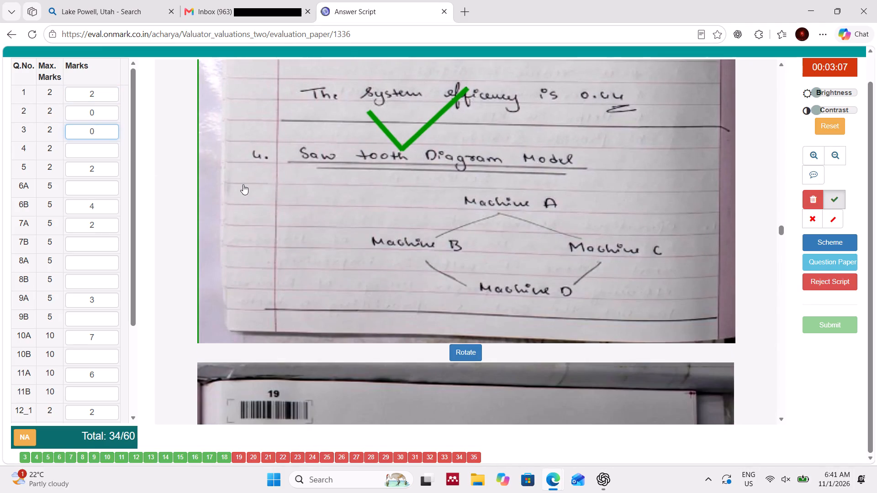
pyautogui.scroll(-5, 243, 184)
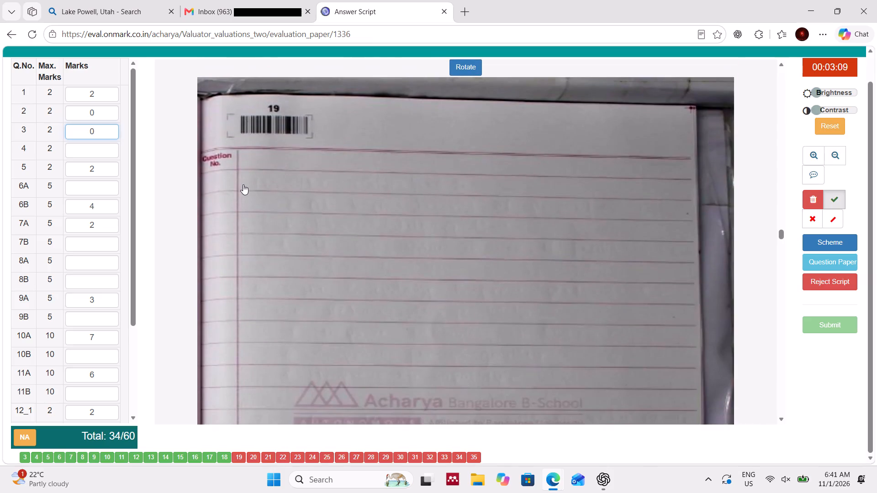
pyautogui.click(89, 147)
pyautogui.press('0')
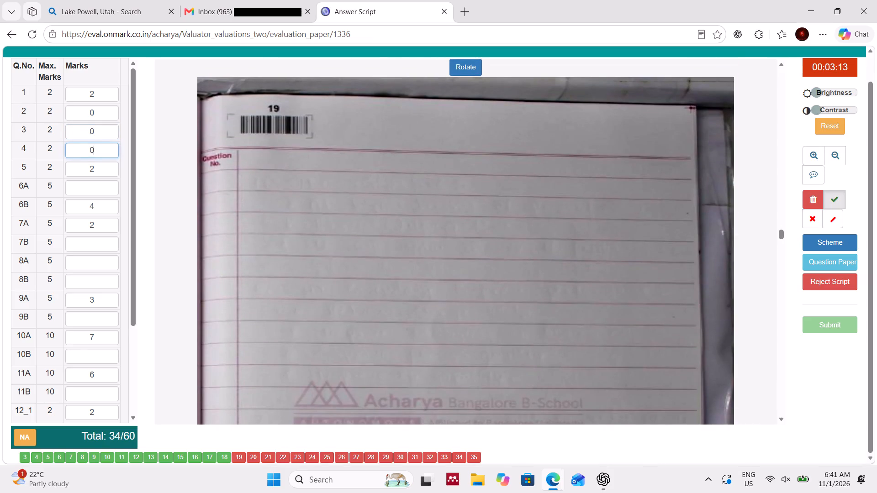
# Enter 0 marks for the still-unmarked questions 6A, 7B, 8A, 8B, 9B and 10B.
pyautogui.click(91, 189)
pyautogui.press('0')
pyautogui.click(93, 250)
pyautogui.press('0')
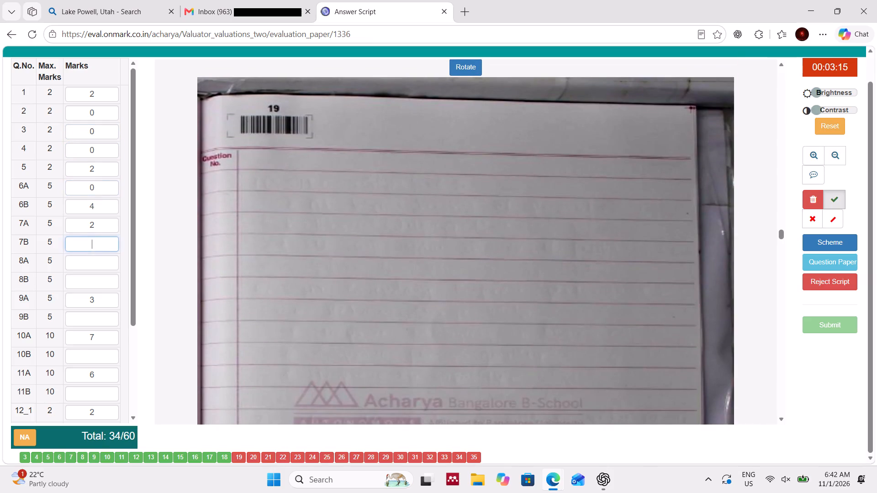
pyautogui.click(93, 258)
pyautogui.press('0')
pyautogui.click(98, 282)
pyautogui.press('0')
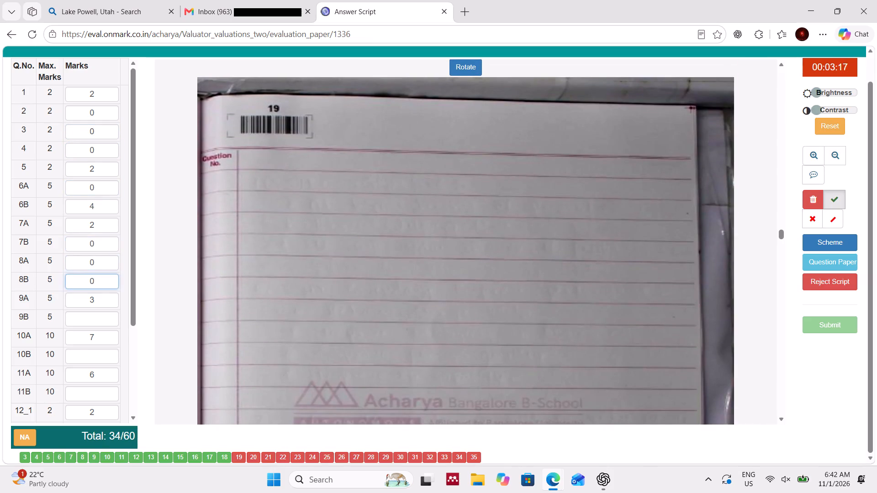
pyautogui.click(94, 324)
pyautogui.press('0')
pyautogui.click(92, 350)
pyautogui.press('0')
# Enter 0 marks for the remaining unmarked questions 11B, 12_4 and 12_6.
pyautogui.scroll(-4, 92, 350)
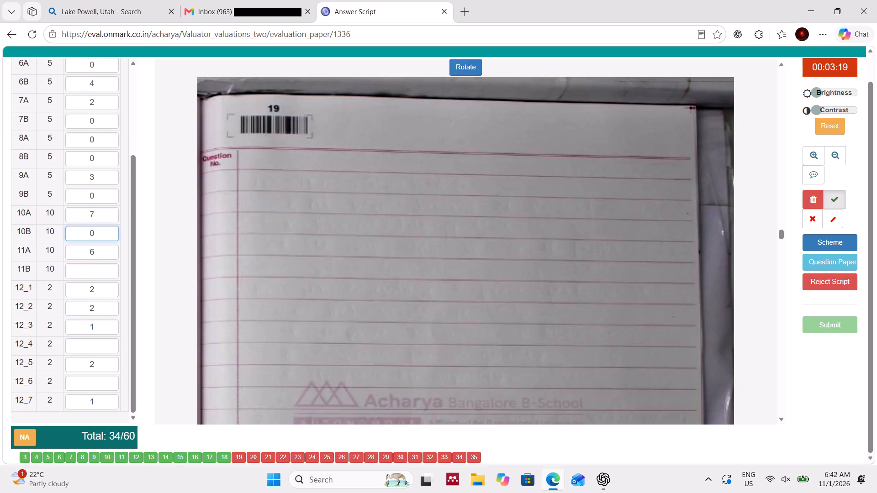
pyautogui.click(88, 270)
pyautogui.press('0')
pyautogui.click(99, 347)
pyautogui.press('0')
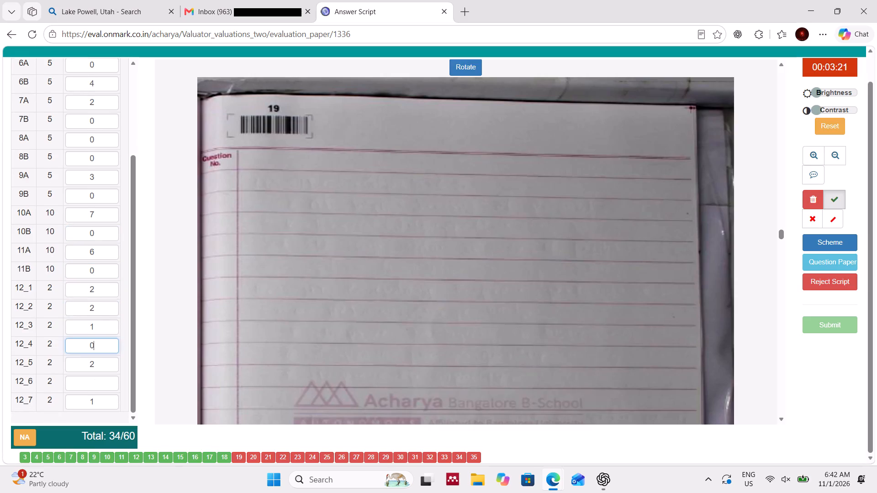
pyautogui.click(89, 385)
pyautogui.press('0')
# Place a cross mark on each of the blank pages 19 to 23.
pyautogui.scroll(-4, 89, 385)
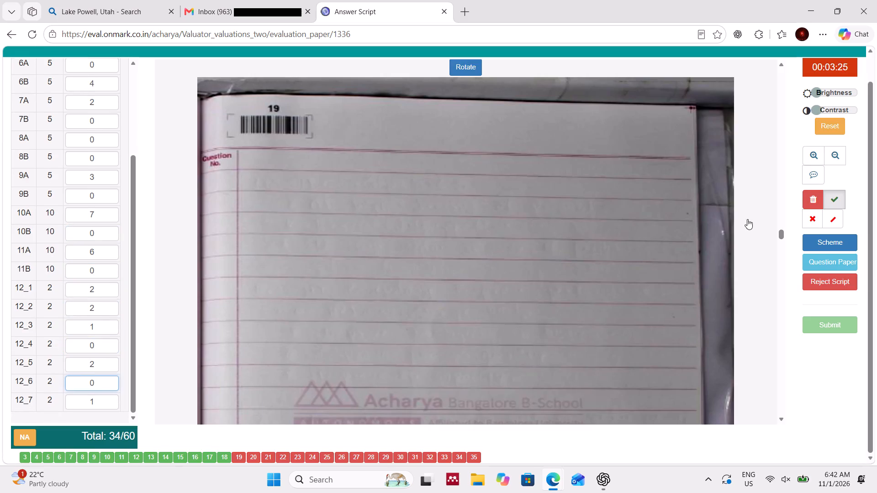
pyautogui.click(808, 223)
pyautogui.click(407, 191)
pyautogui.scroll(-6, 407, 191)
pyautogui.scroll(-4, 401, 237)
pyautogui.click(378, 225)
pyautogui.scroll(-11, 378, 225)
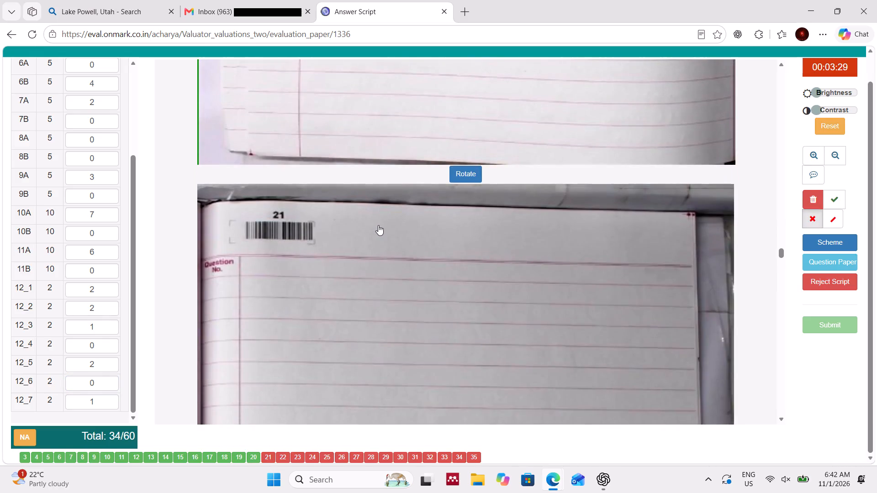
pyautogui.click(378, 225)
pyautogui.scroll(-12, 378, 225)
pyautogui.click(378, 225)
pyautogui.scroll(-13, 378, 225)
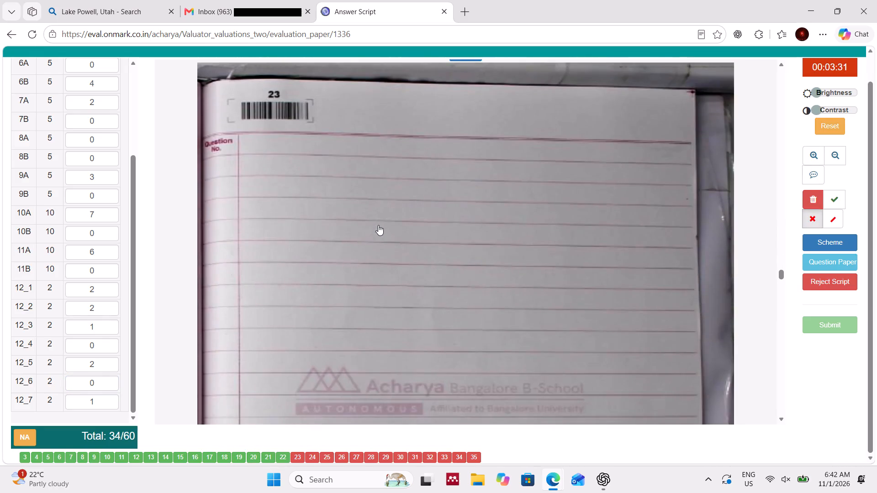
pyautogui.click(378, 225)
# Place a cross mark on each of the blank pages 24 to 29.
pyautogui.scroll(-12, 378, 225)
pyautogui.click(378, 225)
pyautogui.scroll(-12, 378, 225)
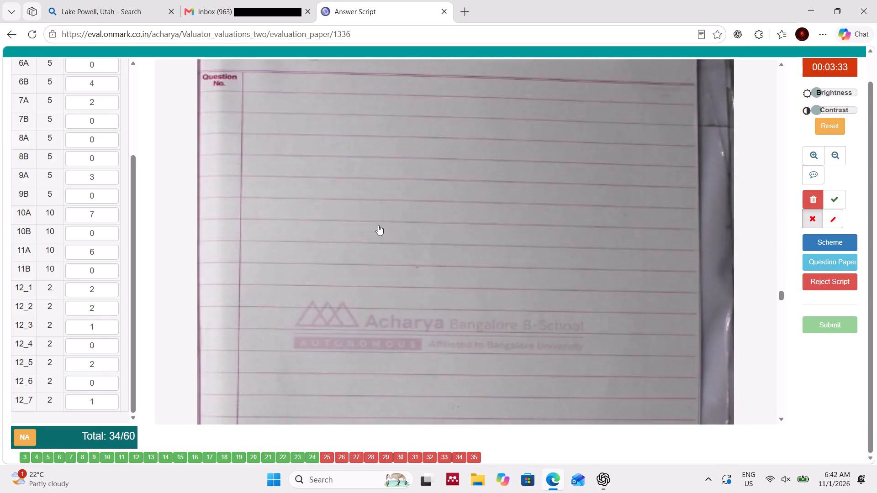
pyautogui.click(378, 225)
pyautogui.scroll(-12, 378, 225)
pyautogui.click(378, 225)
pyautogui.scroll(-11, 378, 225)
pyautogui.click(378, 225)
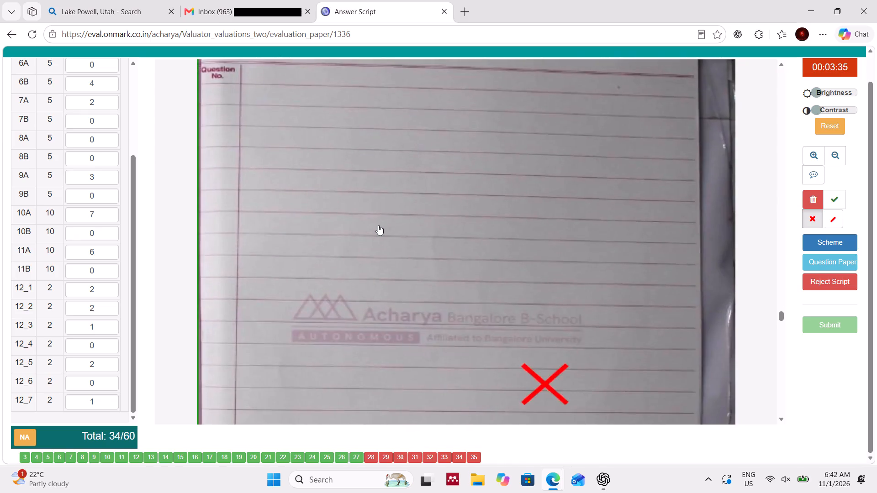
pyautogui.scroll(-11, 378, 225)
pyautogui.click(378, 225)
pyautogui.scroll(-10, 378, 225)
pyautogui.click(378, 225)
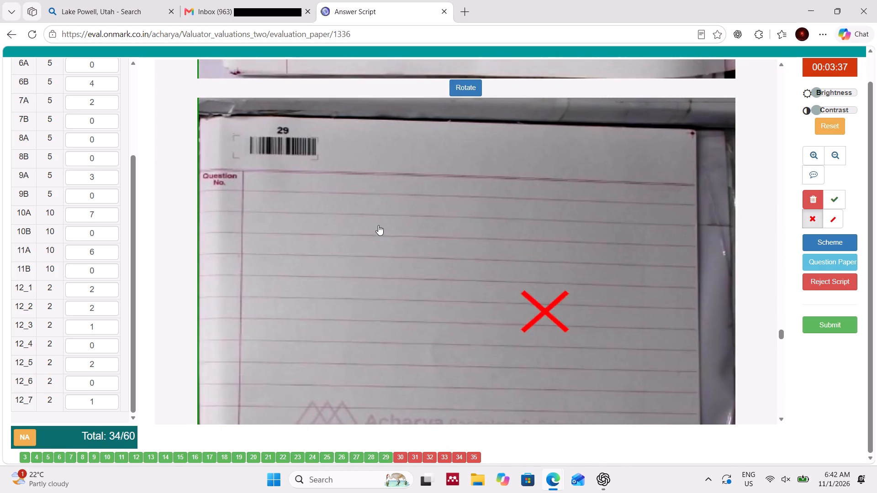
# Place a cross mark on each of the remaining pages 30 to 35.
pyautogui.scroll(-13, 378, 225)
pyautogui.click(378, 225)
pyautogui.scroll(-12, 378, 225)
pyautogui.click(378, 225)
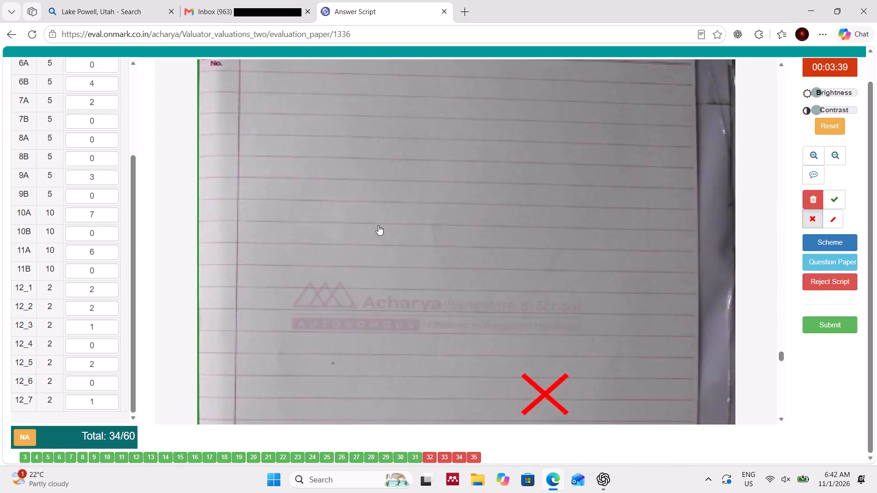
pyautogui.scroll(-11, 378, 225)
pyautogui.click(378, 225)
pyautogui.scroll(-11, 378, 225)
pyautogui.click(378, 225)
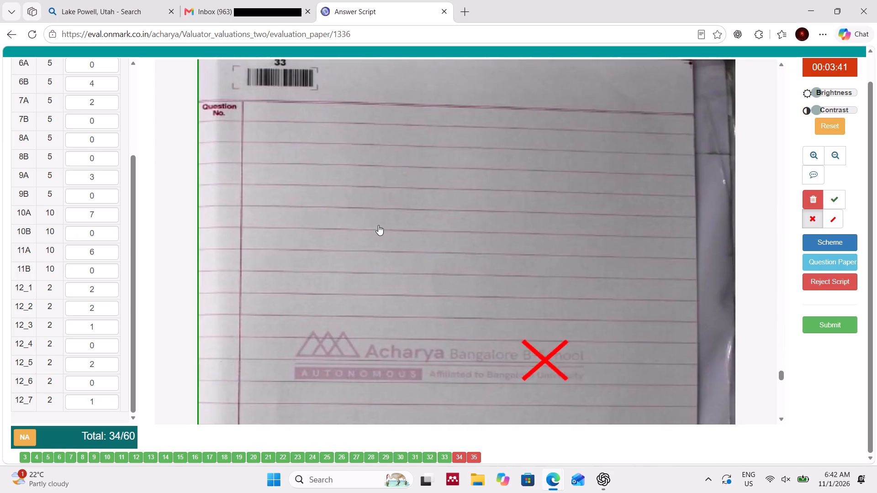
pyautogui.scroll(-12, 378, 225)
pyautogui.click(378, 225)
pyautogui.scroll(-12, 378, 225)
pyautogui.click(378, 225)
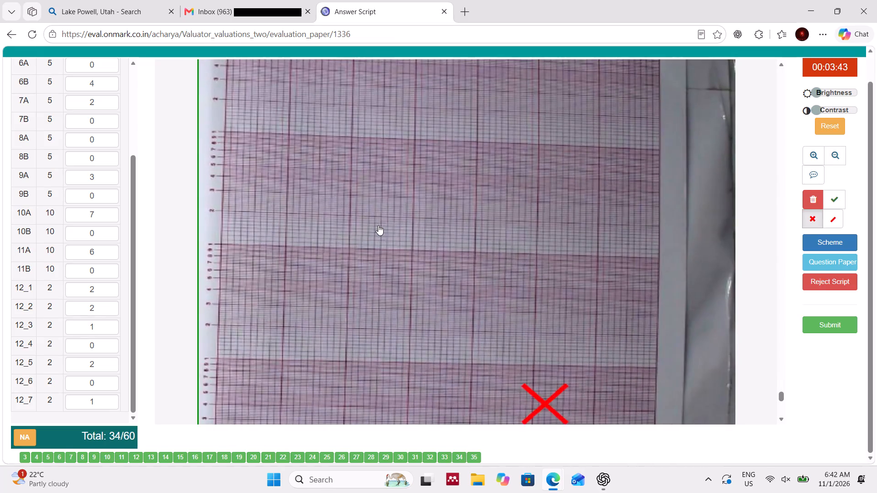
# Submit the fully marked script and confirm the submission.
pyautogui.scroll(-12, 378, 225)
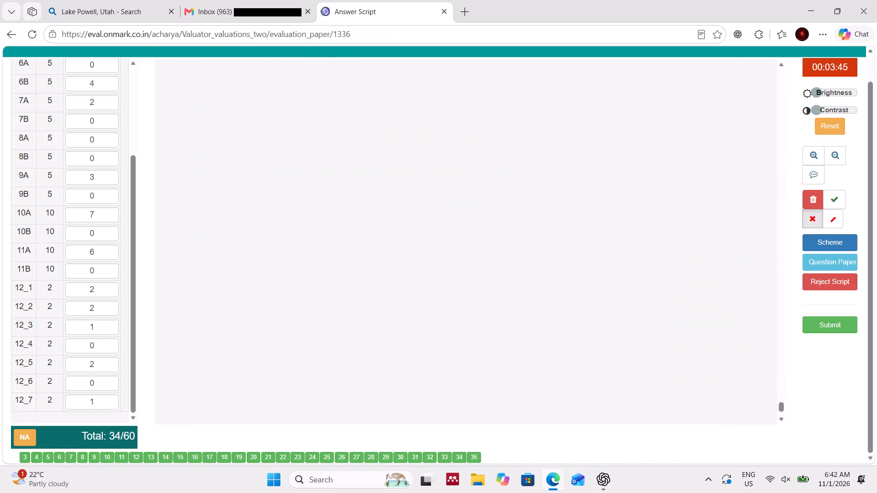
pyautogui.click(835, 320)
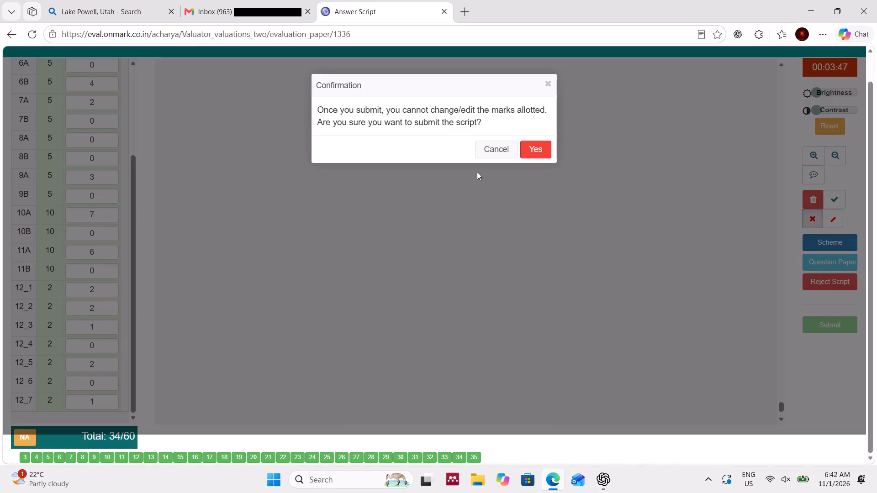
pyautogui.click(544, 147)
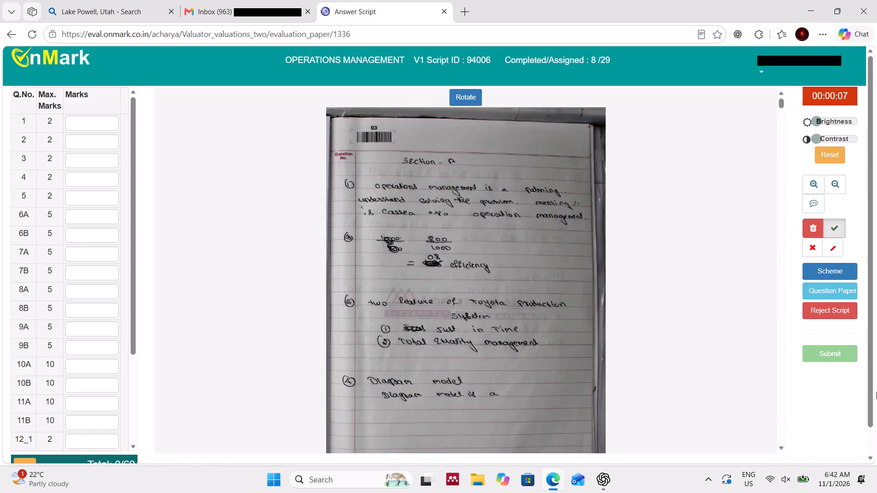
# Enlarge the new script's pages, place a cross mark on page 03 and enter 0 marks for question 1.
pyautogui.tripleClick(810, 182)
pyautogui.tripleClick(810, 182)
pyautogui.tripleClick(810, 182)
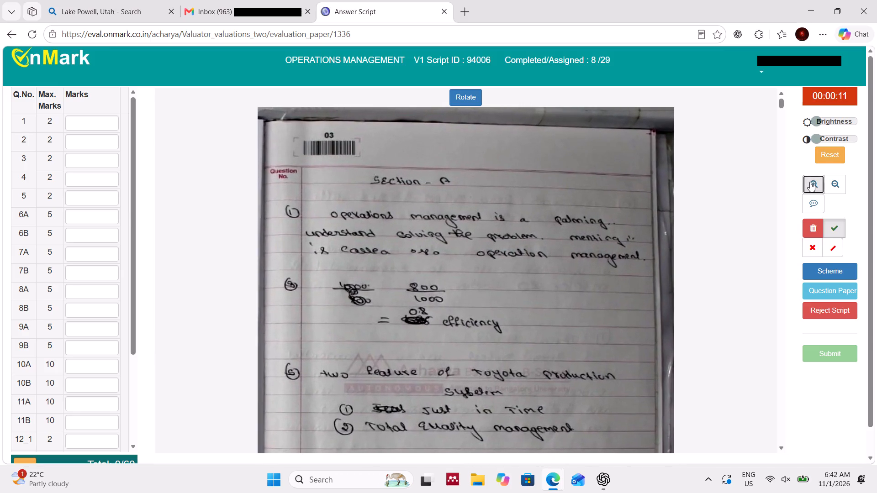
pyautogui.tripleClick(810, 182)
pyautogui.doubleClick(810, 182)
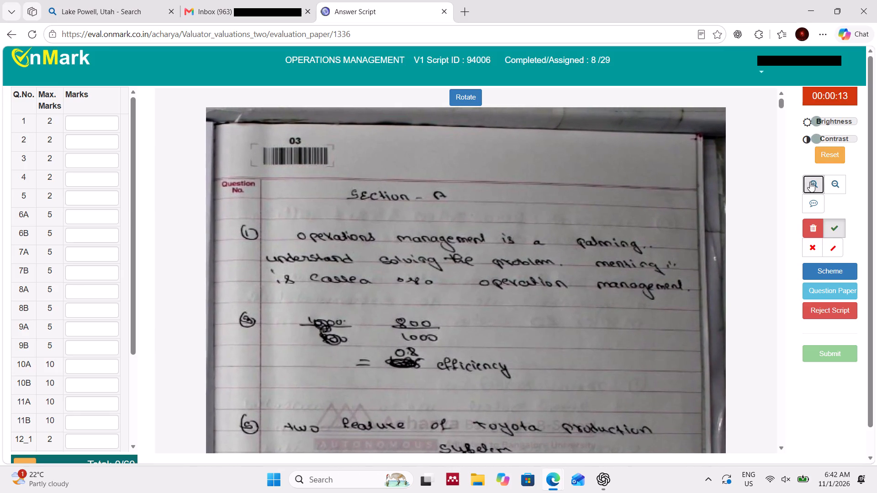
pyautogui.click(810, 182)
pyautogui.click(810, 182)
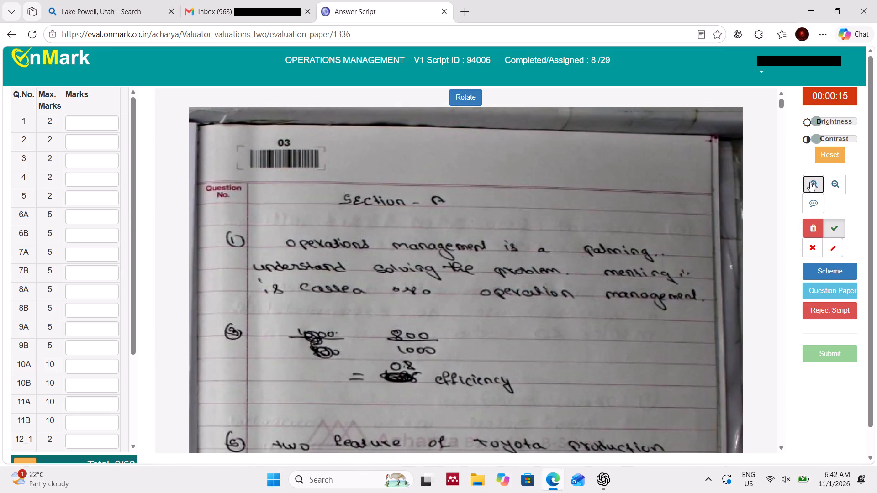
pyautogui.click(810, 250)
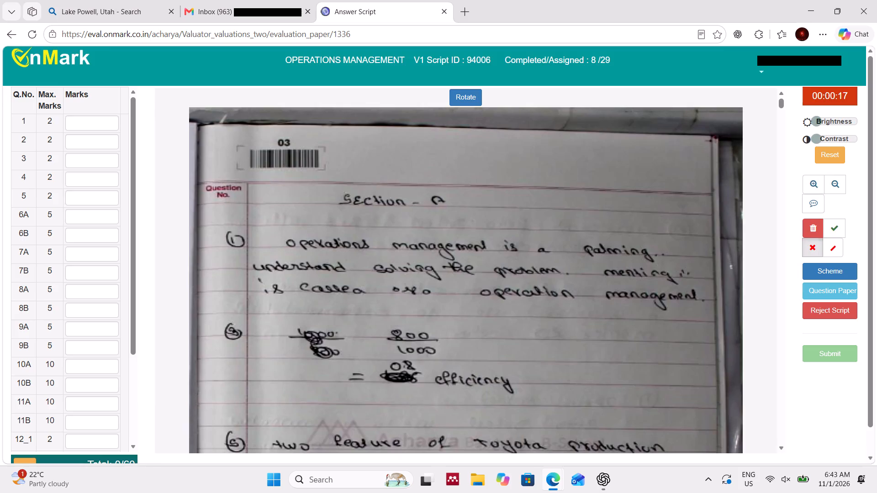
pyautogui.click(480, 243)
pyautogui.click(457, 233)
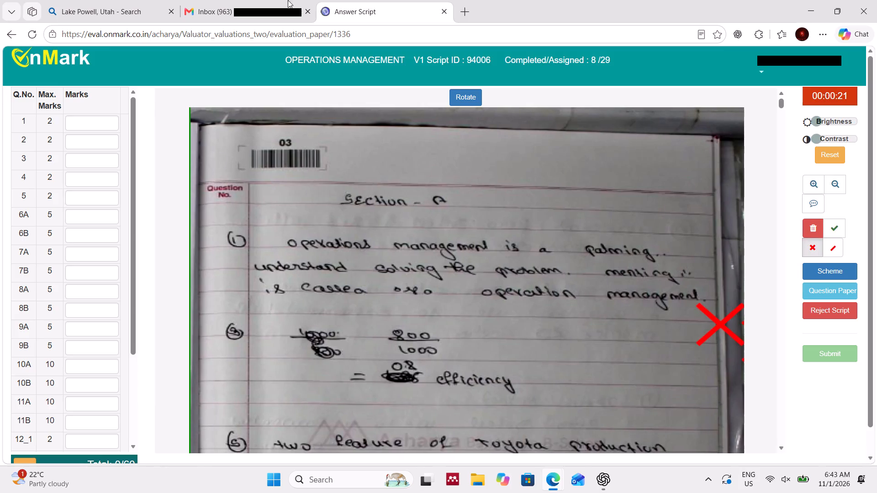
pyautogui.click(100, 125)
pyautogui.press('0')
# Enter 2 marks for question 2 of the new script.
pyautogui.click(98, 144)
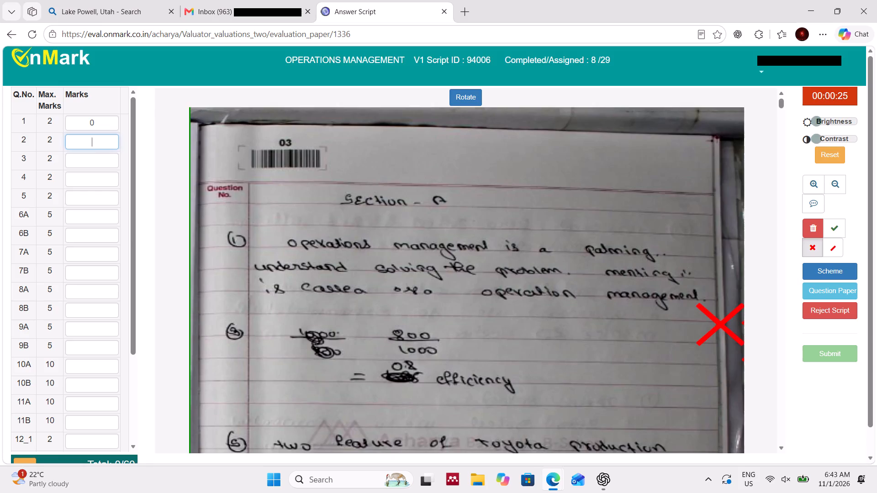
pyautogui.press('2')
pyautogui.scroll(-6, 529, 156)
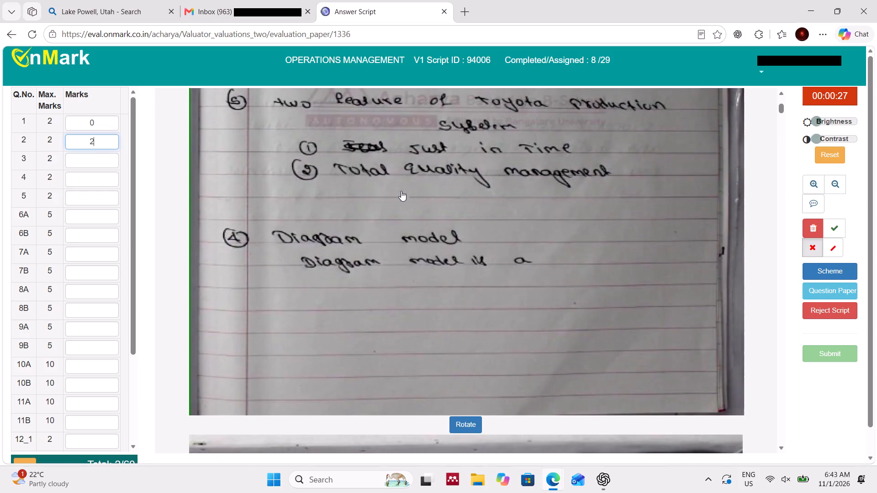
pyautogui.scroll(1, 353, 218)
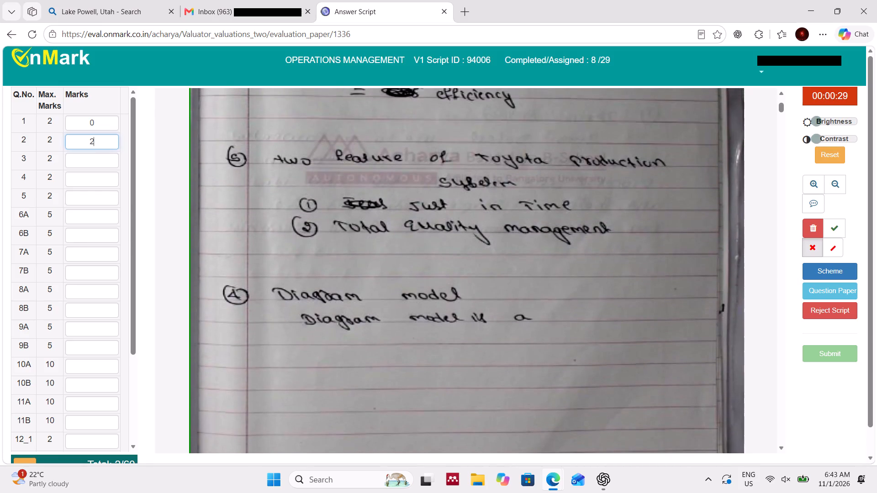
# Enter 2 marks for question 5.
pyautogui.click(97, 203)
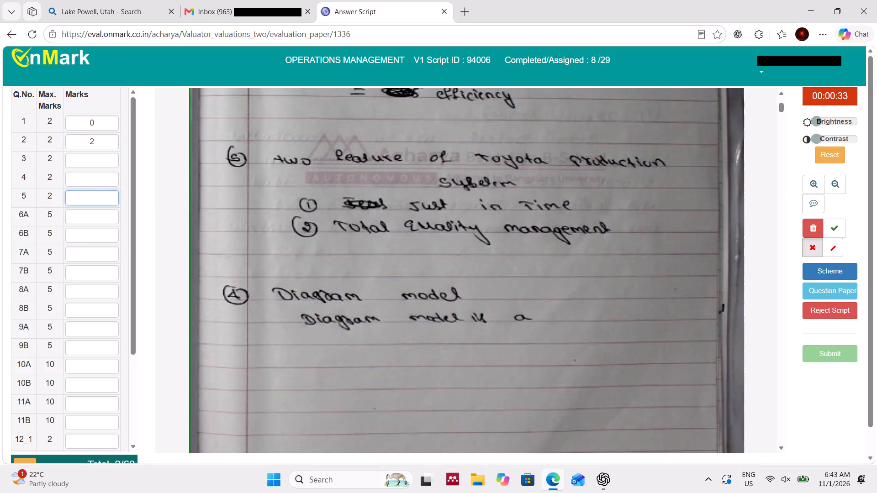
pyautogui.press('2')
# Place a cross mark on pages 04 and 05 and enter 1 mark for question 9A.
pyautogui.scroll(-6, 423, 254)
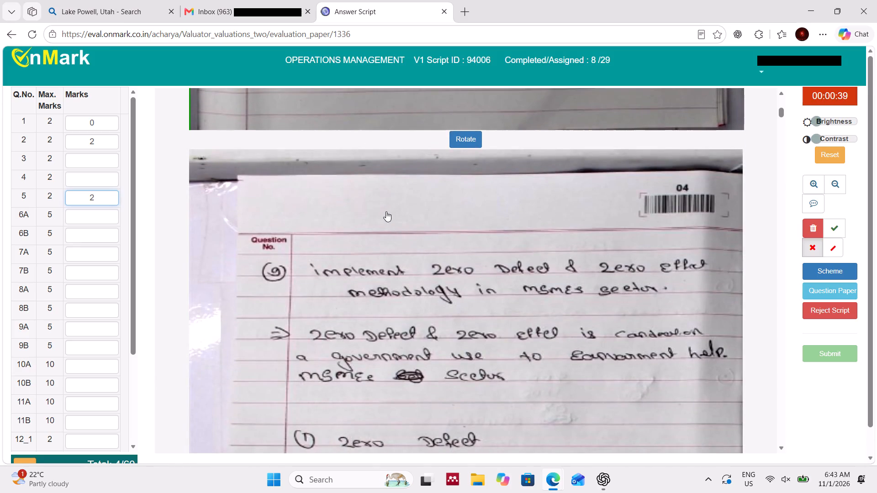
pyautogui.scroll(-1, 386, 211)
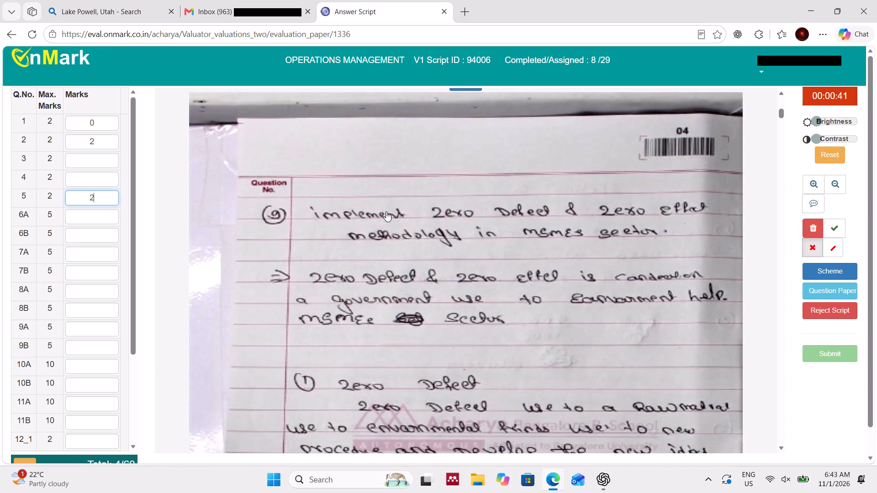
pyautogui.scroll(-1, 386, 211)
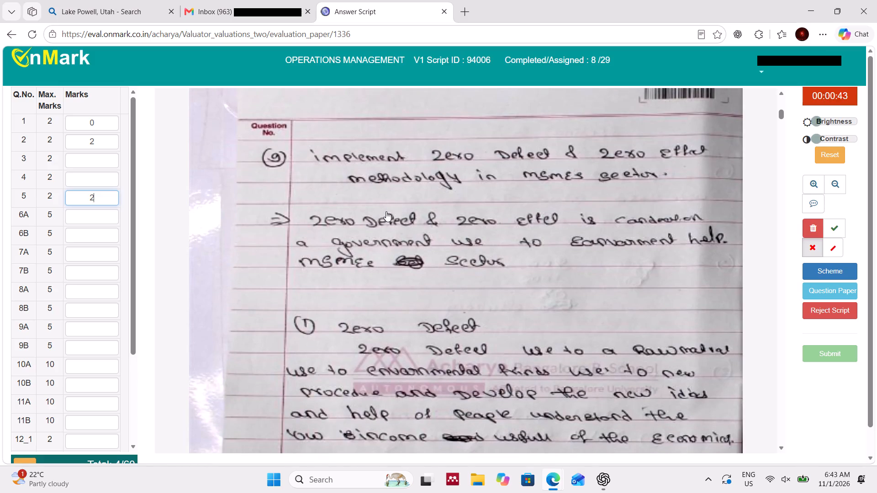
pyautogui.click(386, 211)
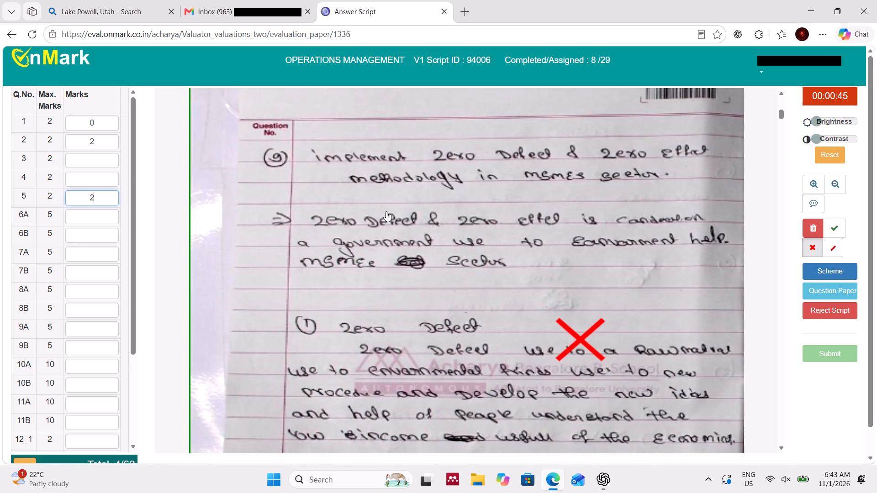
pyautogui.scroll(-10, 386, 211)
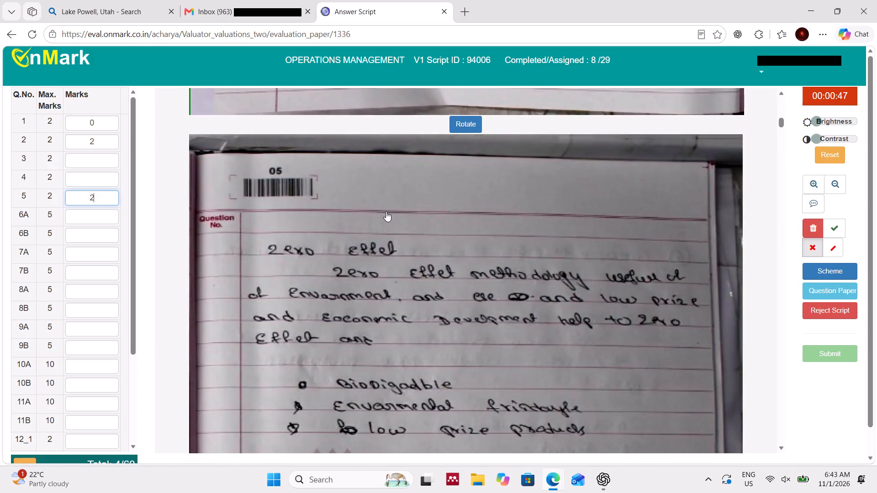
pyautogui.click(386, 211)
pyautogui.scroll(14, 386, 211)
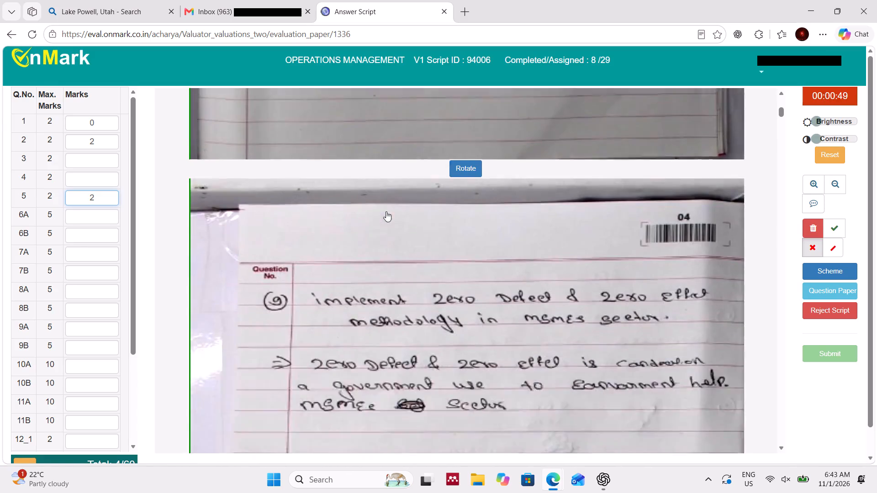
pyautogui.scroll(-2, 147, 229)
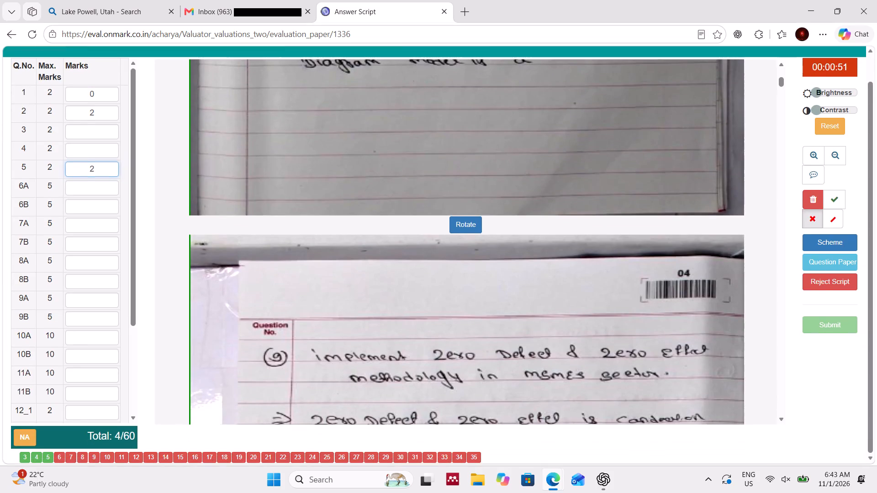
pyautogui.click(85, 300)
pyautogui.press('1')
# Place a cross mark on pages 06 and 07 and enter 2 marks for question 6A.
pyautogui.scroll(-12, 411, 283)
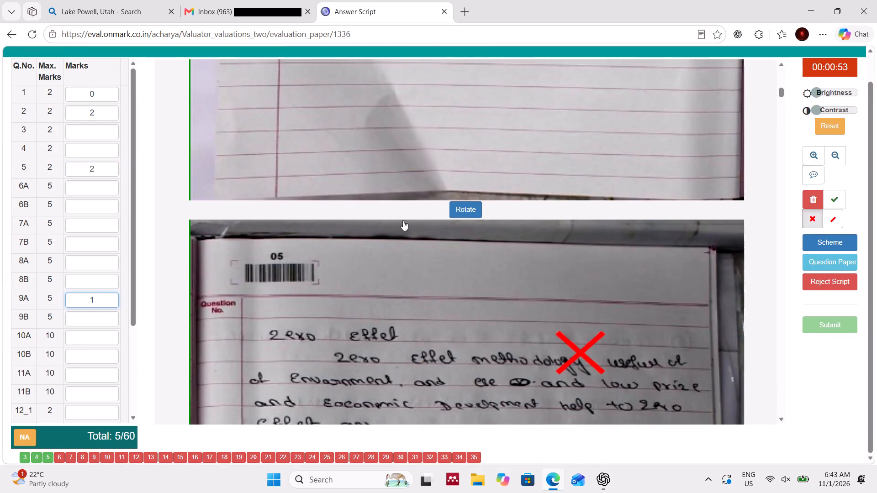
pyautogui.scroll(-13, 401, 215)
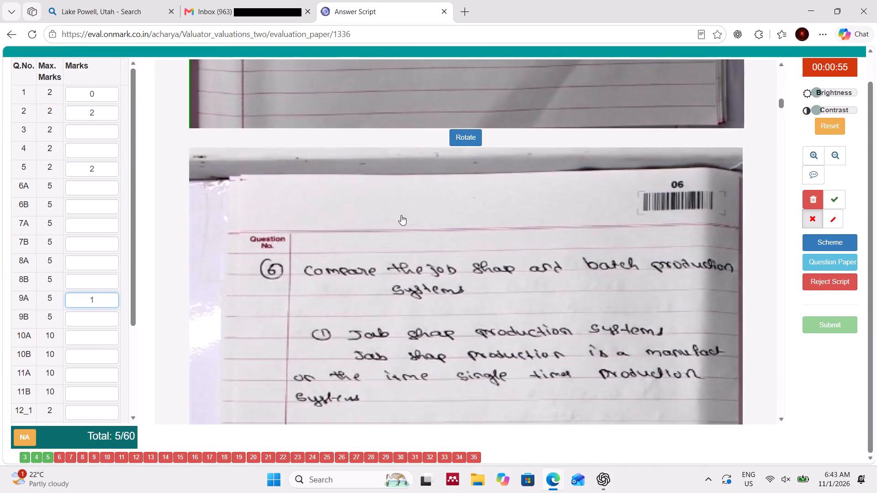
pyautogui.scroll(-2, 401, 215)
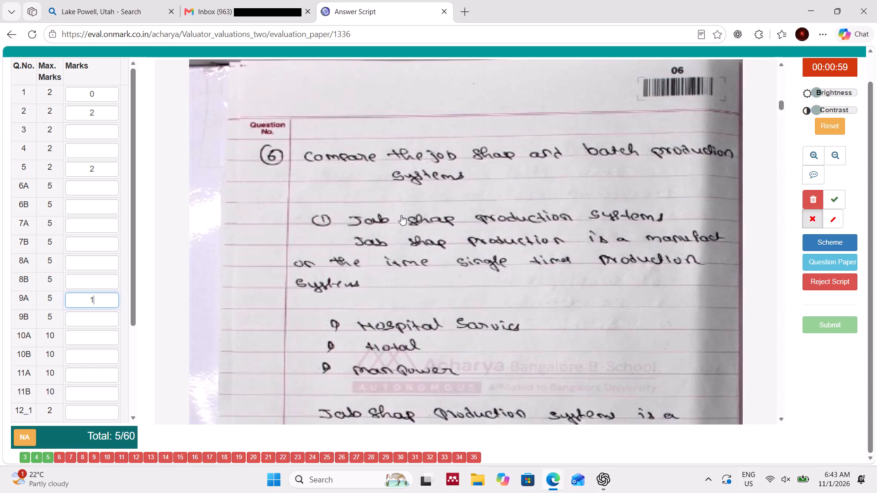
pyautogui.click(401, 215)
pyautogui.scroll(-6, 401, 215)
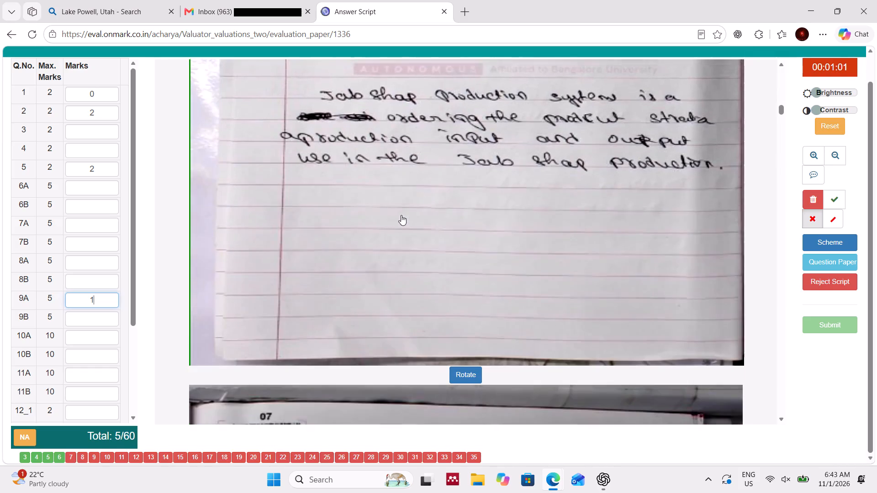
pyautogui.scroll(-5, 401, 215)
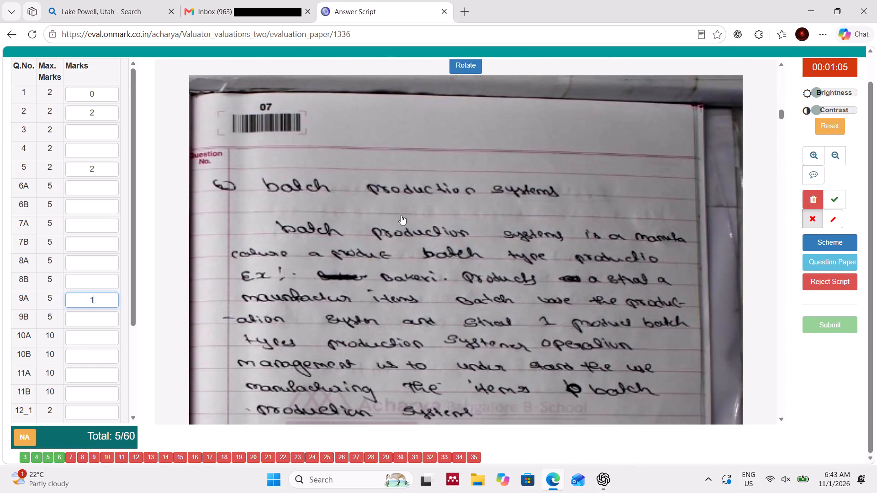
pyautogui.scroll(13, 401, 215)
pyautogui.scroll(-14, 401, 215)
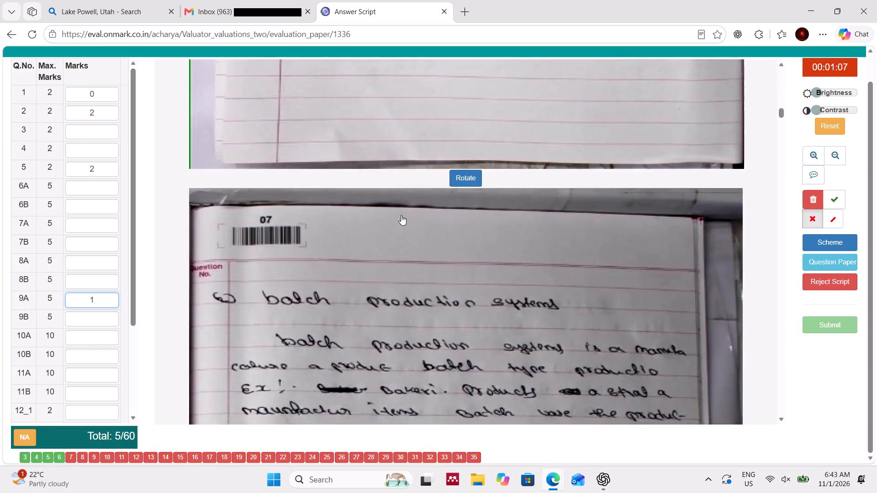
pyautogui.scroll(-2, 401, 215)
pyautogui.click(352, 140)
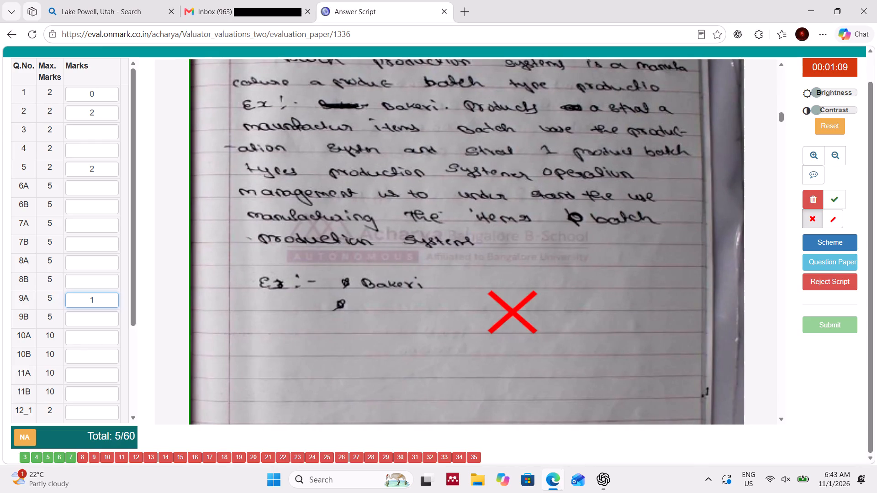
pyautogui.click(90, 188)
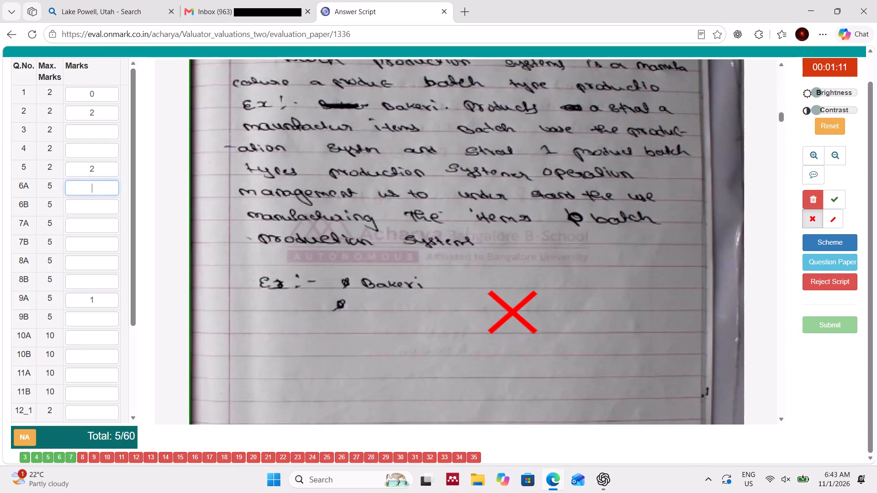
pyautogui.press('2')
# Place a cross mark on pages 08 and 09 and enter 7 marks for question 11A.
pyautogui.scroll(-11, 270, 186)
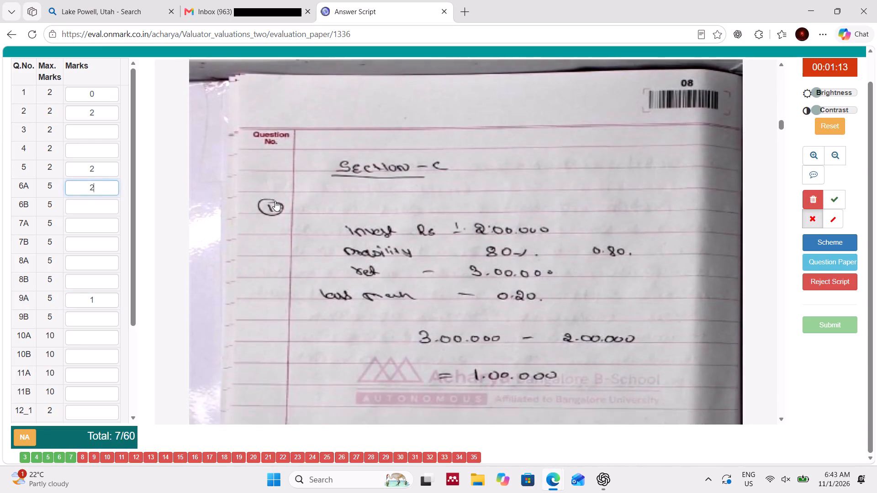
pyautogui.scroll(-5, 343, 170)
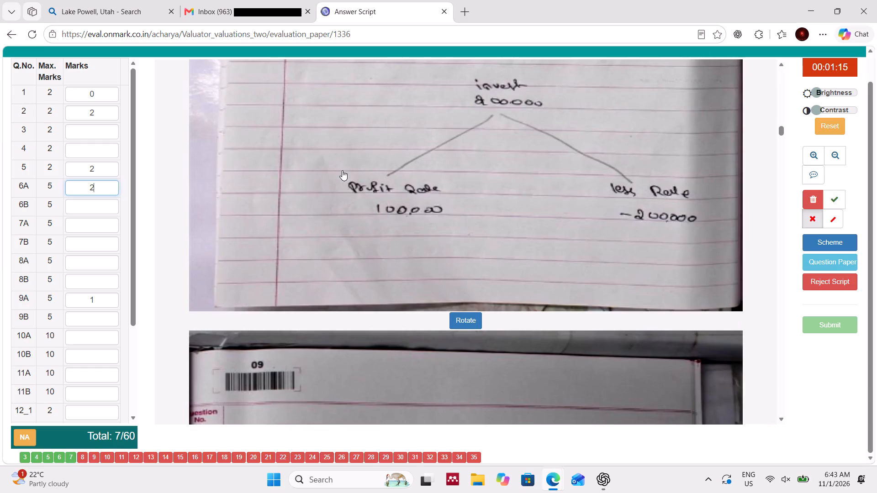
pyautogui.click(342, 136)
pyautogui.scroll(-5, 342, 136)
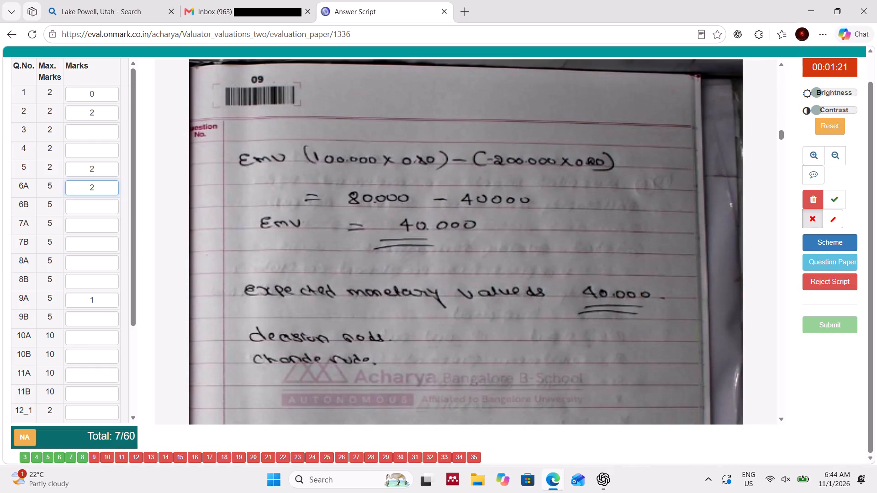
pyautogui.click(90, 382)
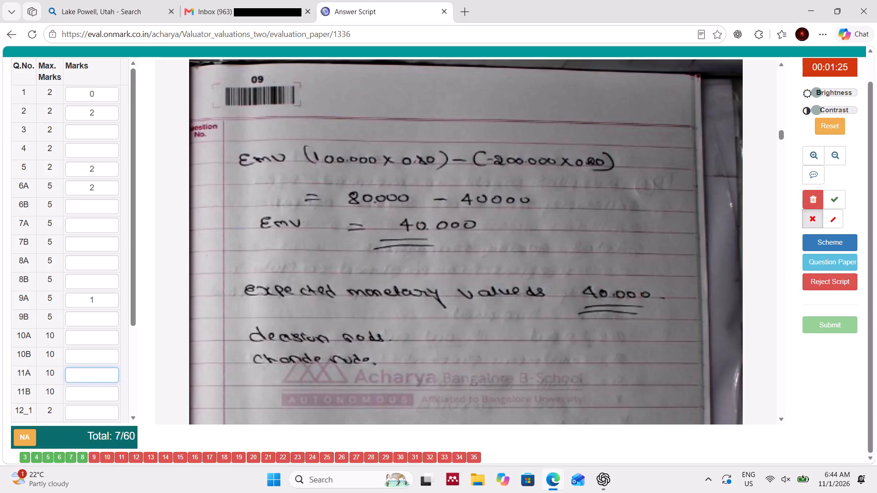
pyautogui.press('7')
pyautogui.click(409, 165)
# Switch to the tick annotation and add a tick mark on page 09.
pyautogui.scroll(-12, 409, 165)
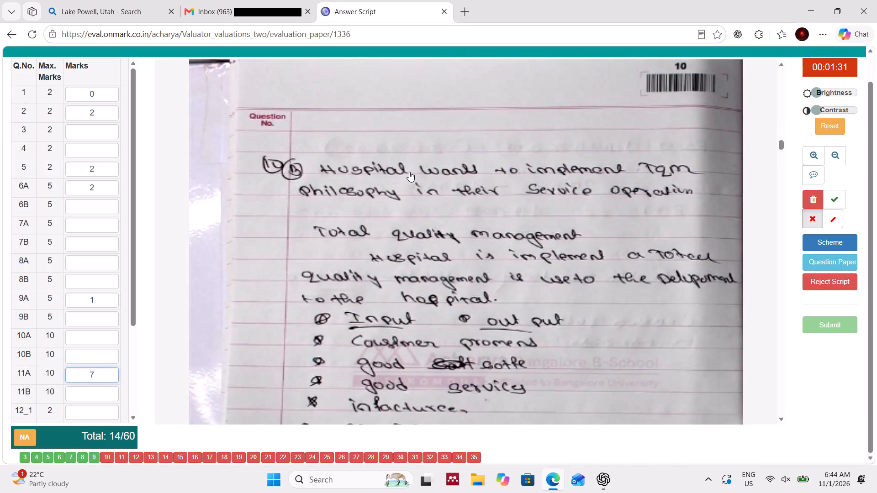
pyautogui.click(834, 198)
pyautogui.scroll(12, 364, 145)
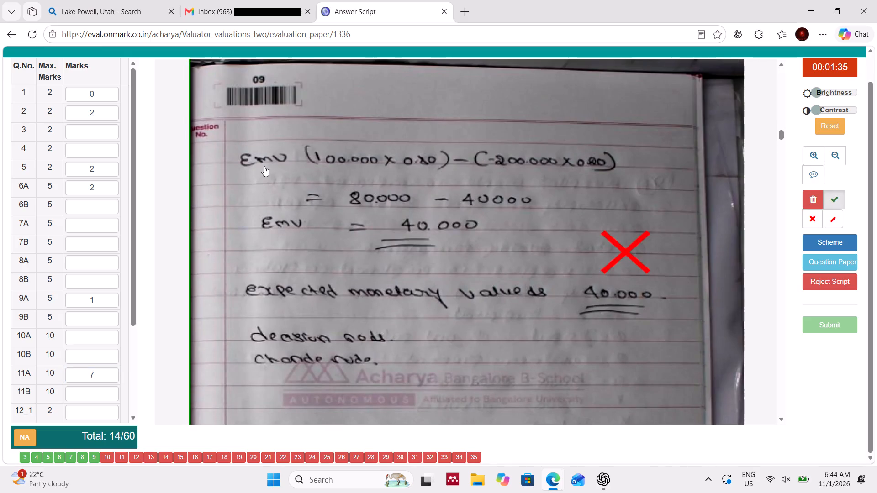
pyautogui.click(266, 166)
# Place a tick mark on pages 10, 11 and 12 and enter 5 marks for question 10B.
pyautogui.scroll(-15, 270, 181)
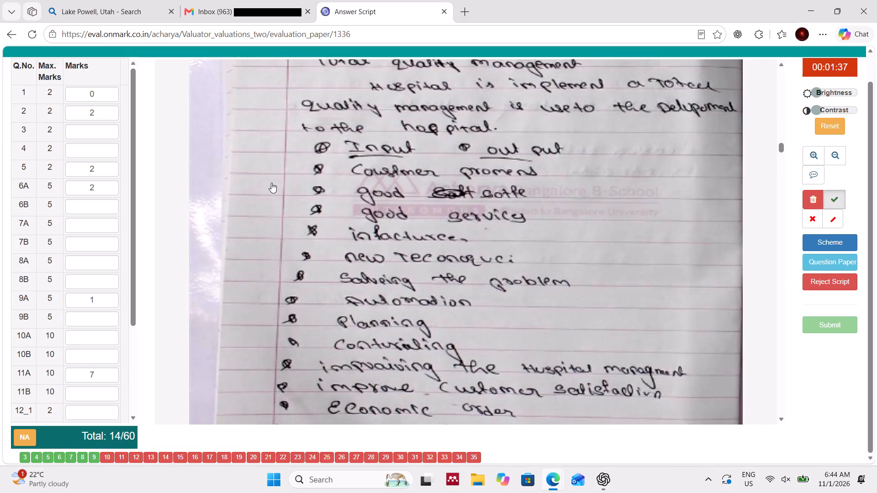
pyautogui.click(309, 165)
pyautogui.scroll(4, 309, 165)
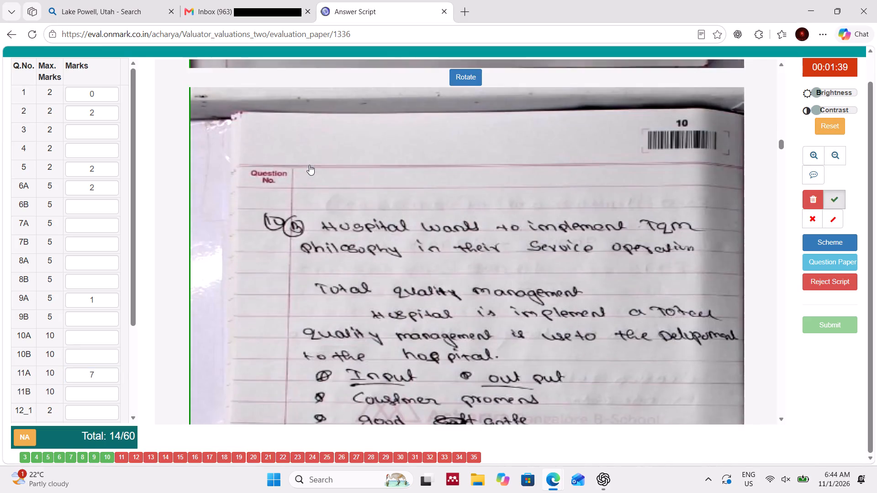
pyautogui.scroll(-17, 309, 165)
pyautogui.click(298, 140)
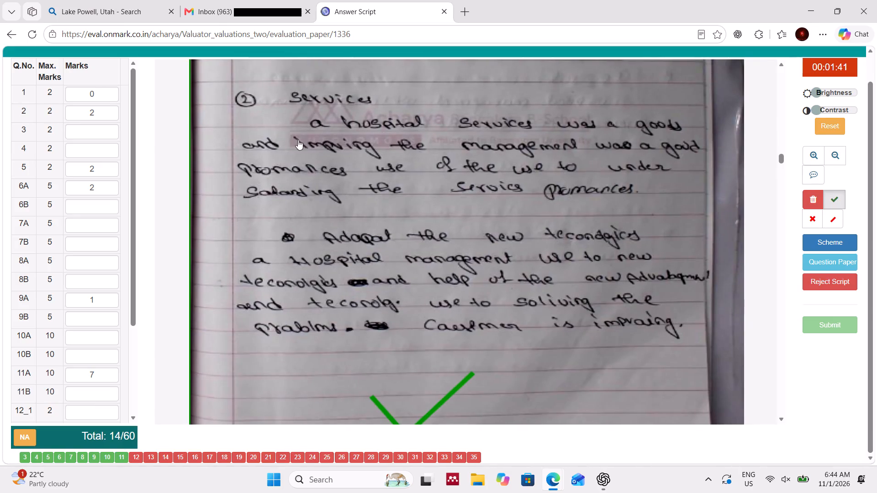
pyautogui.click(74, 352)
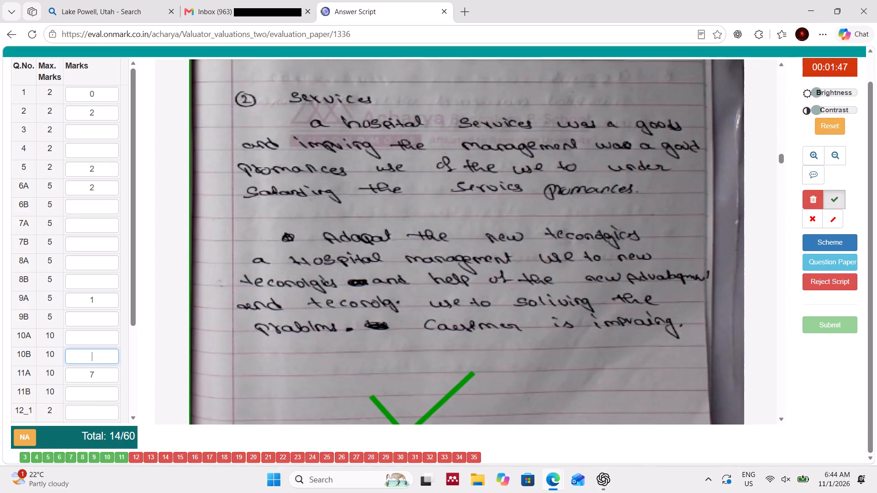
pyautogui.press('5')
pyautogui.scroll(-9, 397, 284)
pyautogui.click(359, 177)
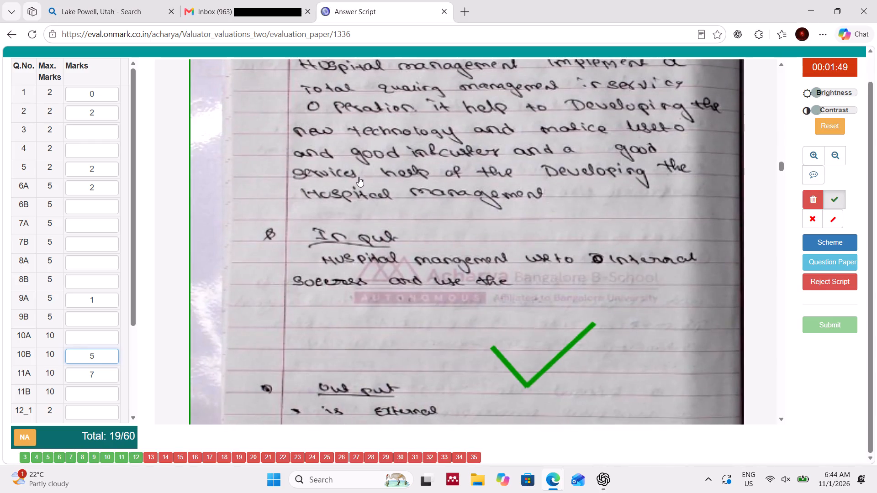
# Place a tick mark on pages 13 and 14 and enter 2 marks for question 7A.
pyautogui.scroll(-9, 359, 177)
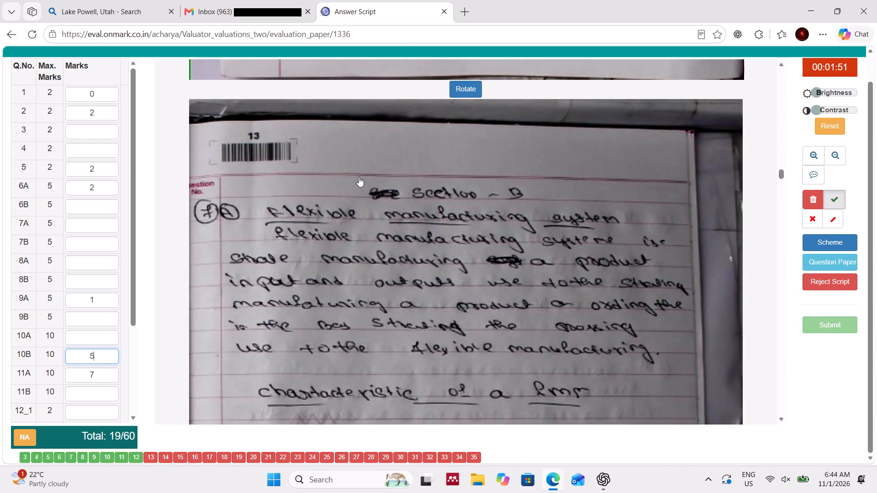
pyautogui.scroll(-1, 359, 177)
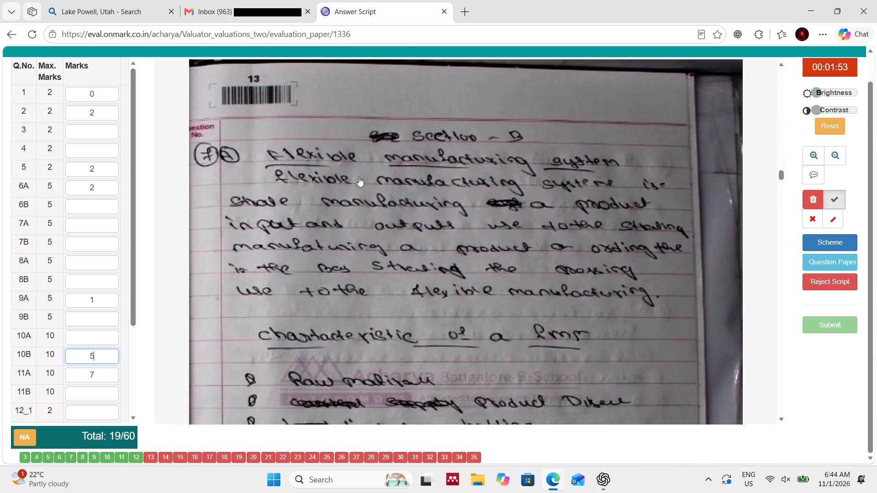
pyautogui.scroll(-2, 359, 177)
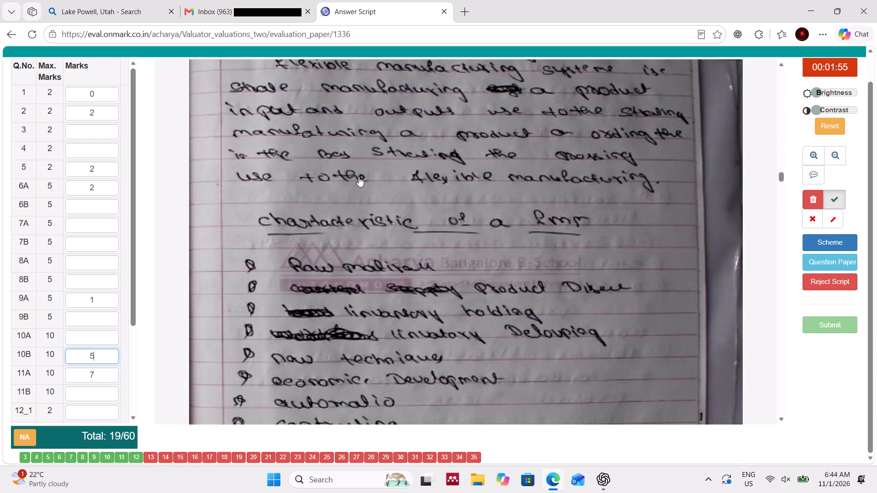
pyautogui.scroll(-1, 359, 177)
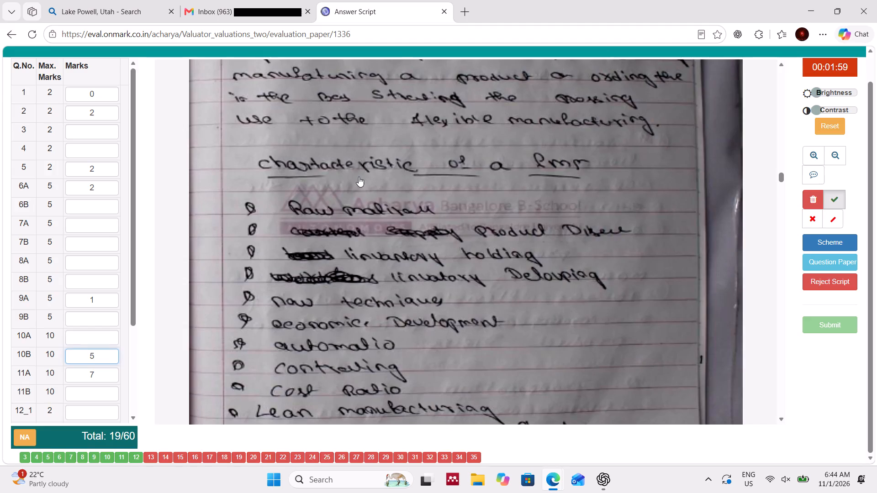
pyautogui.scroll(3, 359, 177)
pyautogui.click(359, 177)
pyautogui.scroll(-7, 359, 177)
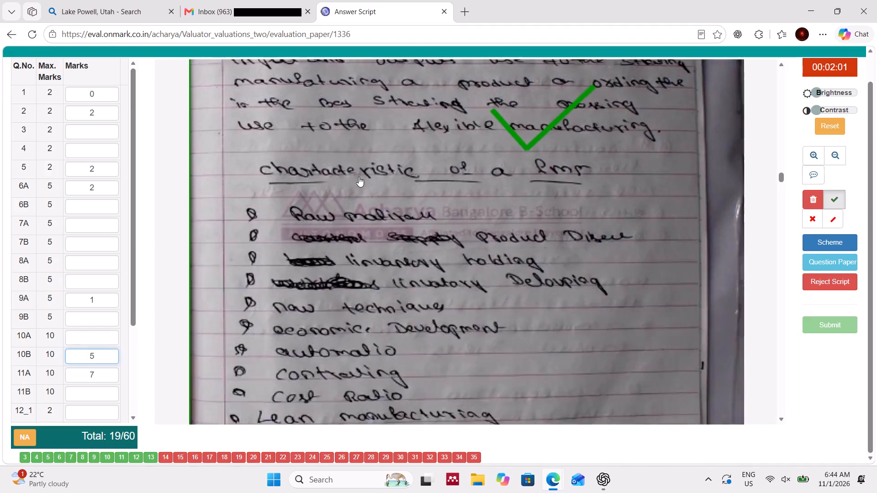
pyautogui.scroll(-10, 359, 177)
pyautogui.click(359, 177)
pyautogui.scroll(-7, 359, 177)
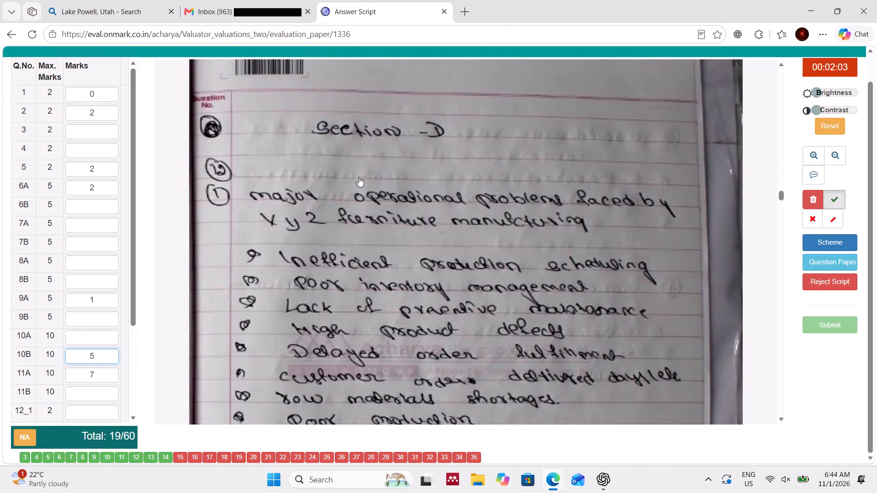
pyautogui.click(115, 230)
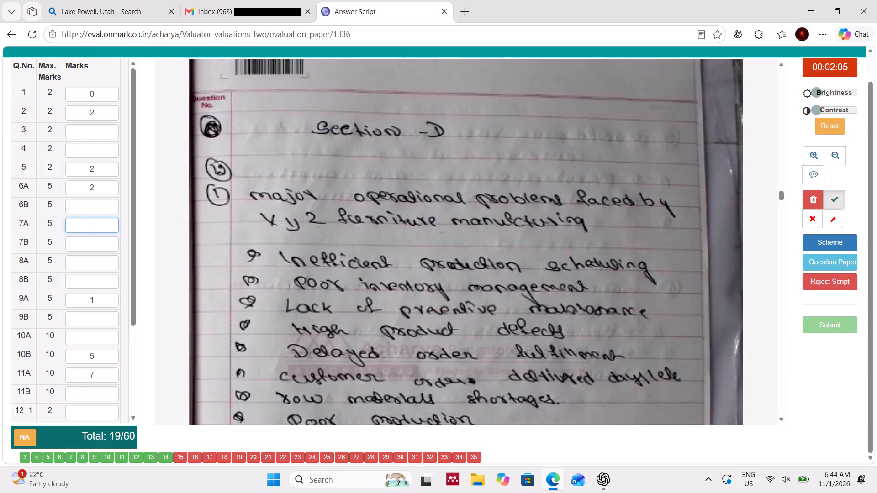
pyautogui.press('2')
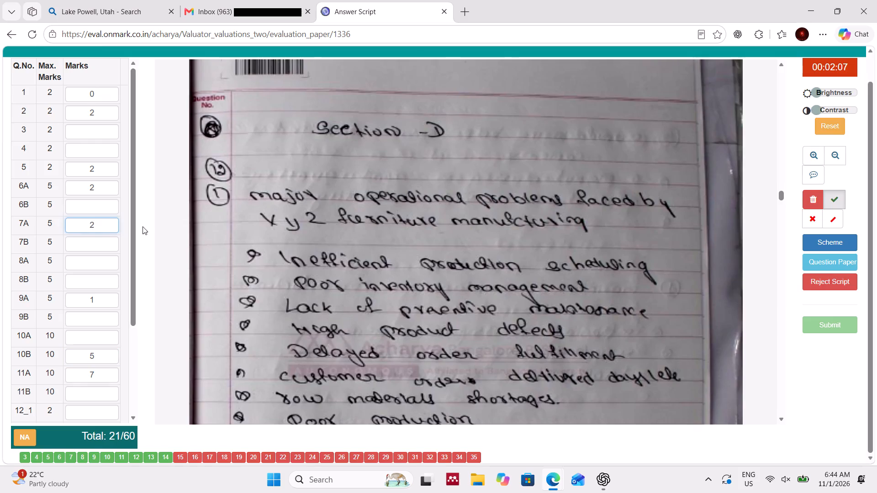
# Enter 2 marks for question 12_1, place a tick mark on page 15 and enter 0 for question 12_2.
pyautogui.scroll(-3, 103, 295)
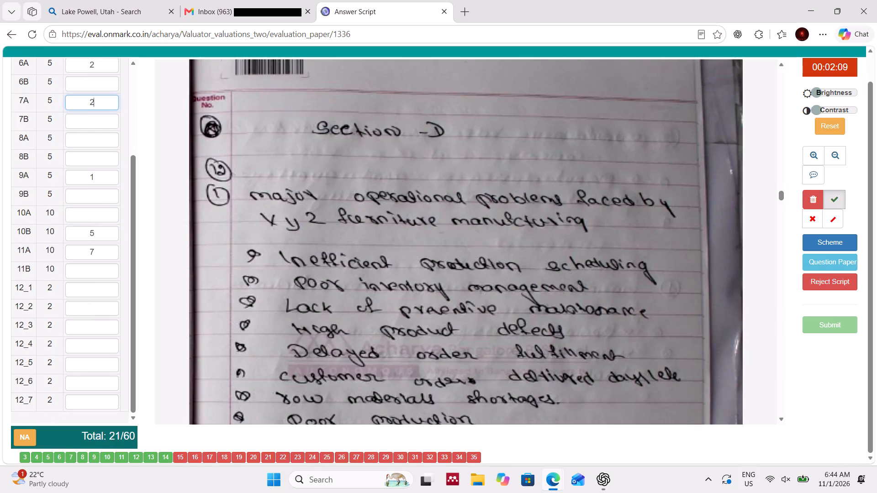
pyautogui.click(85, 291)
pyautogui.press('2')
pyautogui.scroll(-2, 285, 291)
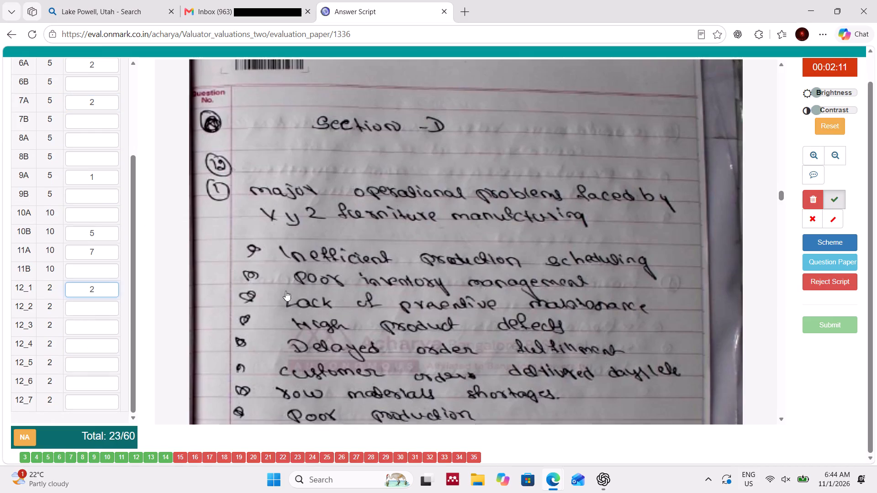
pyautogui.scroll(-2, 285, 291)
pyautogui.click(343, 73)
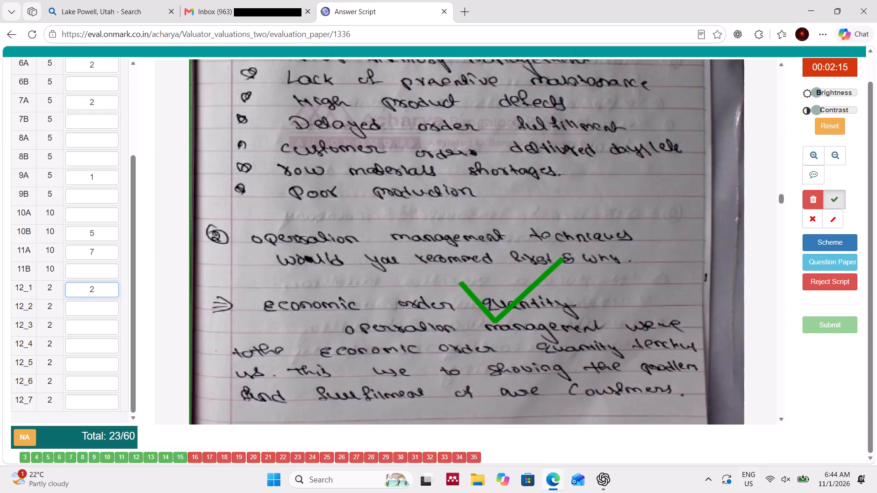
pyautogui.click(86, 307)
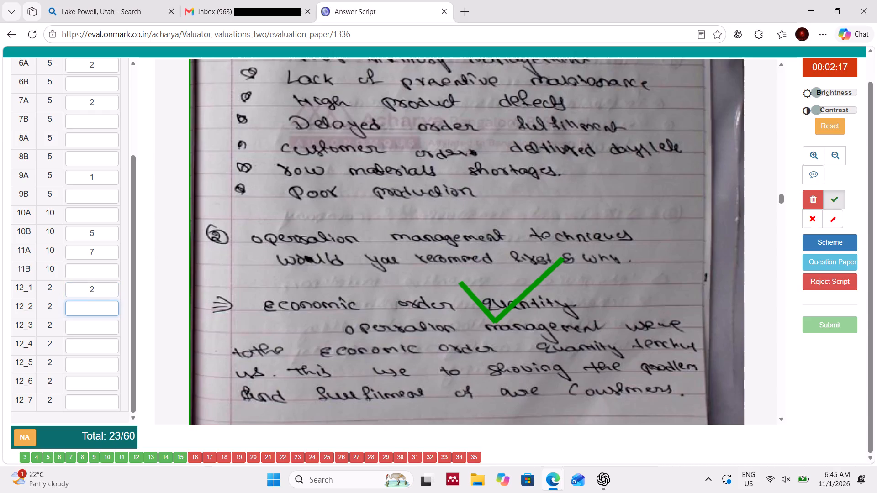
pyautogui.press('0')
# Enter 1 mark for question 12_3, place a cross mark on page 16 and enter 1 mark for question 12_5.
pyautogui.scroll(-6, 534, 257)
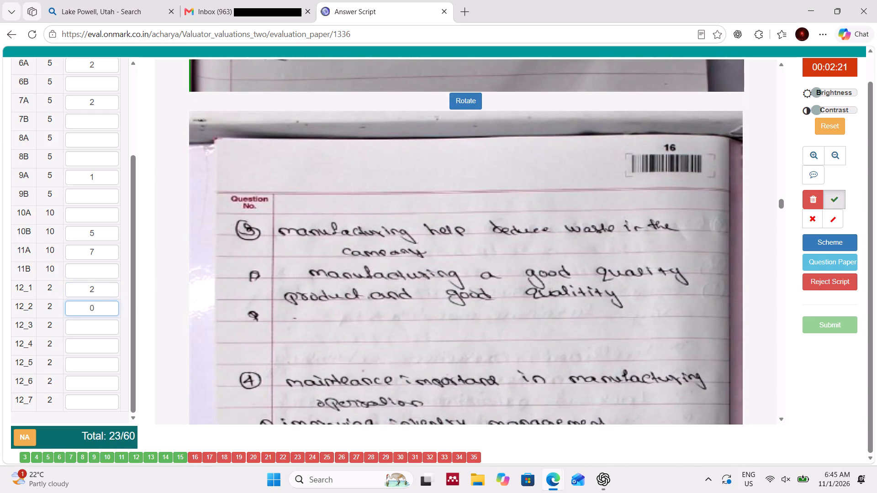
pyautogui.click(102, 327)
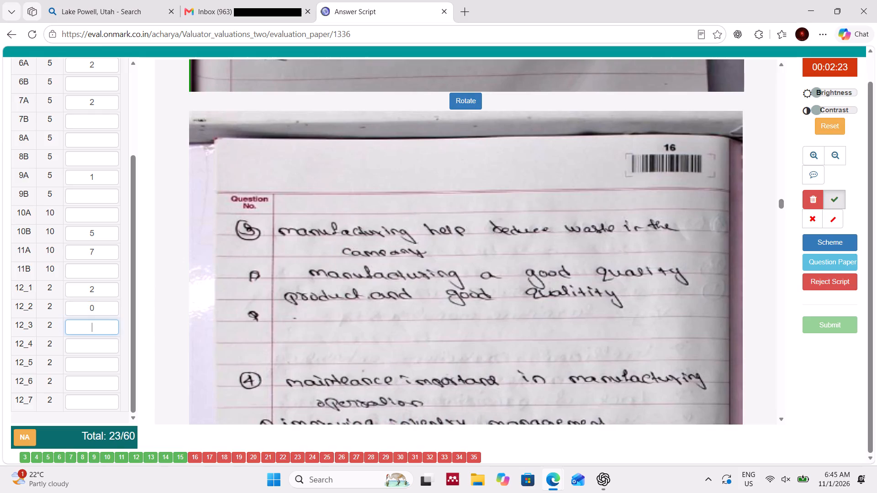
pyautogui.press('1')
pyautogui.scroll(-4, 488, 296)
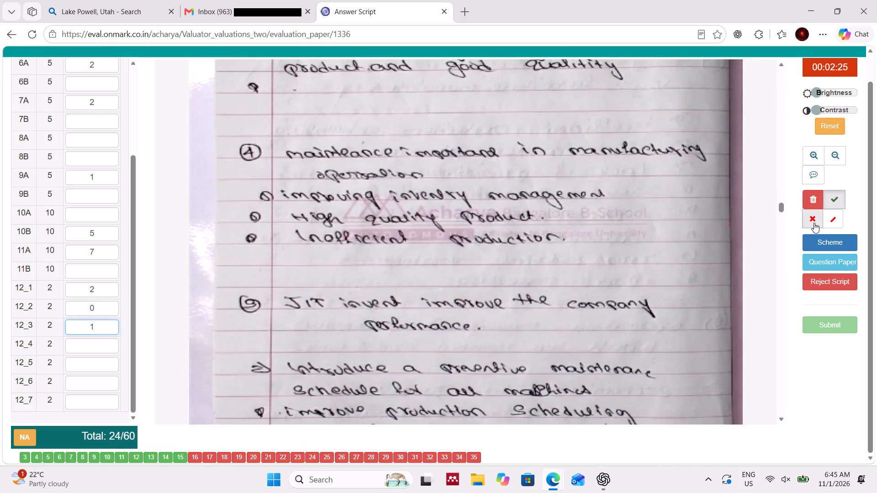
pyautogui.click(814, 223)
pyautogui.click(389, 169)
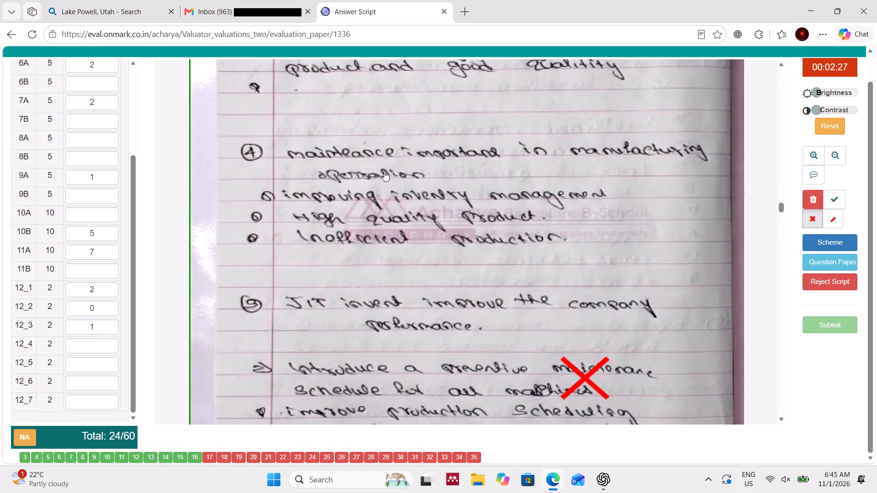
pyautogui.scroll(-5, 383, 176)
pyautogui.scroll(4, 383, 178)
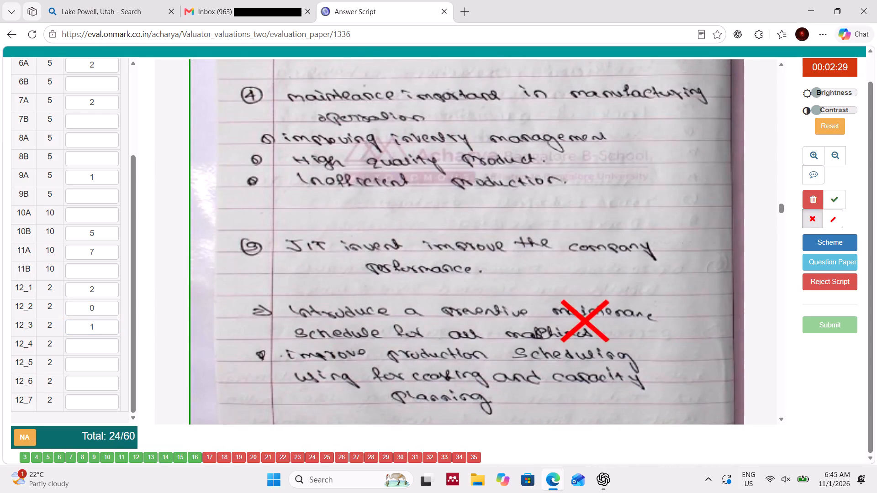
pyautogui.click(90, 368)
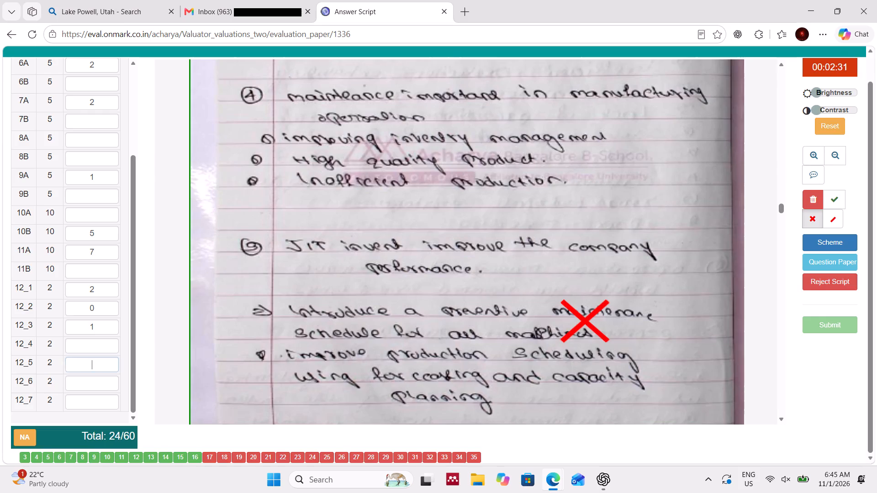
pyautogui.press('1')
# Place a cross mark on page 17 and enter 1 mark for question 12_7.
pyautogui.scroll(-7, 408, 288)
pyautogui.click(398, 231)
pyautogui.scroll(-5, 398, 231)
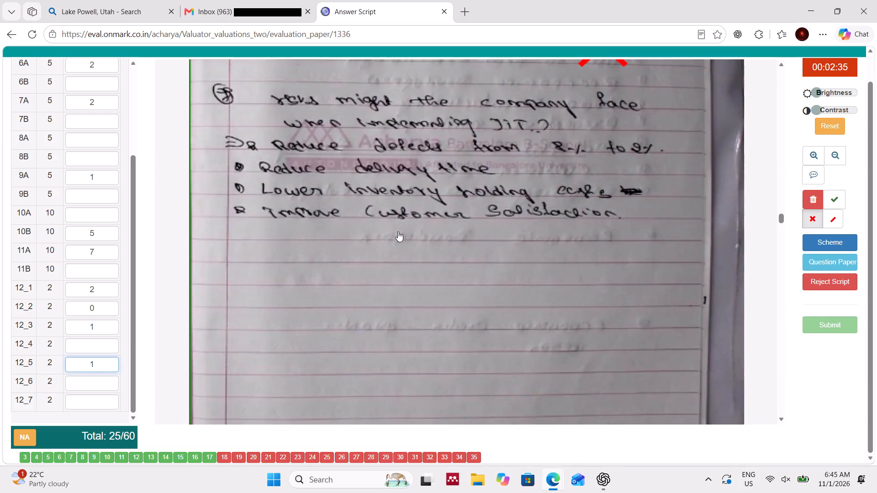
pyautogui.click(398, 231)
pyautogui.click(80, 395)
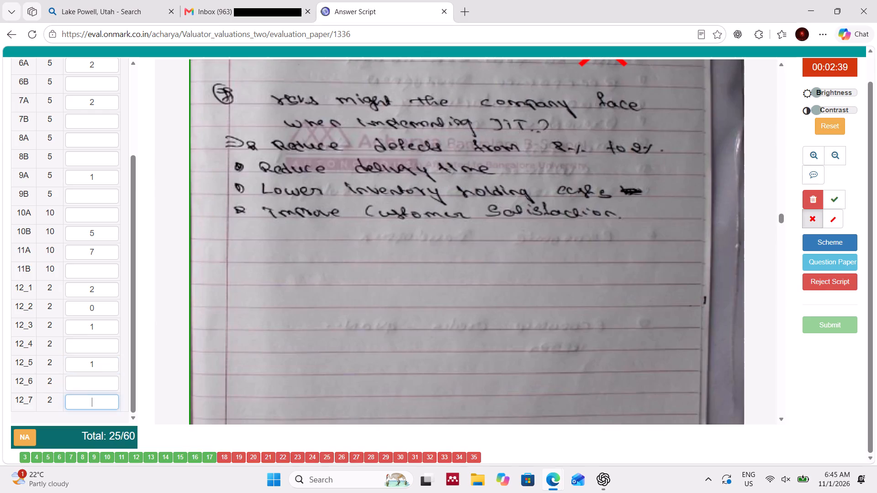
pyautogui.press('1')
# Place a cross mark on each of pages 18 to 22 of the answer script.
pyautogui.scroll(-7, 319, 345)
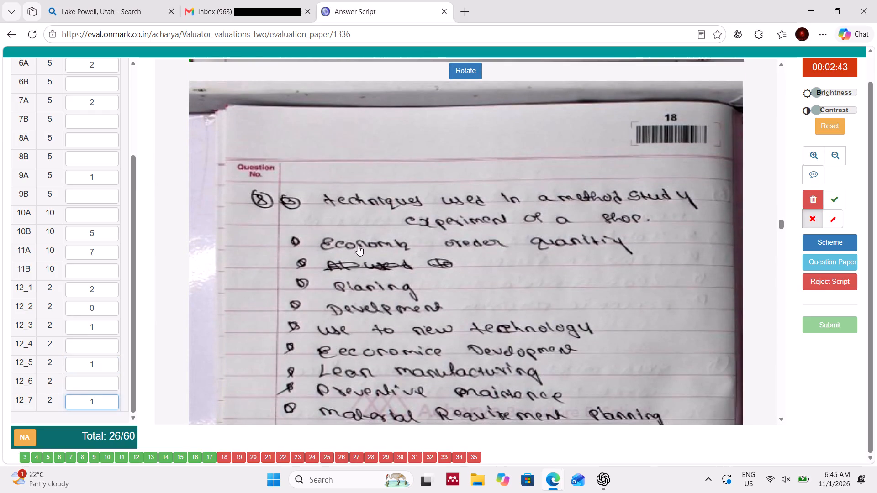
pyautogui.click(355, 212)
pyautogui.scroll(-12, 355, 212)
pyautogui.click(355, 223)
pyautogui.scroll(-13, 355, 223)
pyautogui.click(355, 223)
pyautogui.scroll(-2, 355, 223)
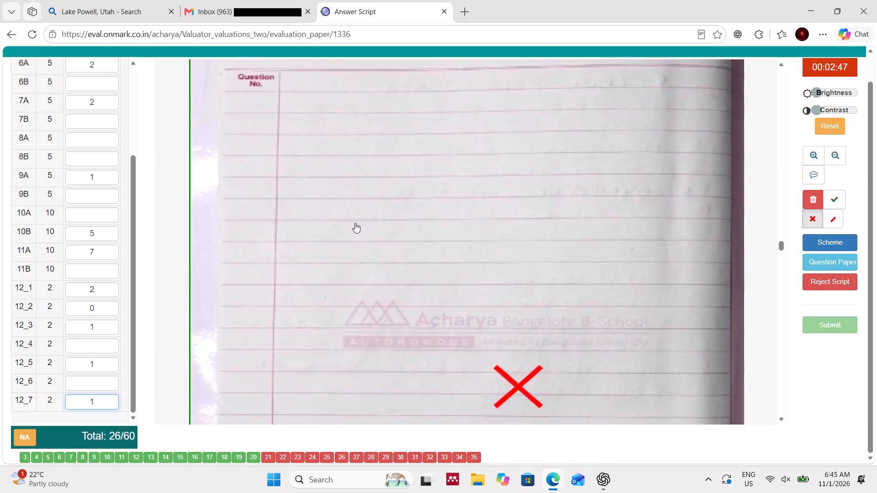
pyautogui.scroll(-10, 355, 223)
pyautogui.click(355, 223)
pyautogui.scroll(-12, 355, 223)
pyautogui.click(355, 223)
# Place a cross mark on each of the blank pages 23 to 27.
pyautogui.scroll(-7, 355, 223)
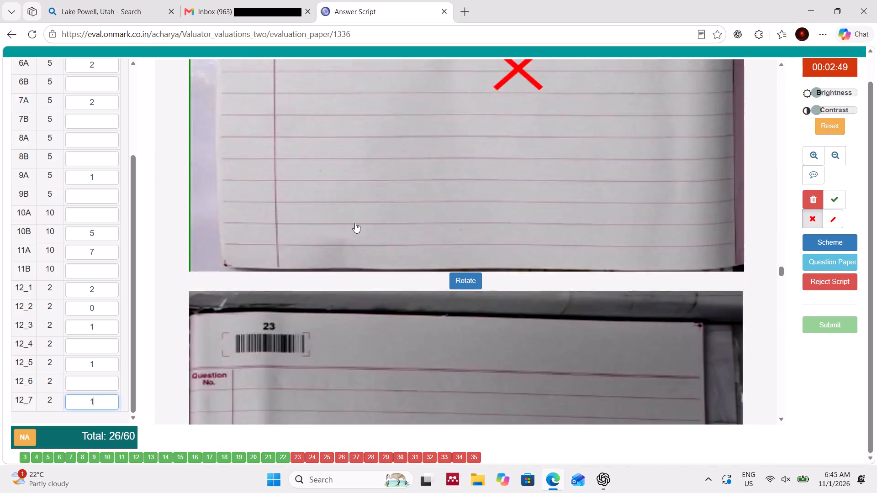
pyautogui.scroll(-4, 355, 223)
pyautogui.click(355, 223)
pyautogui.scroll(-11, 355, 223)
pyautogui.click(355, 223)
pyautogui.scroll(-7, 355, 223)
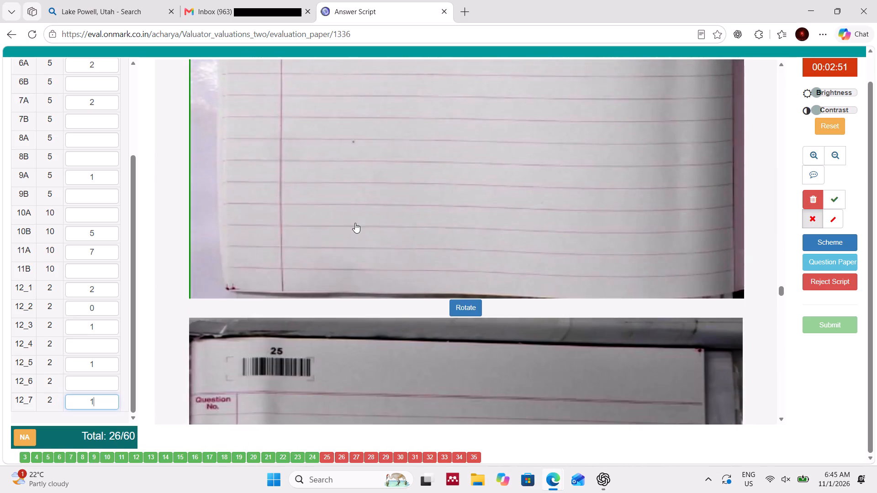
pyautogui.scroll(-5, 355, 223)
pyautogui.click(355, 223)
pyautogui.scroll(-11, 355, 223)
pyautogui.click(355, 223)
pyautogui.scroll(-9, 355, 223)
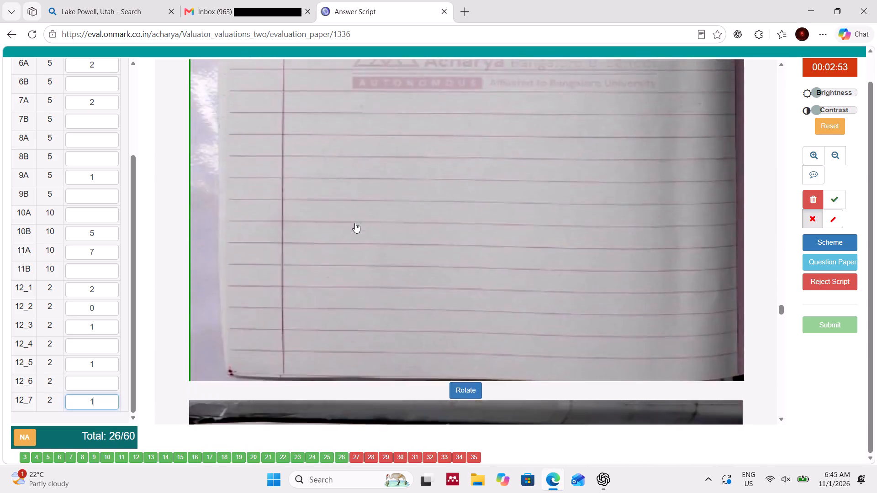
pyautogui.scroll(-2, 355, 223)
pyautogui.click(355, 223)
# Place a cross mark on each of the blank pages 28 to 31.
pyautogui.scroll(-12, 355, 223)
pyautogui.click(355, 223)
pyautogui.scroll(-10, 355, 223)
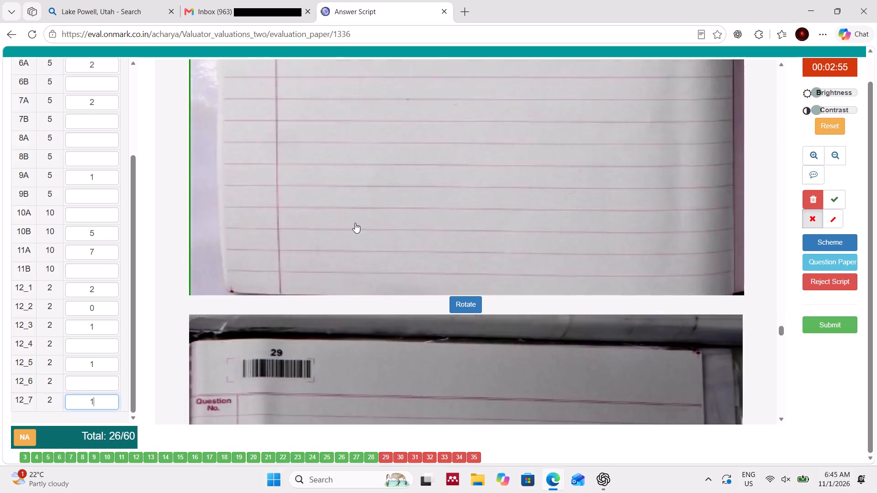
pyautogui.scroll(-3, 355, 223)
pyautogui.click(355, 223)
pyautogui.scroll(-13, 355, 223)
pyautogui.click(355, 223)
pyautogui.scroll(-5, 355, 223)
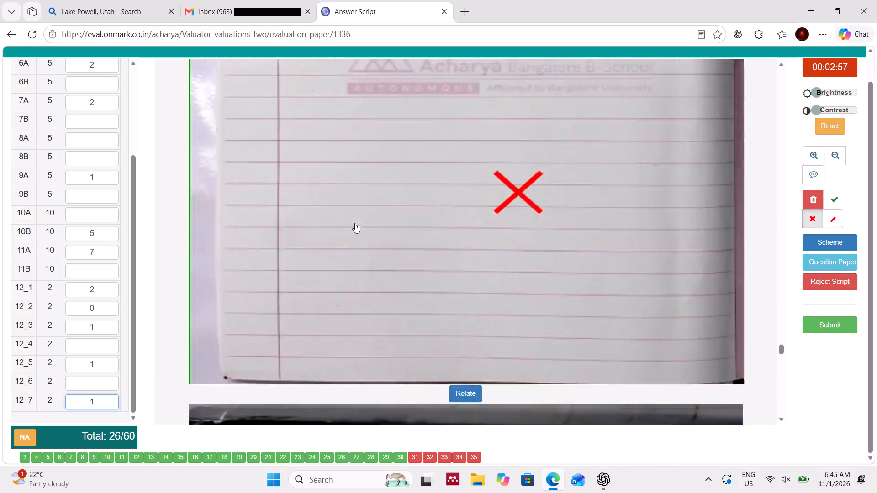
pyautogui.scroll(-7, 355, 223)
pyautogui.click(355, 223)
# Place a cross mark on each of the remaining pages 32 to 35.
pyautogui.scroll(-9, 355, 223)
pyautogui.click(355, 223)
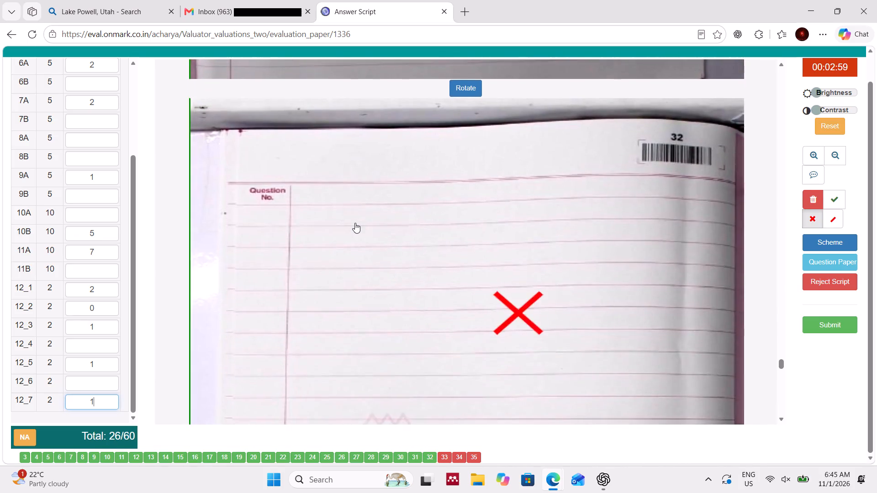
pyautogui.scroll(-12, 355, 223)
pyautogui.click(355, 223)
pyautogui.scroll(-11, 355, 223)
pyautogui.click(355, 223)
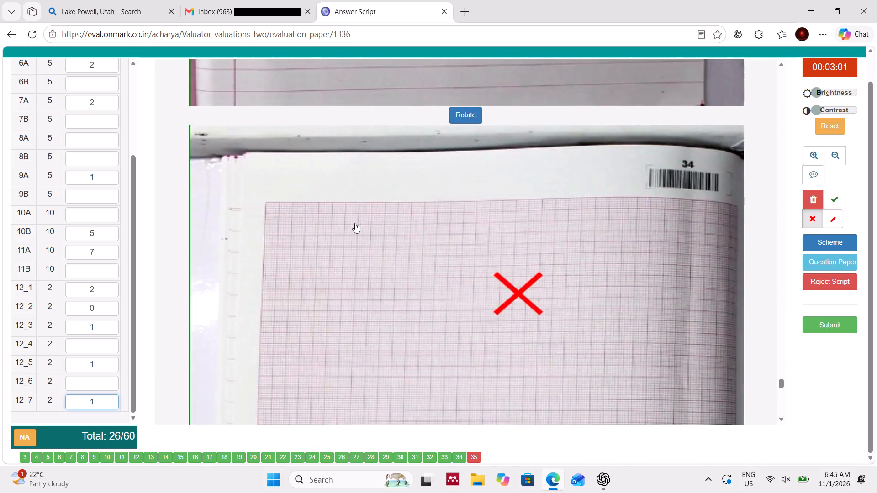
pyautogui.scroll(-12, 355, 223)
pyautogui.click(355, 223)
pyautogui.scroll(-14, 355, 223)
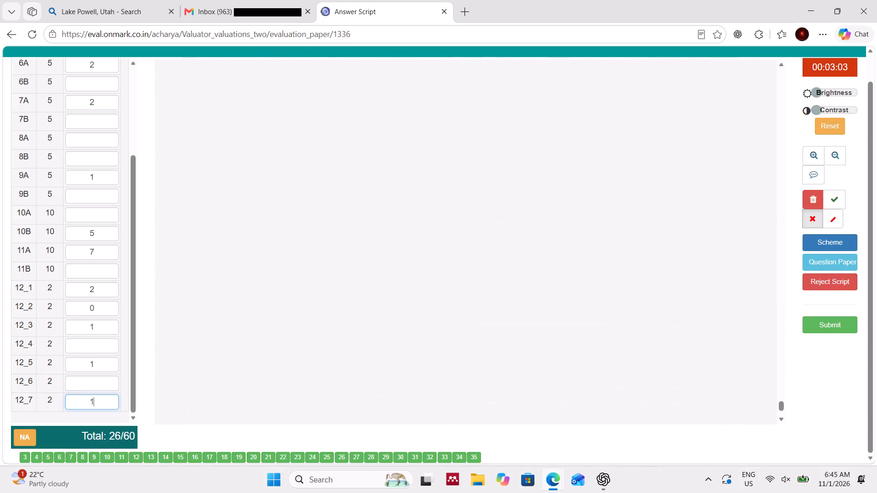
# Enter 0 marks for the unmarked questions 6B, 7B, 8A, 8B and 9B.
pyautogui.click(96, 89)
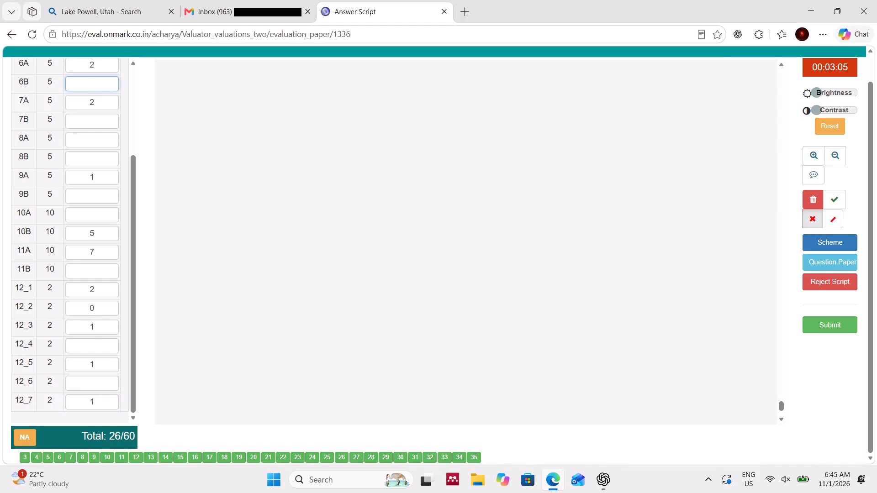
pyautogui.press('0')
pyautogui.click(98, 118)
pyautogui.press('0')
pyautogui.click(94, 134)
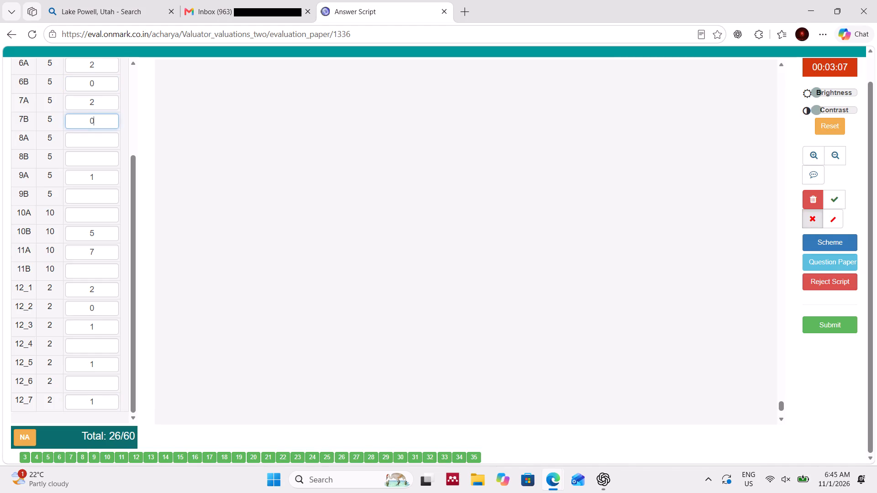
pyautogui.press('0')
pyautogui.click(94, 154)
pyautogui.press('0')
pyautogui.click(83, 189)
pyautogui.press('0')
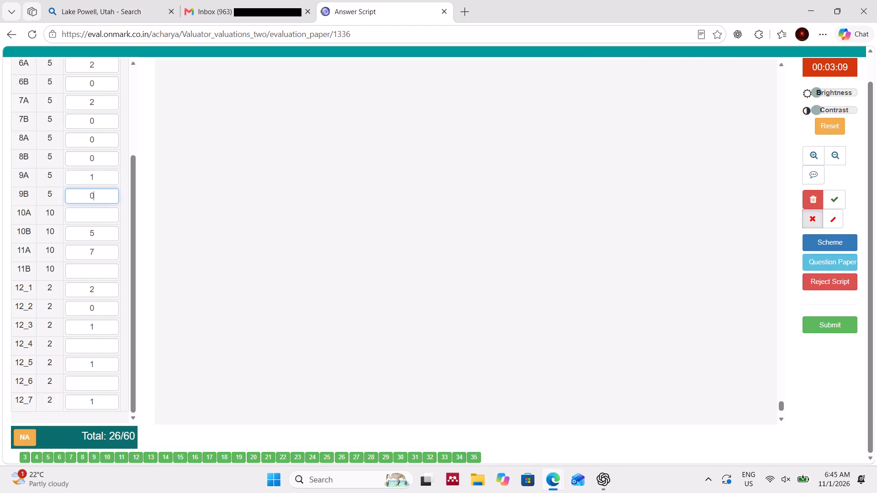
# Enter 0 marks for the unmarked questions 10A, 11B, 12_4 and 12_6.
pyautogui.click(85, 210)
pyautogui.press('0')
pyautogui.click(75, 271)
pyautogui.press('0')
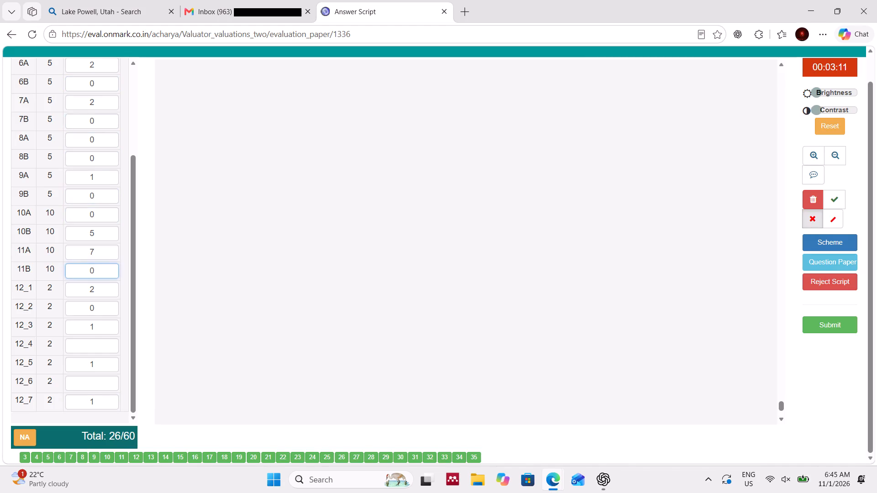
pyautogui.click(79, 344)
pyautogui.press('0')
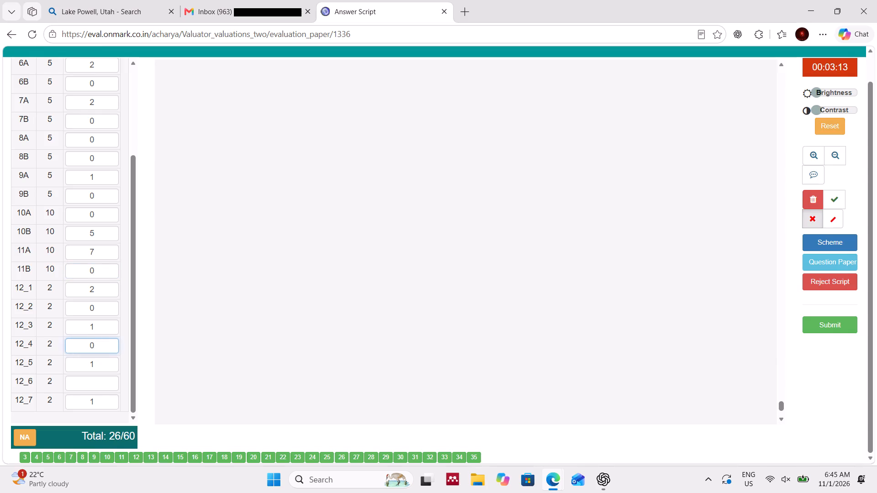
pyautogui.click(86, 387)
pyautogui.press('0')
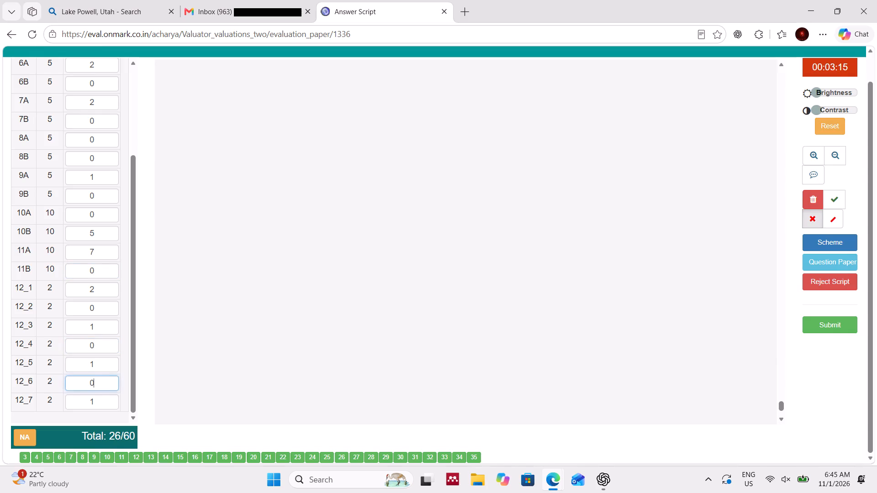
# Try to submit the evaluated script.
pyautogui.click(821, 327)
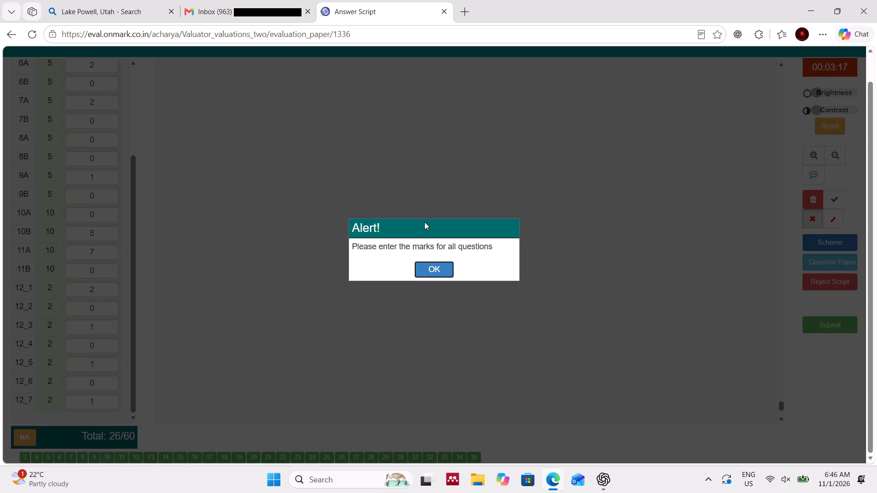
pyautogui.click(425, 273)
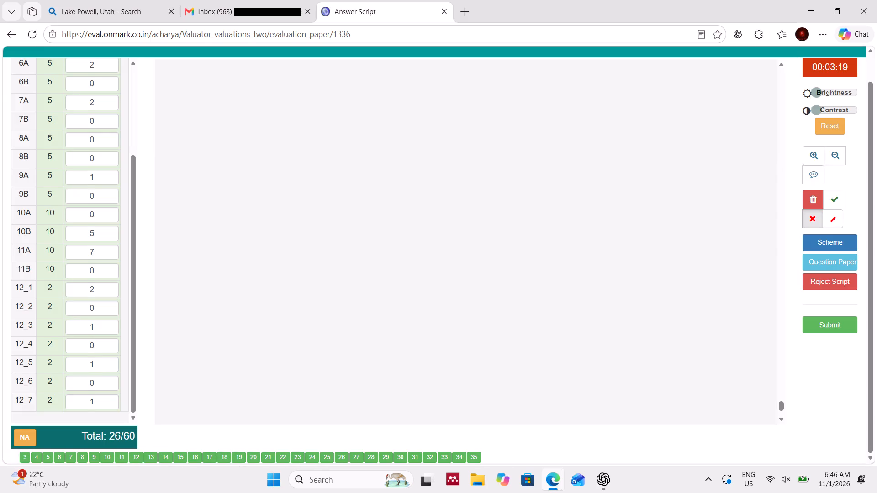
# Enter 0 marks for the unmarked questions 3 and 4.
pyautogui.scroll(5, 81, 163)
pyautogui.click(93, 126)
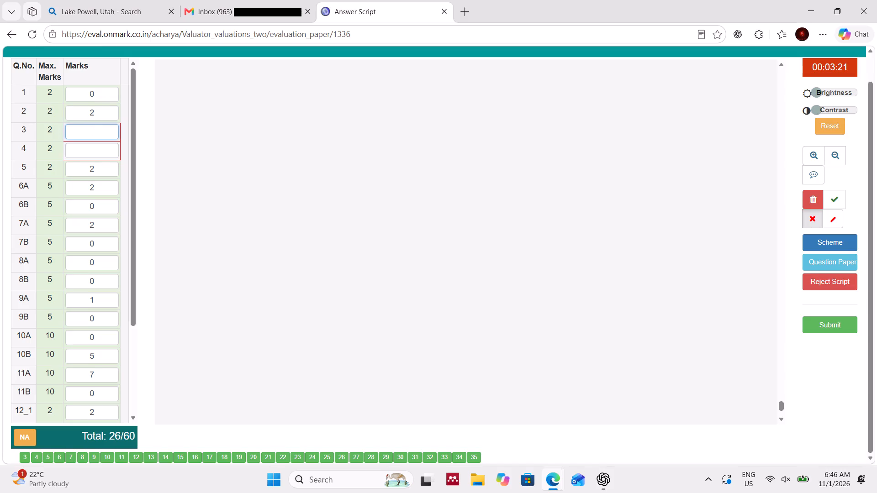
pyautogui.press('0')
pyautogui.click(91, 149)
pyautogui.press('0')
# Submit the evaluated script and confirm the submission.
pyautogui.scroll(-6, 201, 157)
pyautogui.scroll(-6, 120, 205)
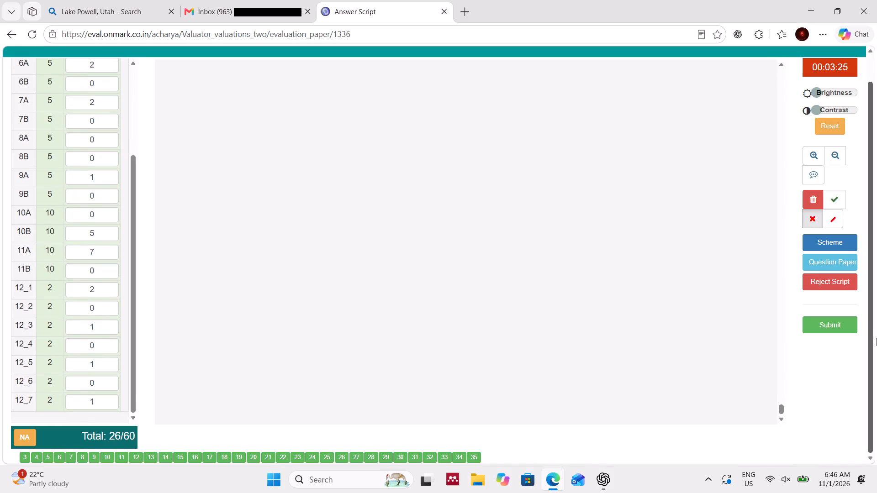
pyautogui.click(835, 330)
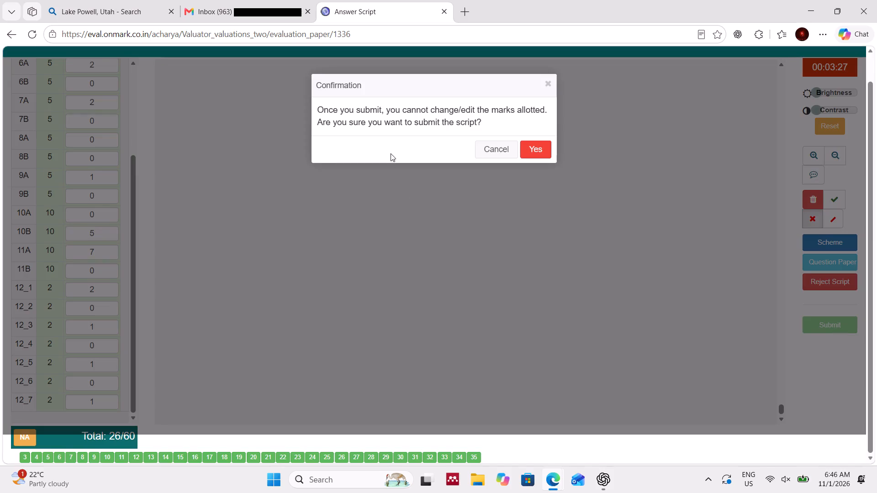
pyautogui.click(531, 148)
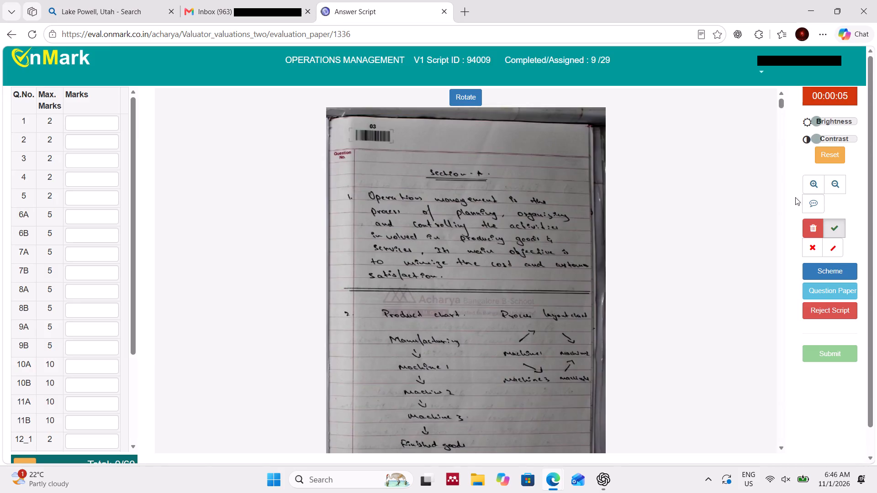
# Enlarge the new script, tick page 03, and enter 2 marks for question 1 and 1 mark for question 2.
pyautogui.tripleClick(816, 185)
pyautogui.tripleClick(816, 185)
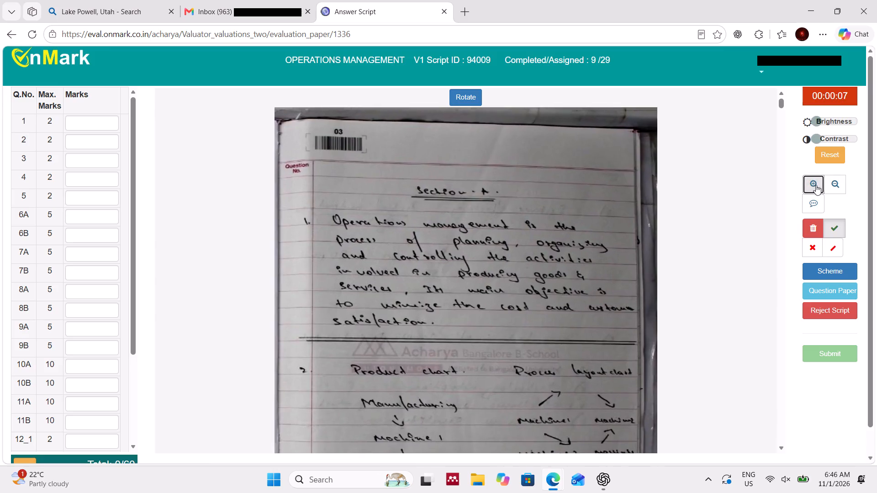
pyautogui.doubleClick(816, 185)
pyautogui.click(816, 185)
pyautogui.click(816, 185)
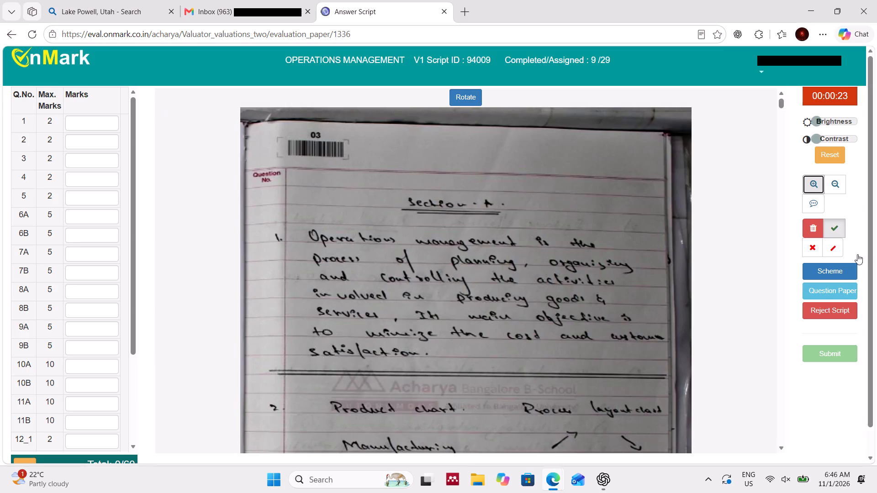
pyautogui.click(835, 227)
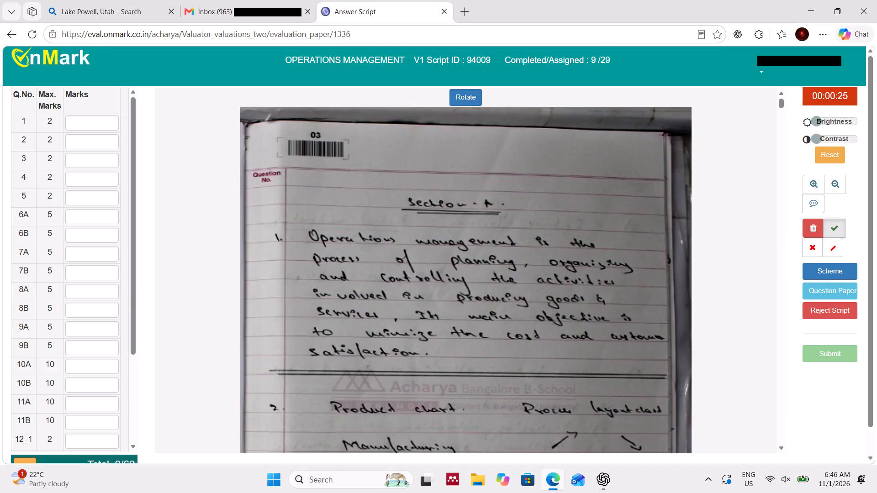
pyautogui.click(336, 210)
pyautogui.scroll(-2, 333, 229)
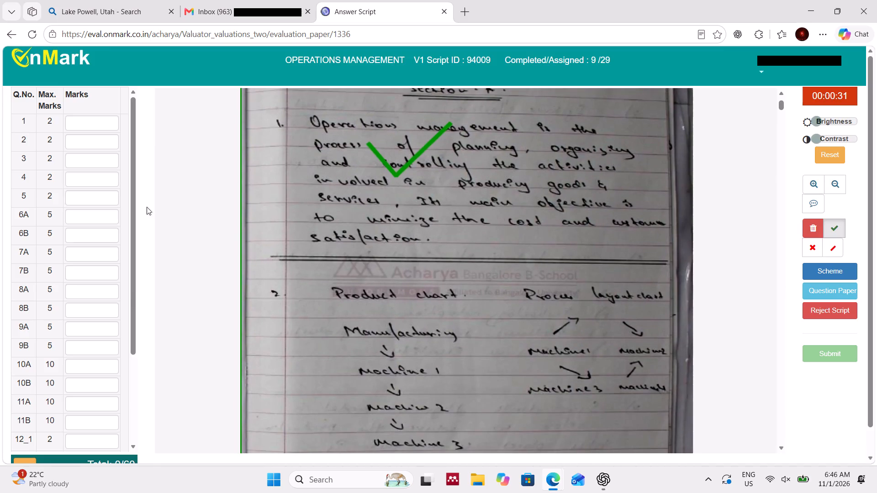
pyautogui.click(100, 125)
pyautogui.press('2')
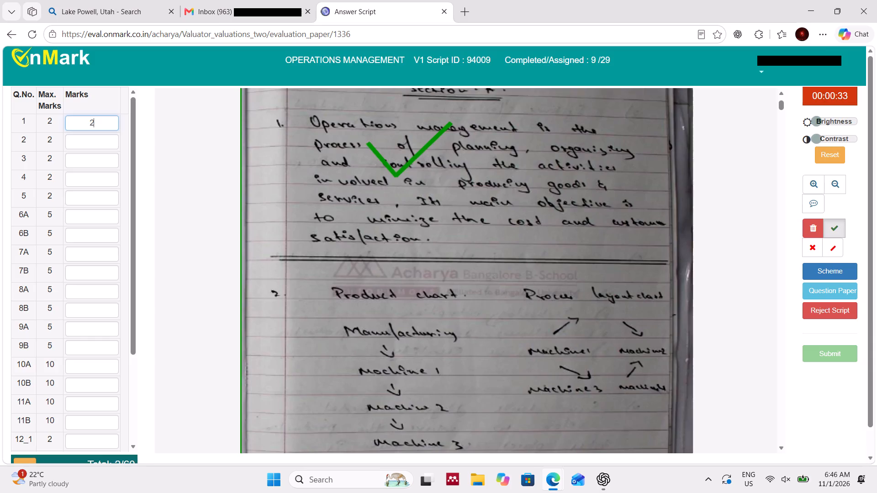
pyautogui.click(96, 142)
pyautogui.press('1')
# Enter 2 marks for question 3 and place a tick on its system efficiency answer on page 04.
pyautogui.scroll(-7, 377, 226)
pyautogui.scroll(-1, 448, 269)
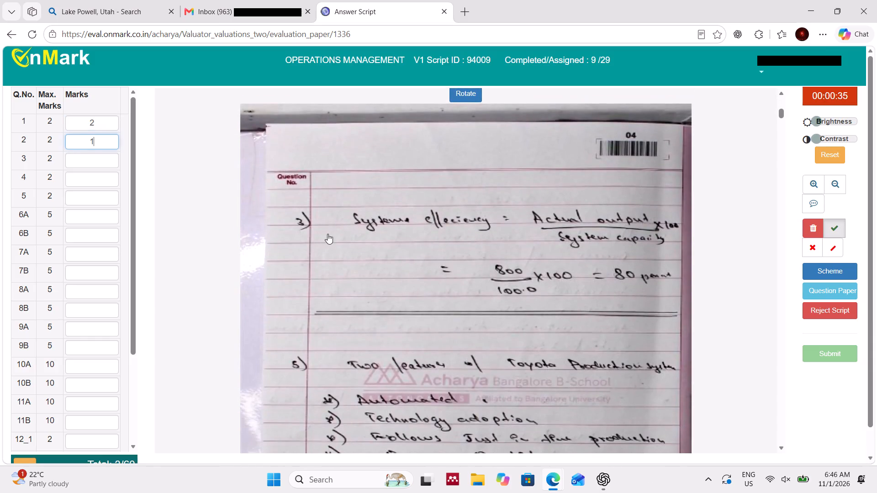
pyautogui.click(99, 162)
pyautogui.press('2')
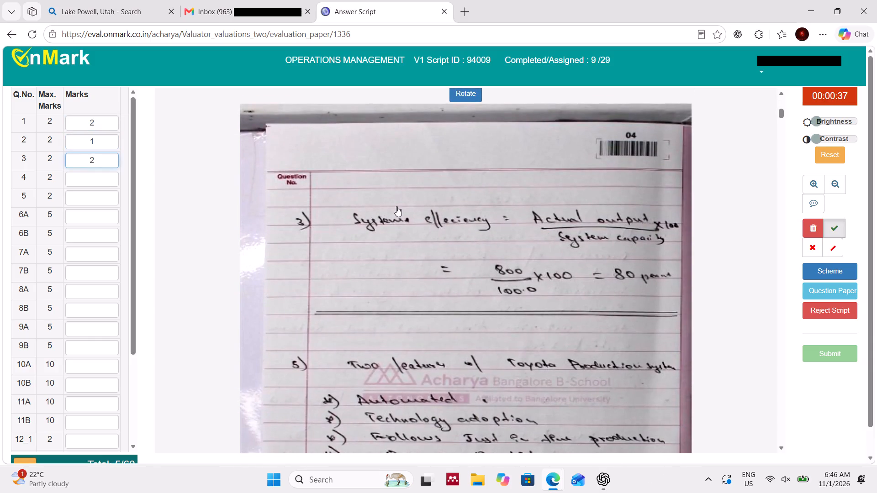
pyautogui.click(396, 206)
# Enter 0 marks for questions 4 and 5 and place a cross on their answers on page 04.
pyautogui.scroll(-1, 396, 206)
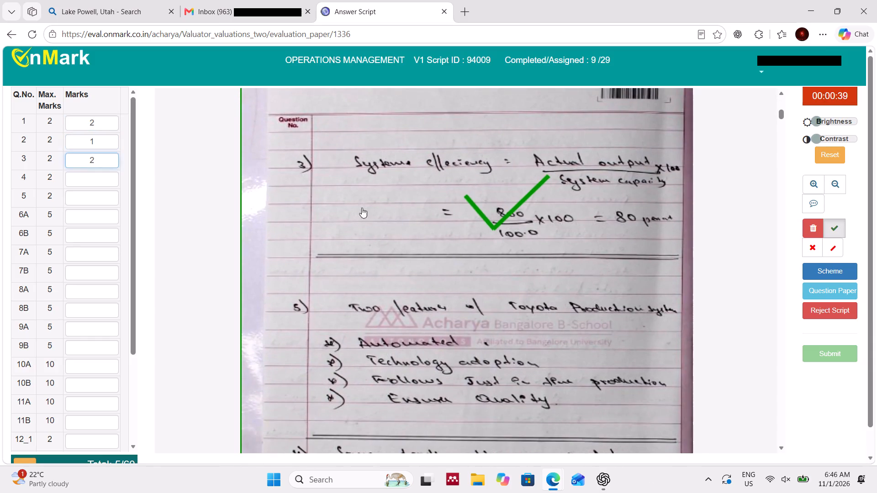
pyautogui.click(91, 178)
pyautogui.press('0')
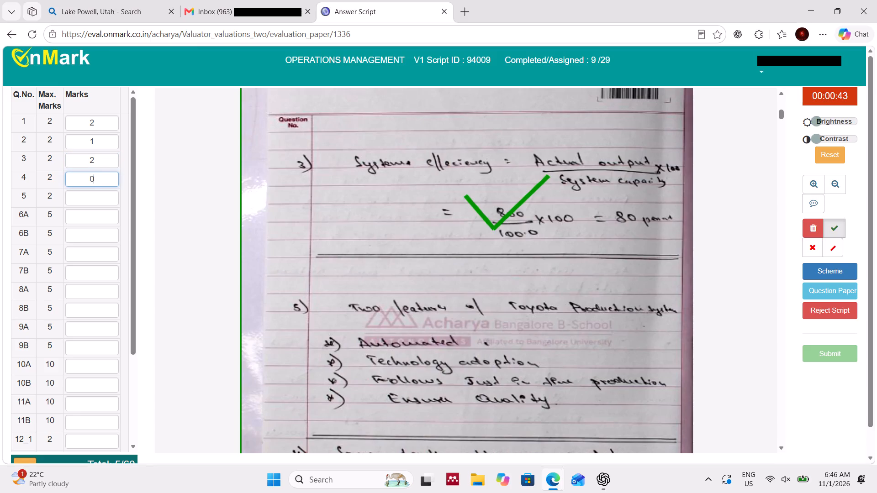
pyautogui.click(90, 195)
pyautogui.press('0')
pyautogui.scroll(-3, 238, 226)
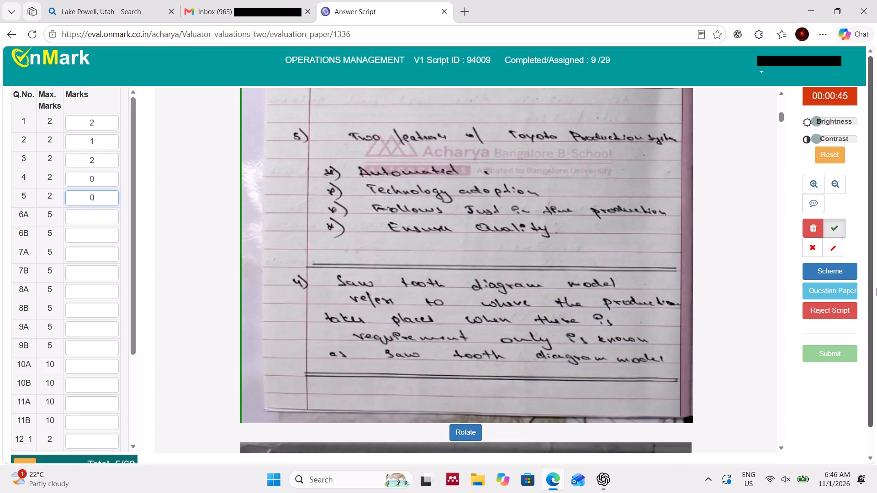
pyautogui.click(811, 246)
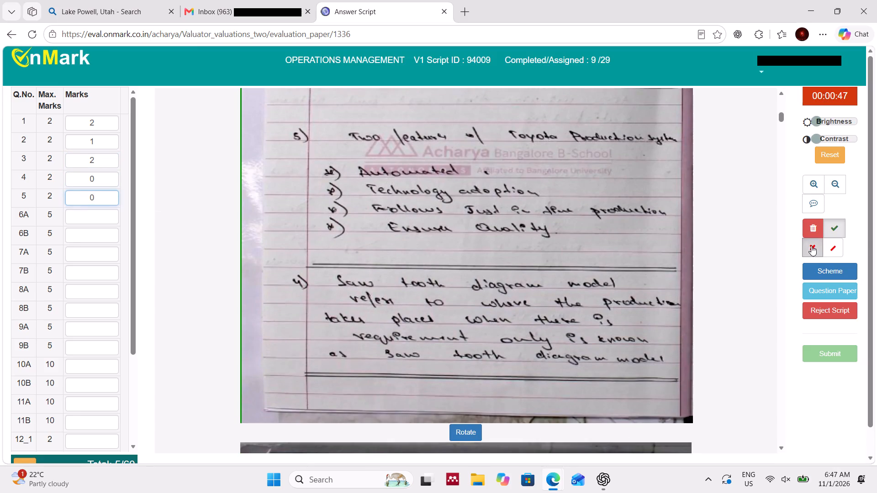
pyautogui.click(305, 193)
# Tick the 6B answer on page 05 and enter 4 marks for question 6B.
pyautogui.scroll(-4, 306, 196)
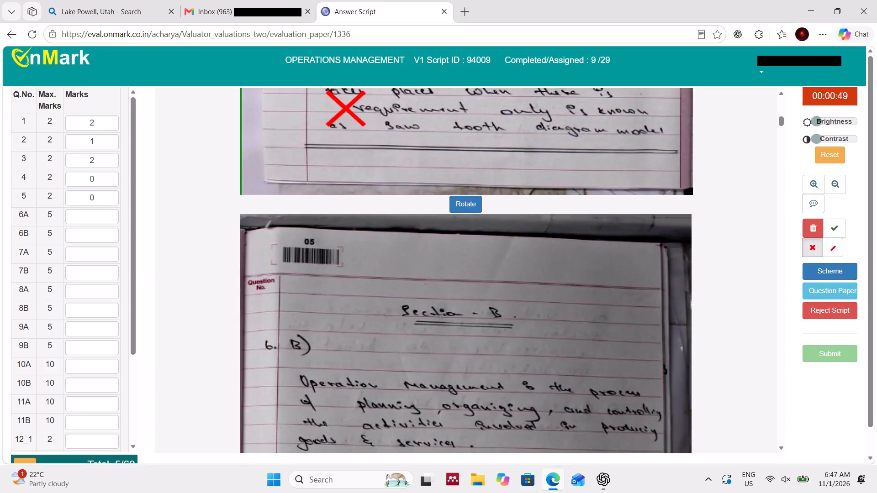
pyautogui.scroll(-4, 307, 205)
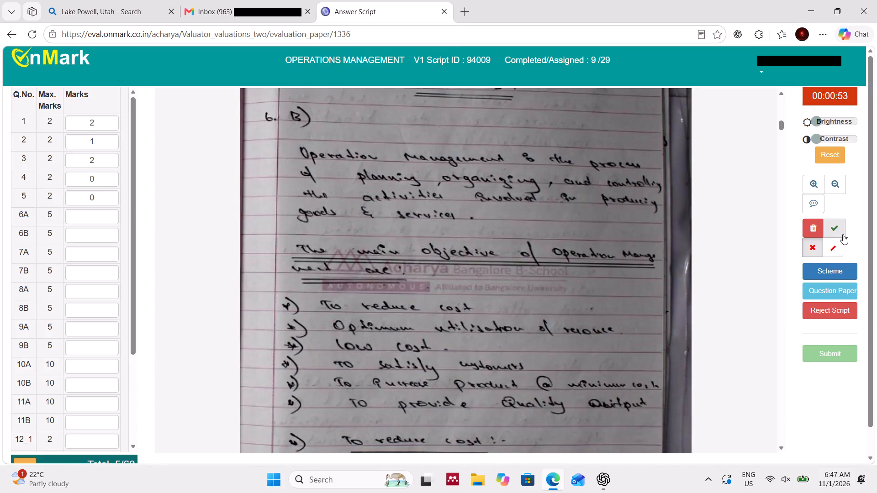
pyautogui.click(833, 221)
pyautogui.click(356, 238)
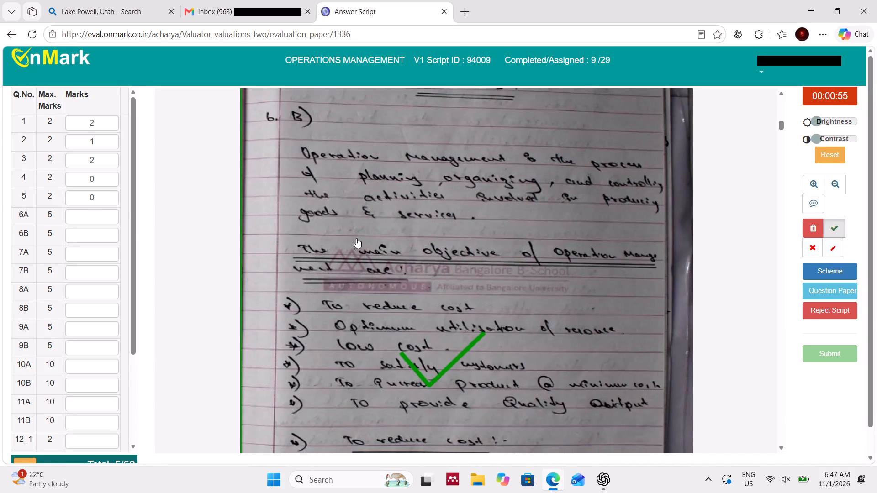
pyautogui.click(69, 237)
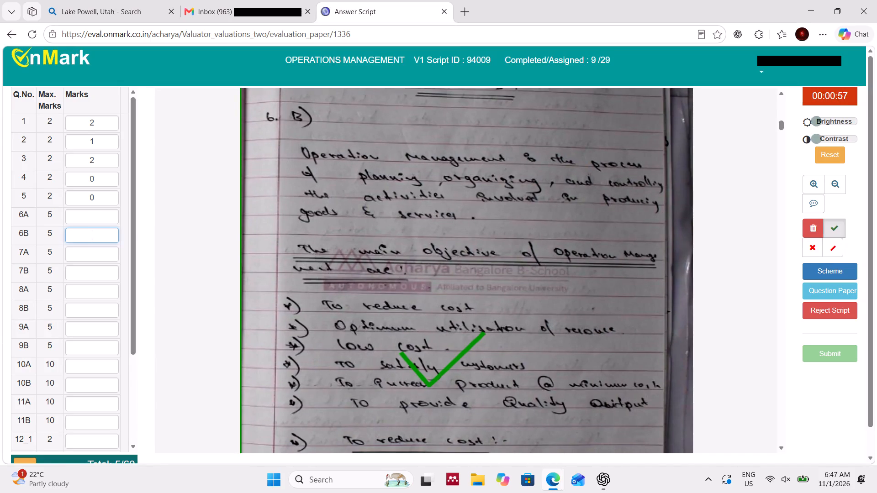
pyautogui.press('4')
# Place ticks on pages 06 and 07, where the 6B answer continues.
pyautogui.scroll(-6, 565, 281)
pyautogui.scroll(-5, 480, 280)
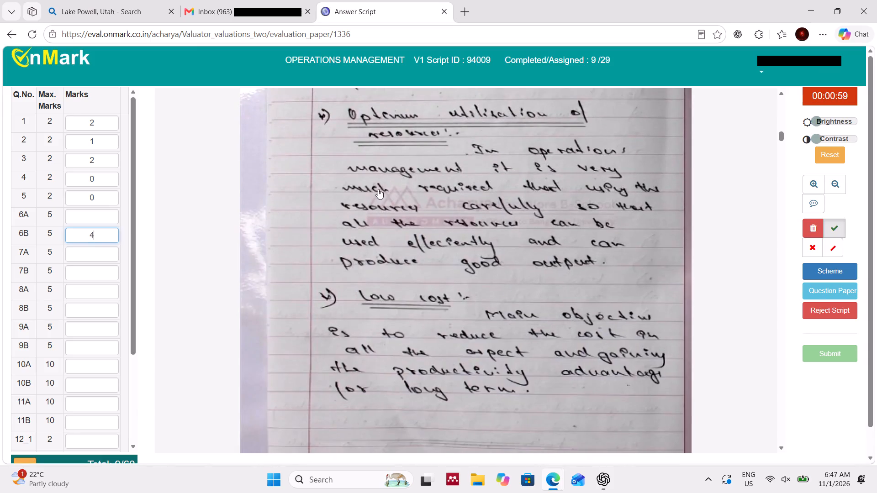
pyautogui.click(378, 189)
pyautogui.scroll(-7, 378, 189)
pyautogui.click(375, 196)
# Review the 7B answer and place crosses on pages 08 and 09.
pyautogui.scroll(-5, 375, 196)
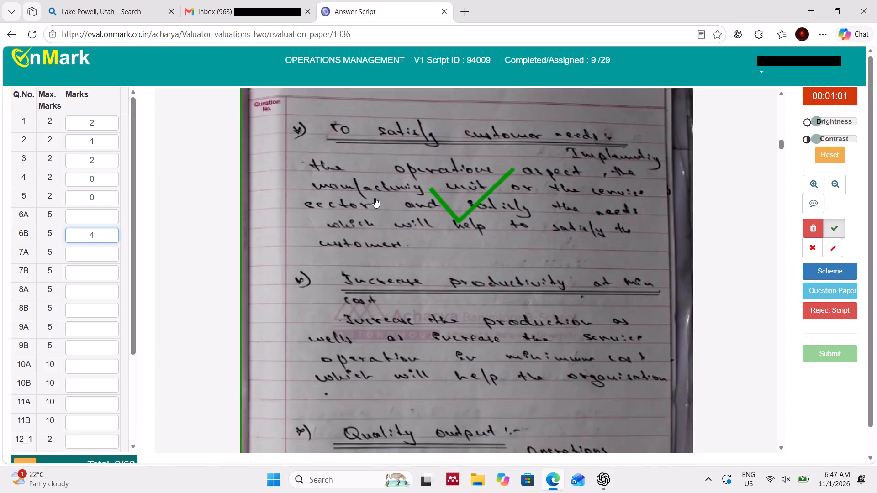
pyautogui.scroll(-5, 375, 198)
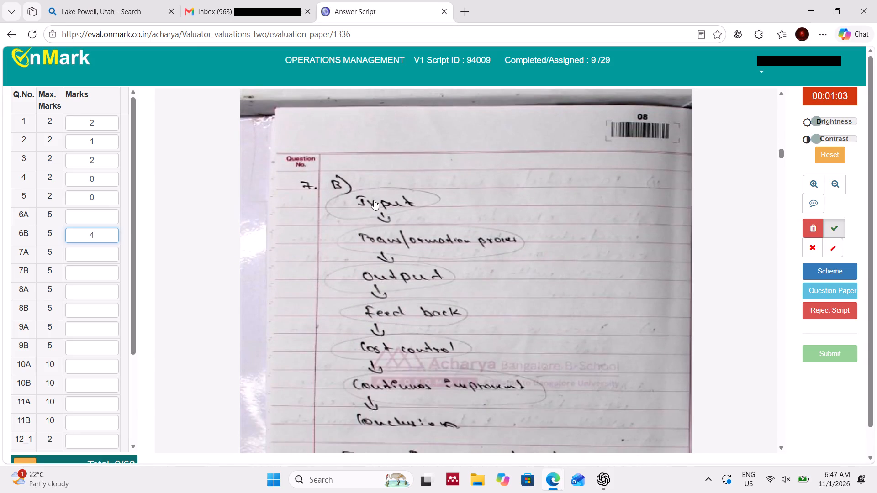
pyautogui.scroll(-5, 374, 200)
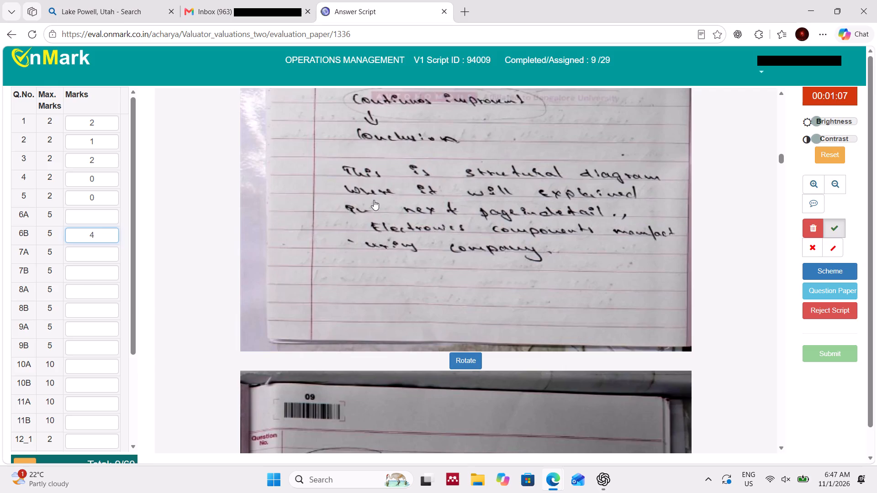
pyautogui.scroll(-4, 374, 200)
pyautogui.scroll(7, 374, 200)
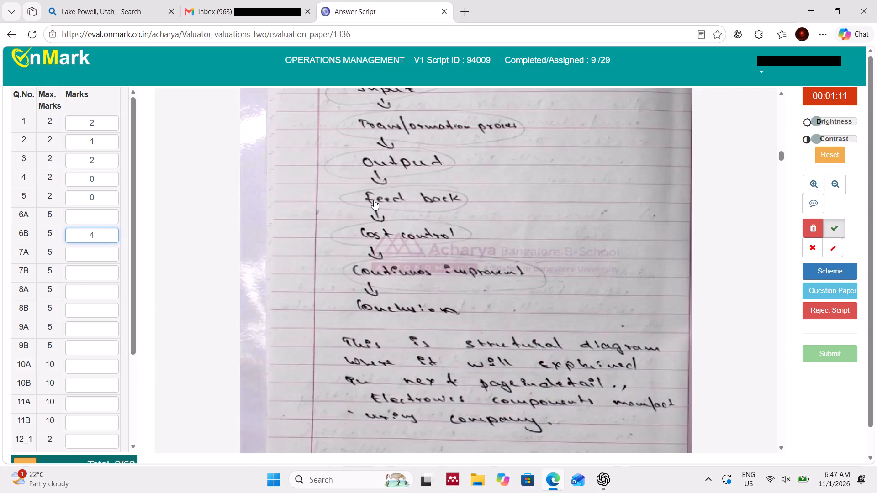
pyautogui.scroll(6, 374, 200)
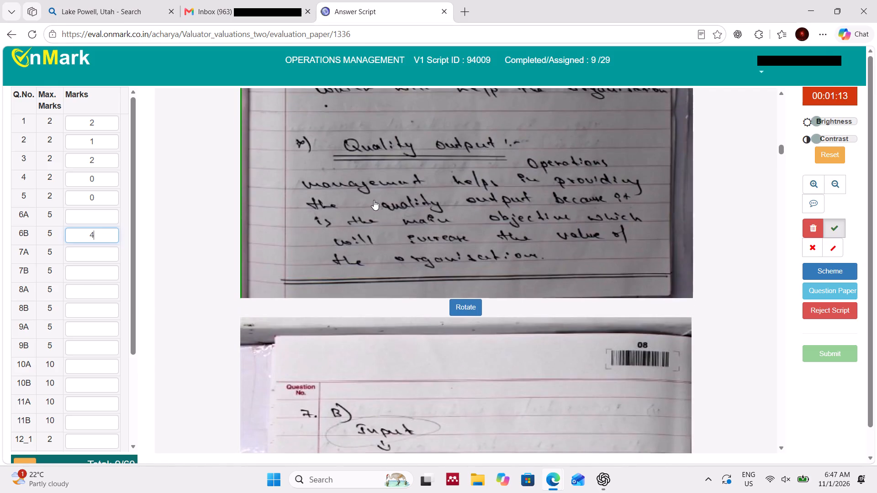
pyautogui.scroll(-5, 374, 200)
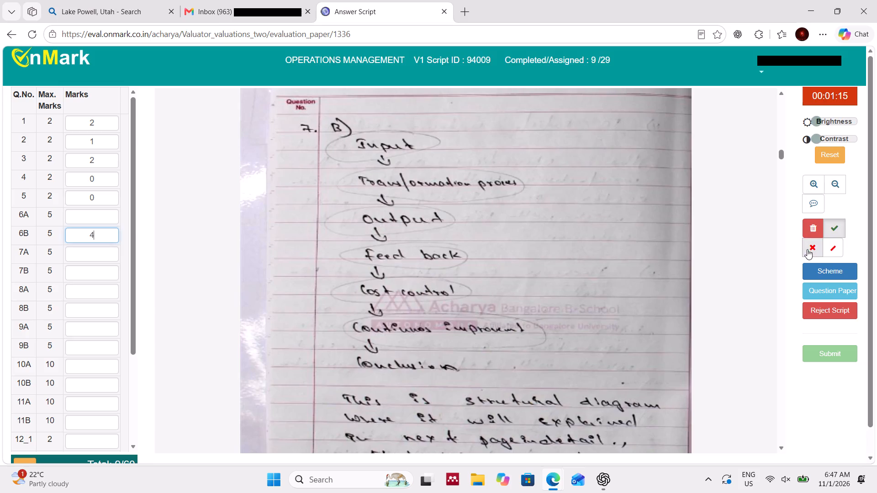
pyautogui.click(807, 249)
pyautogui.click(336, 188)
pyautogui.scroll(-11, 336, 189)
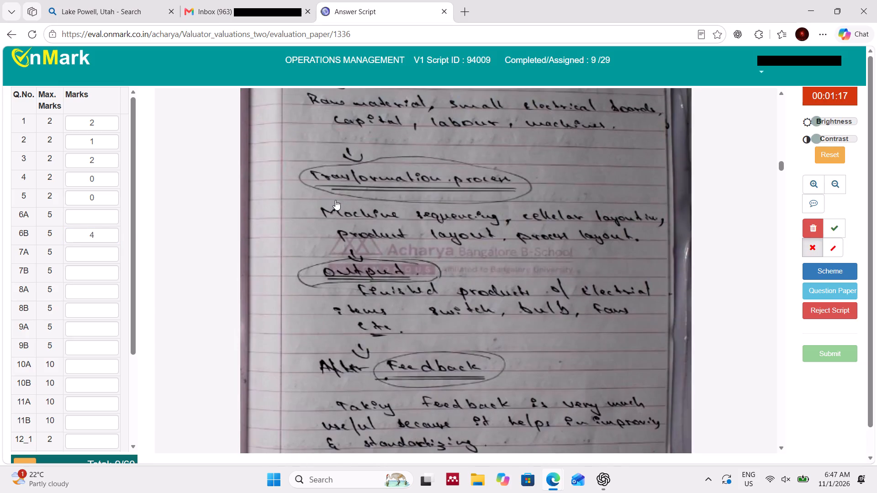
pyautogui.click(335, 200)
# Read the rest of the 7B answer on page 10 and enter 1 mark for question 7B.
pyautogui.scroll(-8, 335, 200)
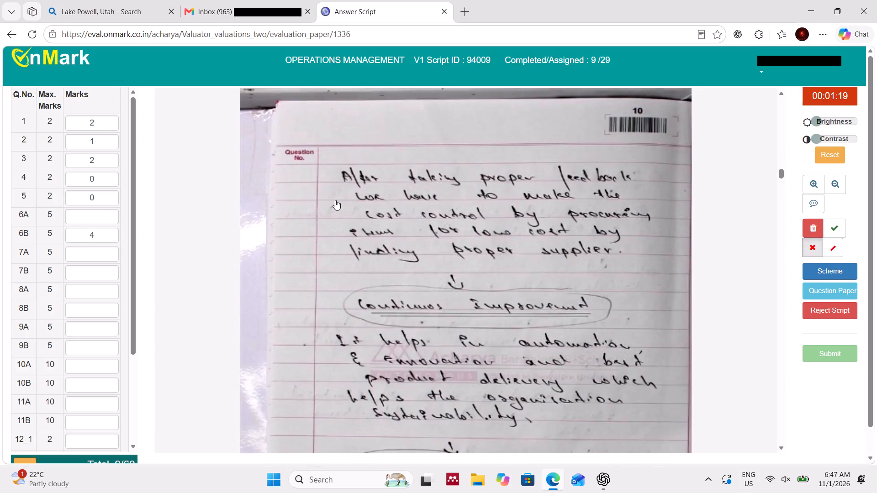
pyautogui.scroll(-5, 335, 200)
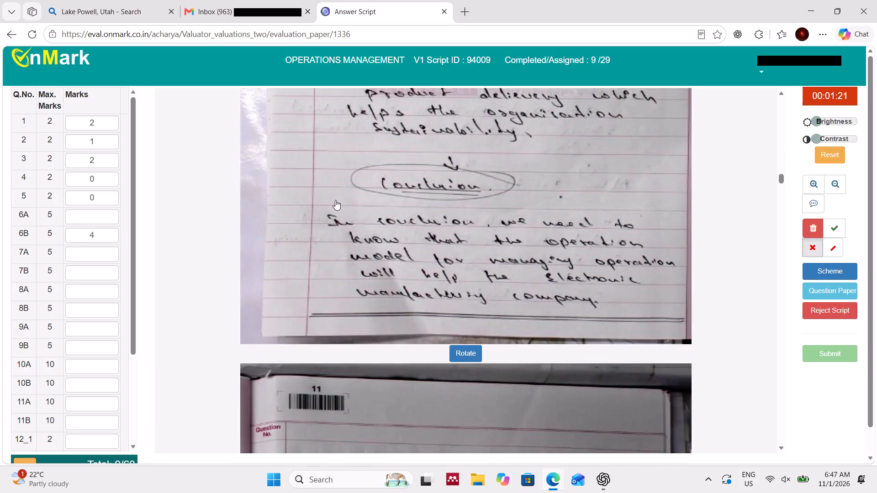
pyautogui.scroll(-4, 335, 200)
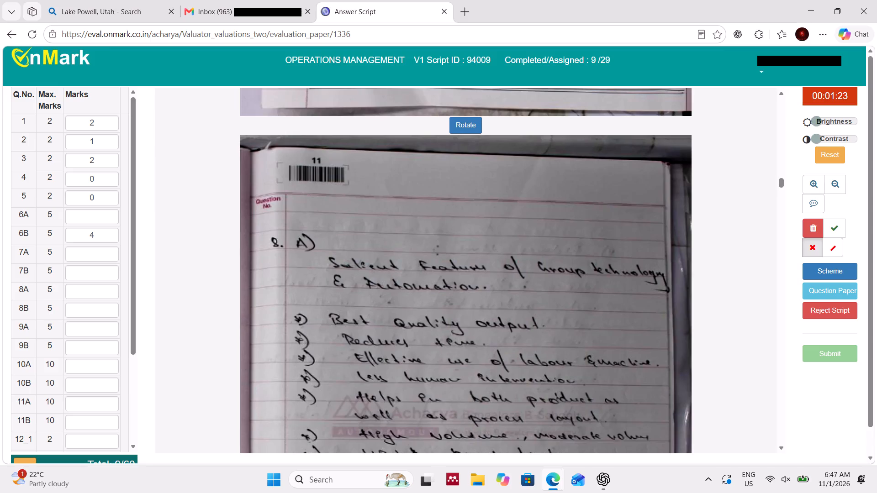
pyautogui.click(80, 271)
pyautogui.press('1')
# Tick the 8A answer on page 11 and enter 2 marks for question 8A.
pyautogui.scroll(-3, 380, 266)
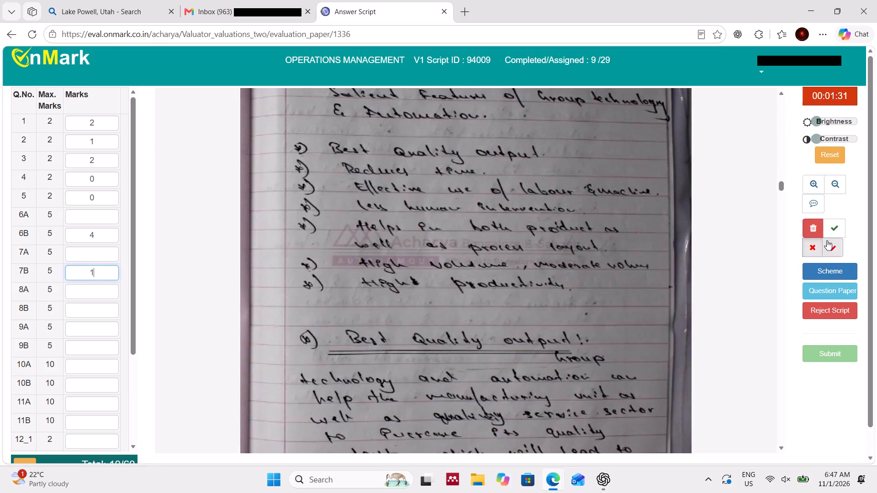
pyautogui.click(832, 230)
pyautogui.click(368, 222)
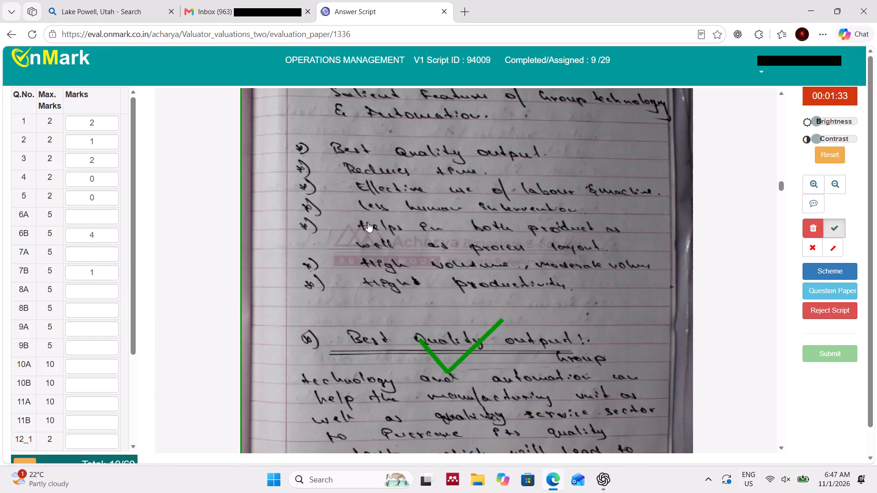
pyautogui.scroll(6, 368, 222)
pyautogui.scroll(-4, 368, 222)
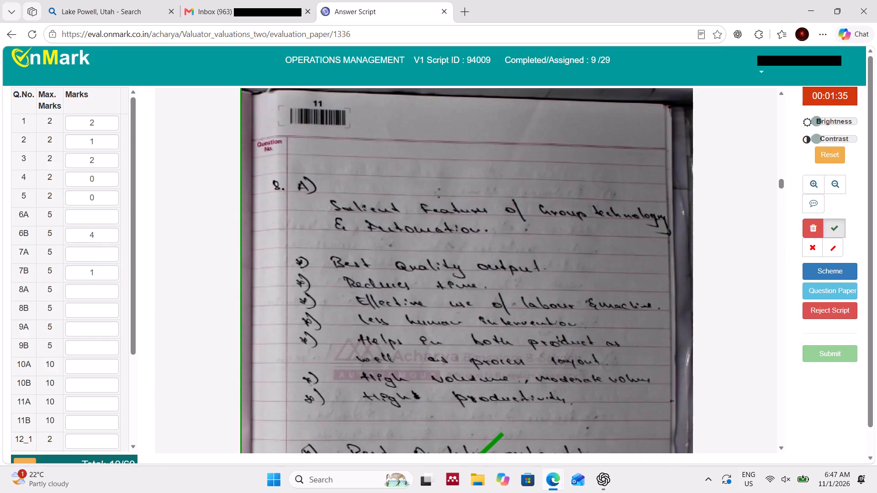
pyautogui.click(85, 294)
pyautogui.press('2')
# Place a tick on page 12, where the 8A answer continues.
pyautogui.scroll(-12, 571, 291)
pyautogui.click(453, 252)
pyautogui.scroll(-6, 453, 252)
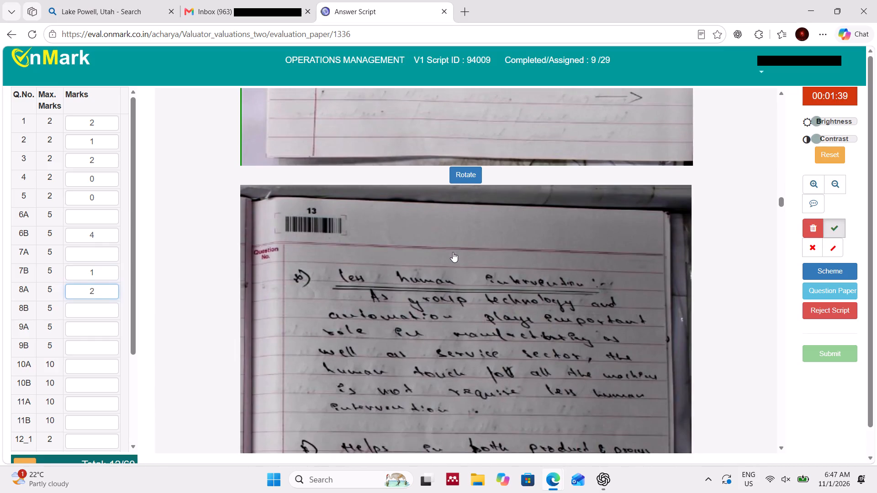
# Tick the continuation of the 8A answer on pages 13 and 14.
pyautogui.click(429, 255)
pyautogui.scroll(-12, 429, 255)
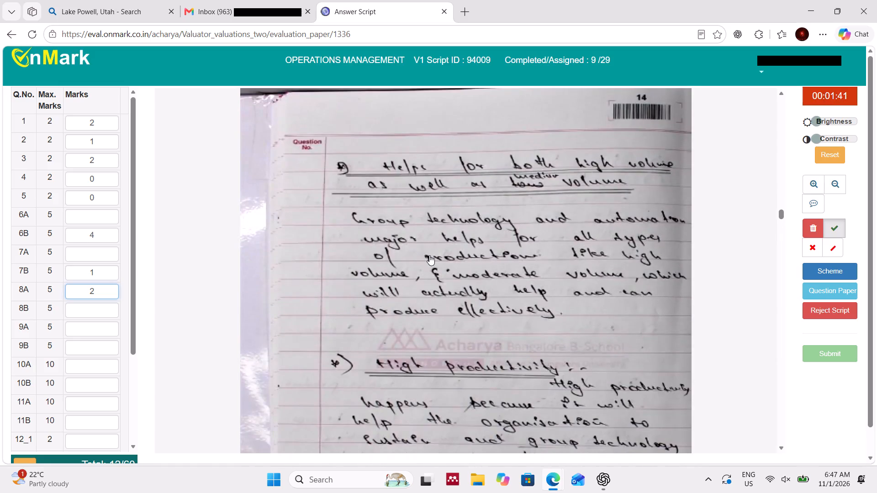
pyautogui.click(429, 255)
# Read the 9B answer on zero defect zero effect and place ticks on pages 15 and 16.
pyautogui.scroll(3, 429, 255)
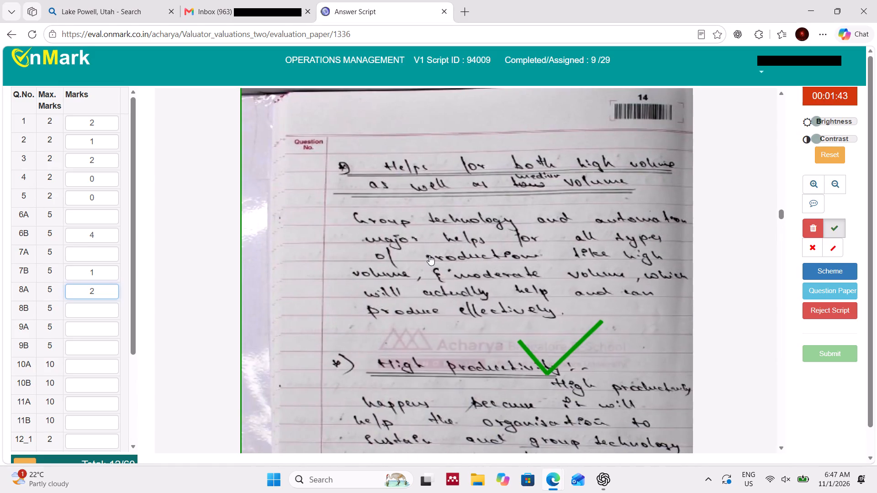
pyautogui.scroll(3, 429, 255)
pyautogui.scroll(-19, 429, 255)
pyautogui.scroll(1, 429, 255)
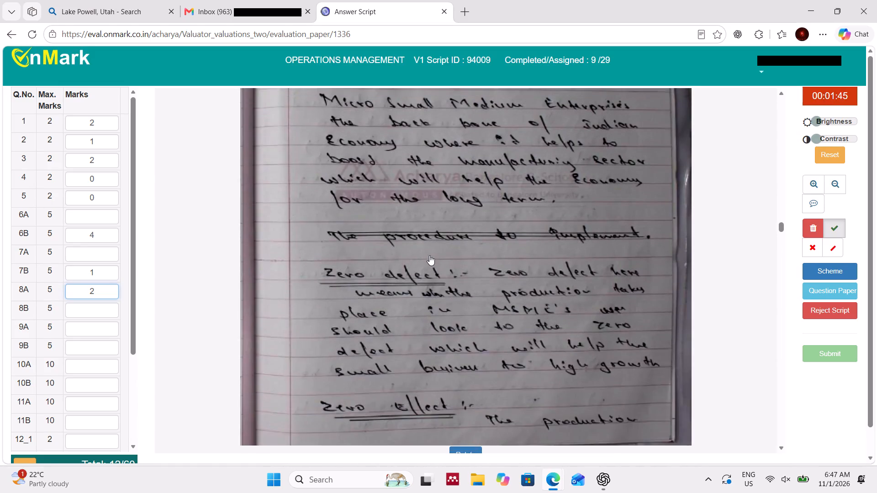
pyautogui.scroll(1, 429, 255)
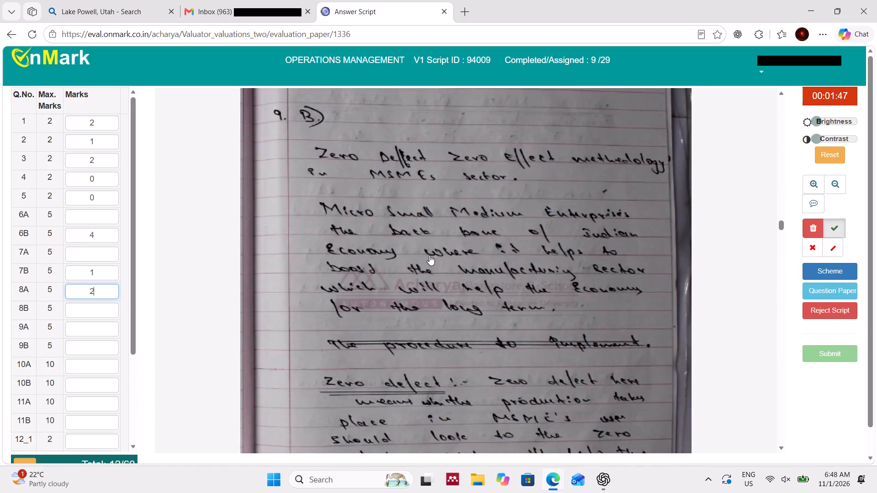
pyautogui.scroll(-2, 429, 255)
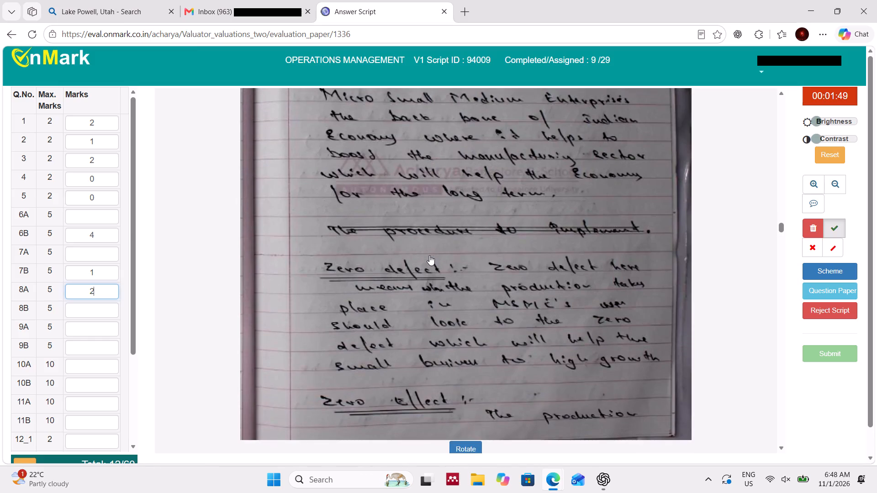
pyautogui.click(400, 223)
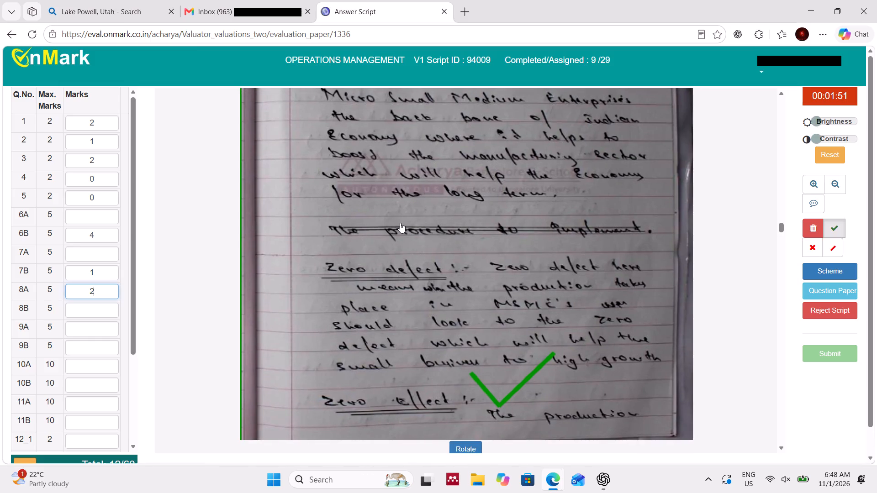
pyautogui.scroll(-8, 400, 223)
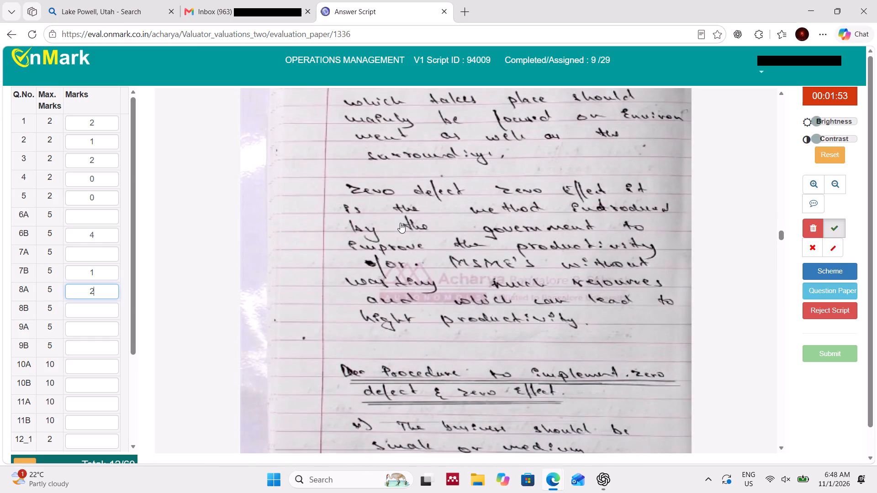
pyautogui.click(400, 223)
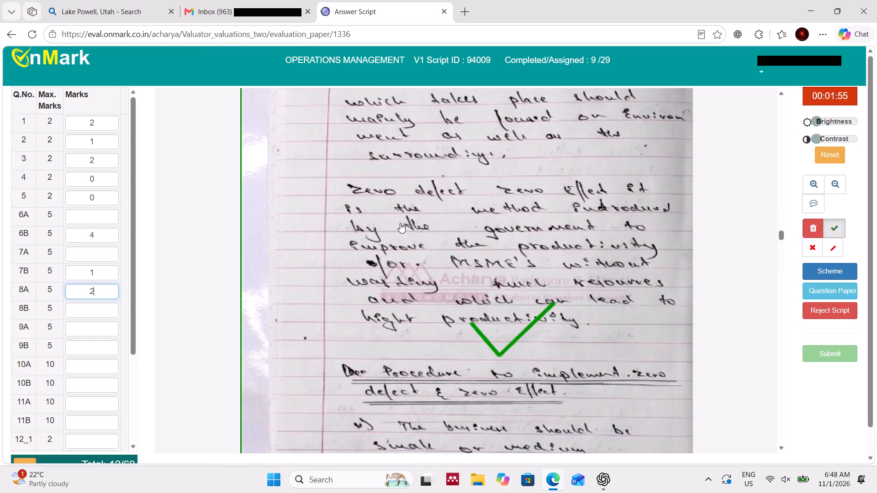
# Check the 9B answer through page 17 and enter 2 marks for question 9B.
pyautogui.scroll(-8, 400, 223)
pyautogui.scroll(4, 400, 223)
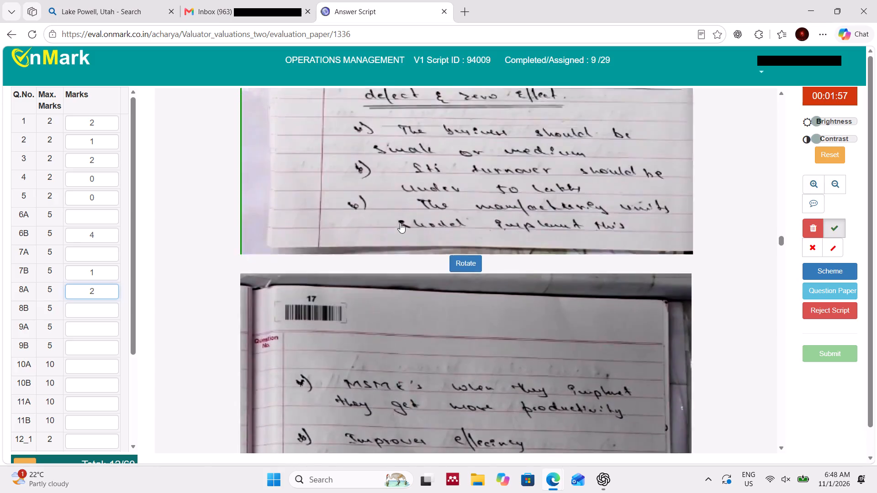
pyautogui.scroll(15, 400, 223)
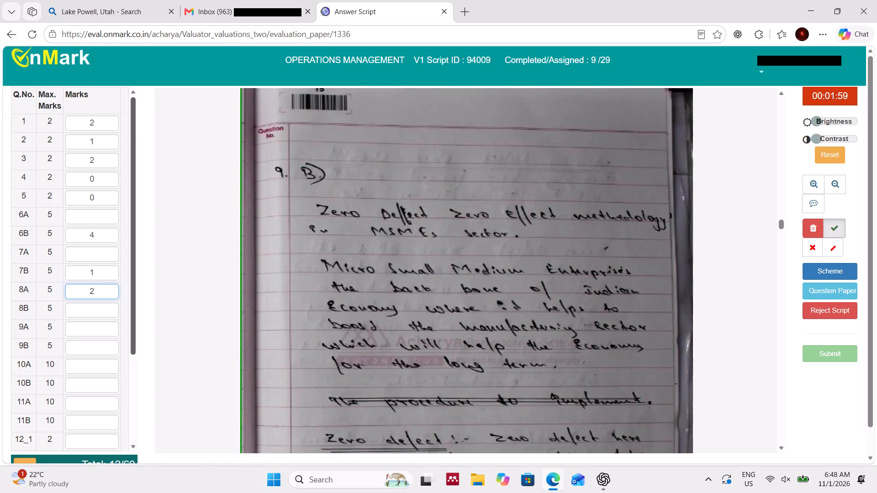
pyautogui.click(96, 343)
pyautogui.press('2')
# Place a tick on page 18, where the 9B answer continues.
pyautogui.scroll(-4, 315, 307)
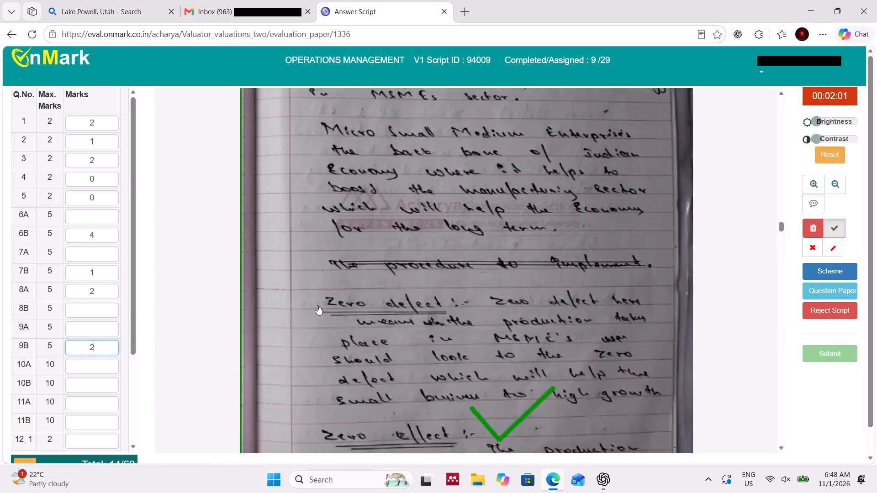
pyautogui.scroll(-18, 317, 305)
pyautogui.scroll(-5, 340, 267)
pyautogui.click(344, 252)
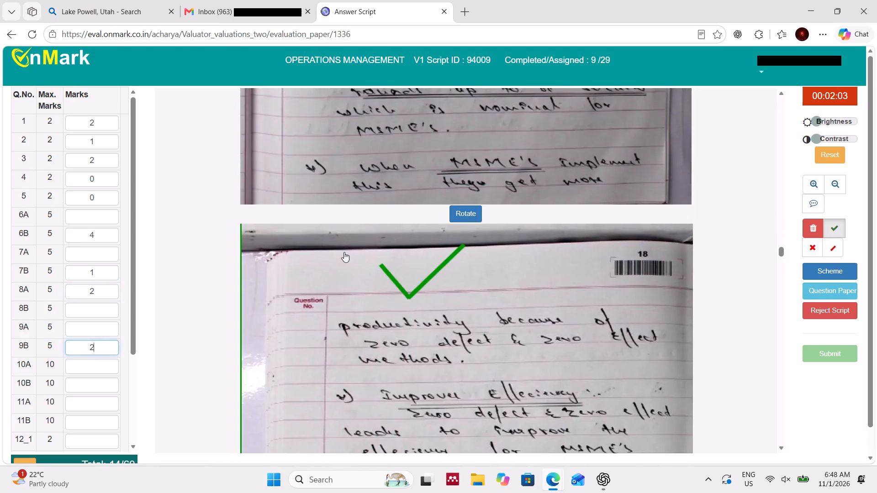
# Review the Section C decision-tree answer and tick its working on pages 19 and 20.
pyautogui.scroll(-12, 344, 252)
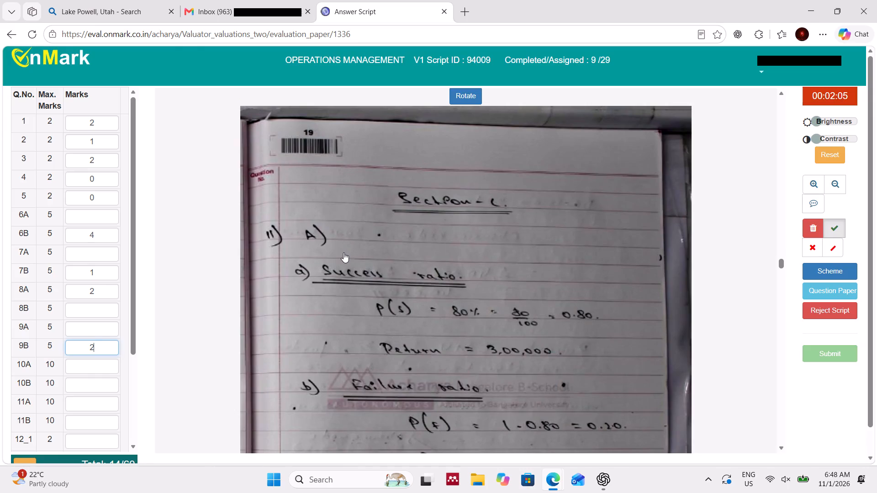
pyautogui.scroll(-2, 343, 252)
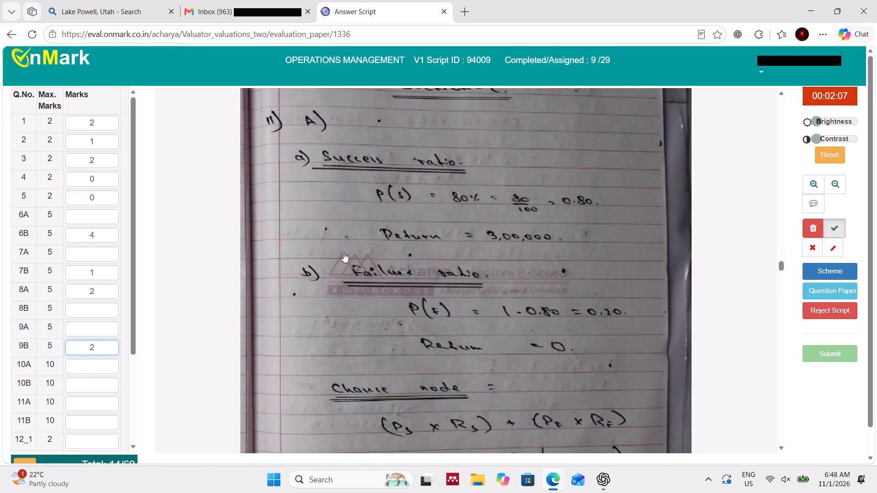
pyautogui.scroll(-3, 343, 252)
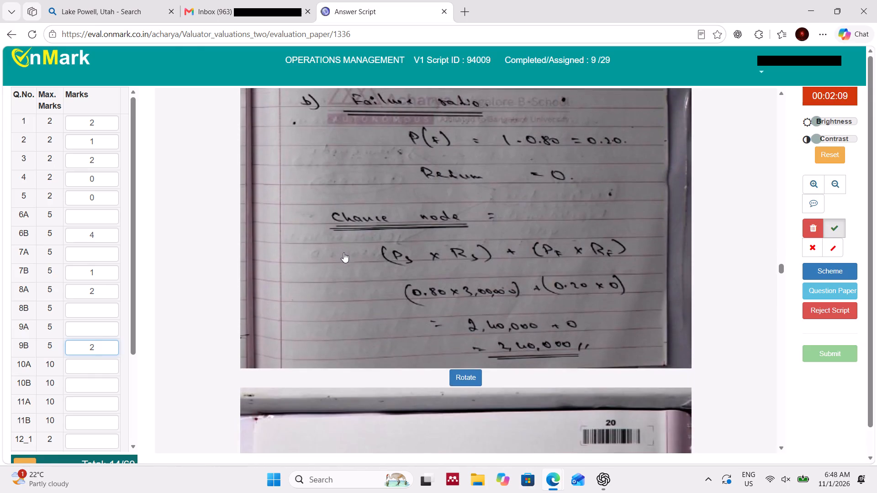
pyautogui.scroll(-3, 343, 252)
pyautogui.scroll(5, 343, 252)
pyautogui.click(340, 228)
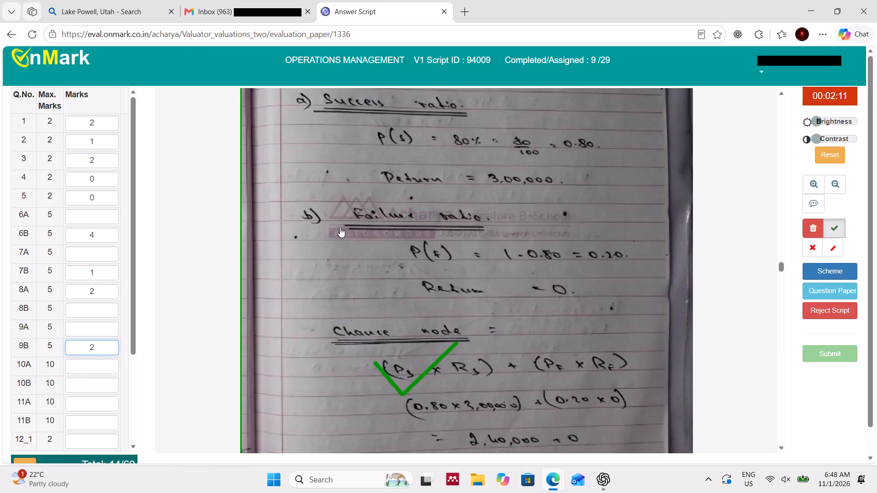
pyautogui.scroll(-7, 338, 227)
pyautogui.click(331, 251)
# Recheck the decision-tree answer on pages 19 and 20 and enter 9 marks for question 11B.
pyautogui.scroll(-6, 332, 251)
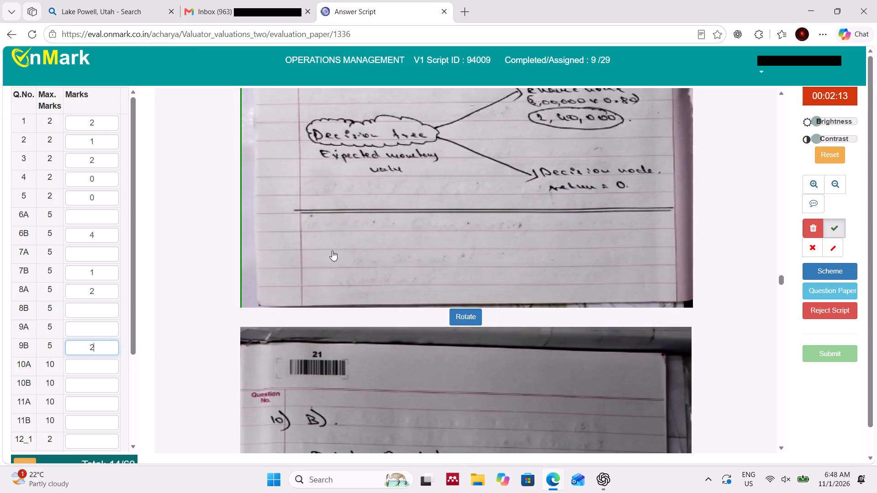
pyautogui.scroll(13, 332, 251)
pyautogui.scroll(-6, 332, 251)
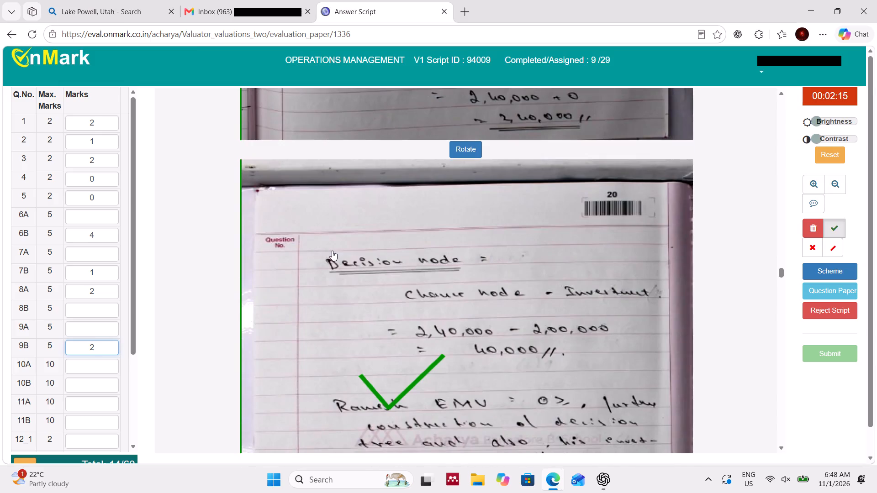
pyautogui.scroll(-7, 332, 251)
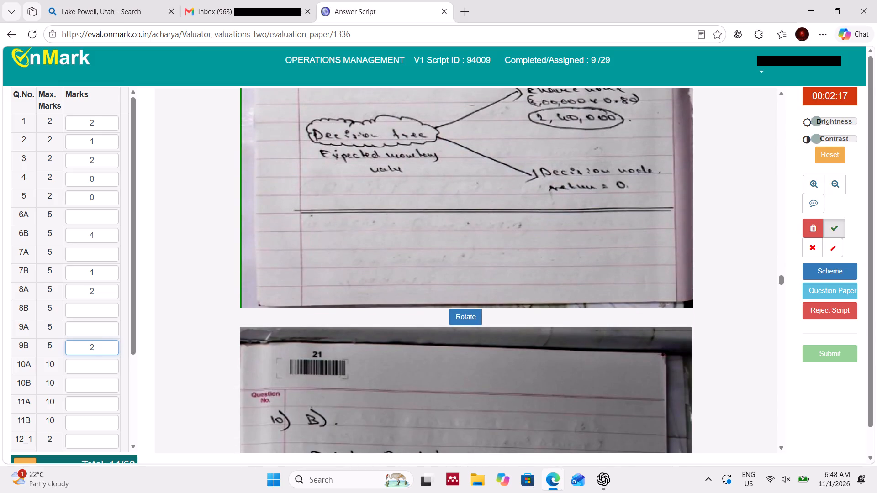
pyautogui.scroll(13, 280, 301)
pyautogui.scroll(6, 307, 268)
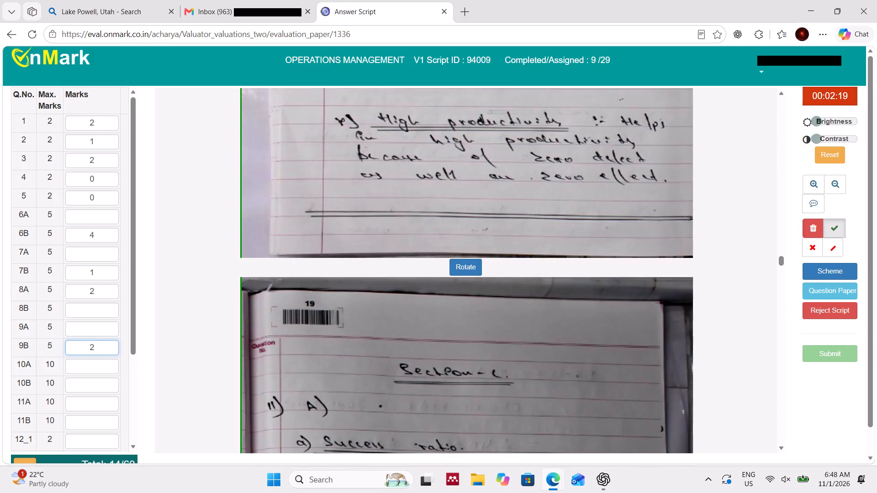
pyautogui.scroll(-5, 286, 277)
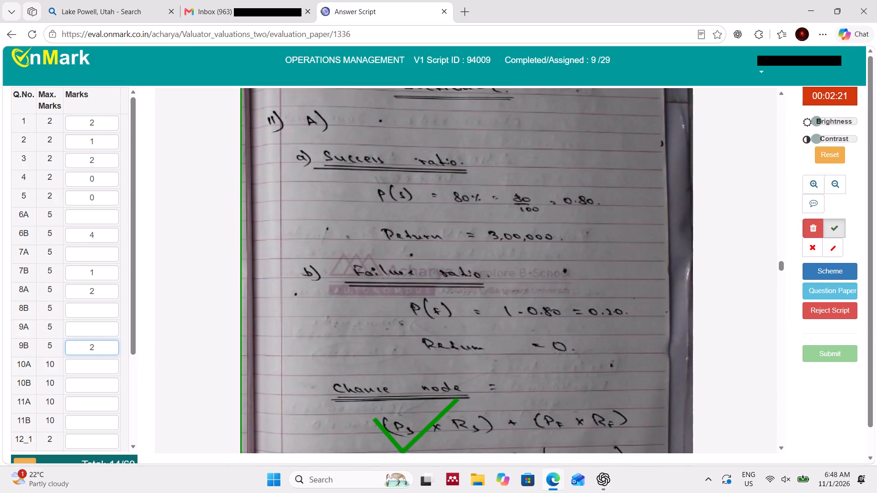
pyautogui.click(68, 421)
pyautogui.press('9')
# Tick the 10B total quality management answer on page 21 and twice on page 22.
pyautogui.scroll(-6, 251, 392)
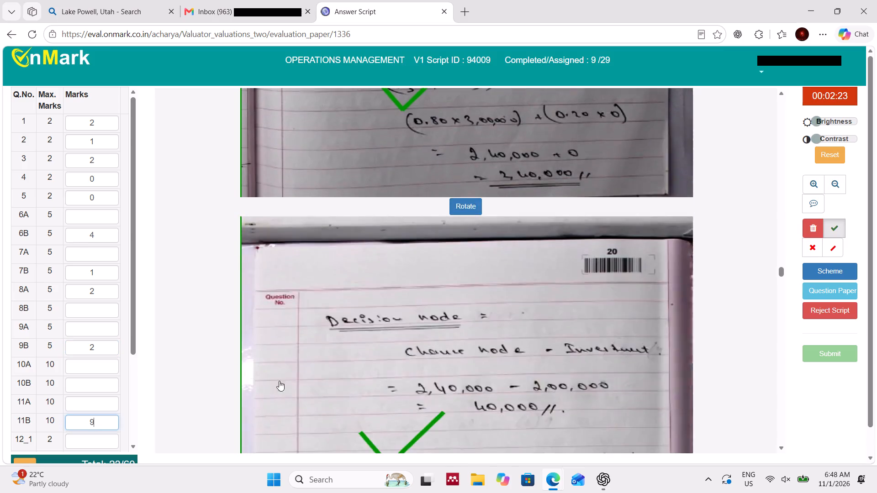
pyautogui.scroll(-12, 279, 381)
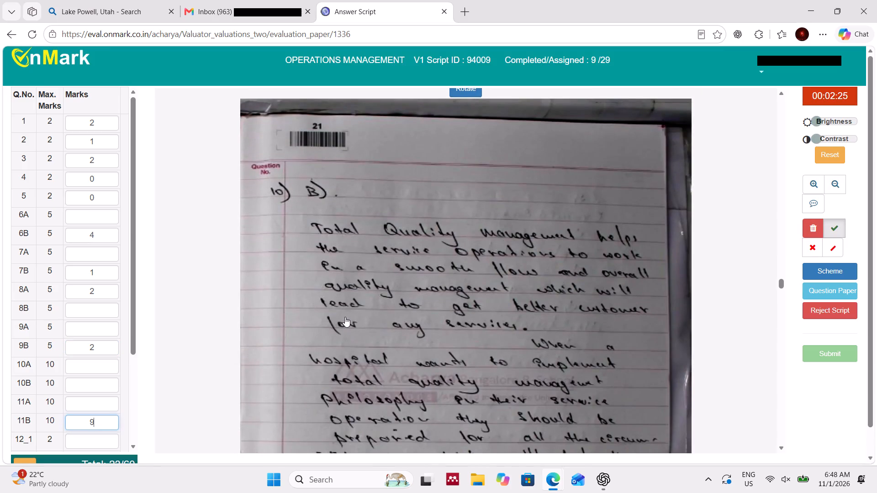
pyautogui.scroll(-2, 345, 317)
pyautogui.click(335, 281)
pyautogui.scroll(-6, 335, 281)
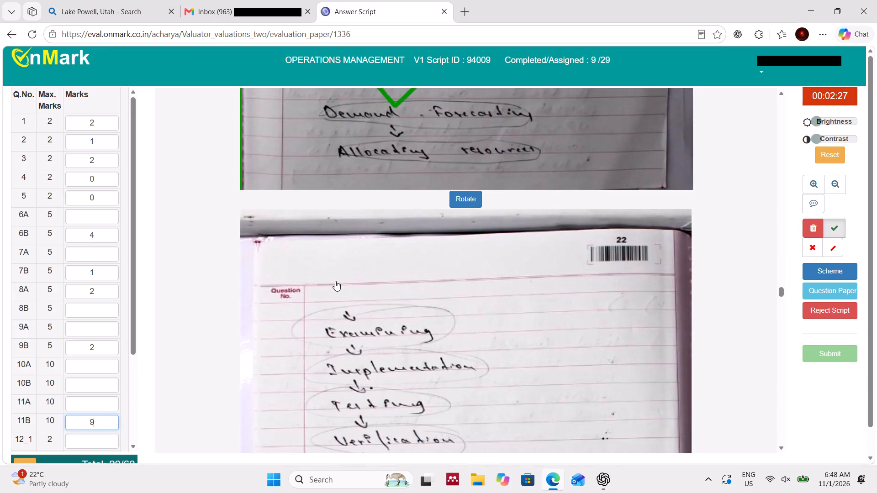
pyautogui.click(335, 281)
pyautogui.scroll(-4, 335, 281)
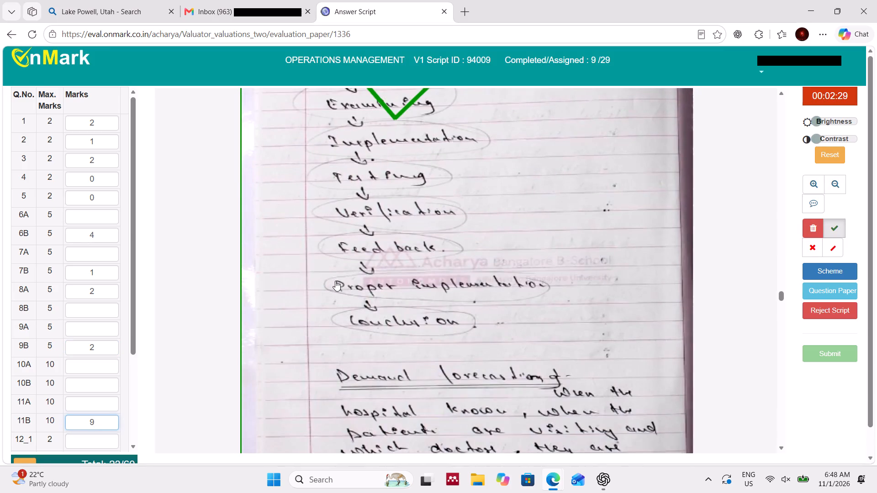
pyautogui.click(335, 281)
# Tick the continuation of the 10B answer on pages 23 and 24.
pyautogui.scroll(-6, 335, 281)
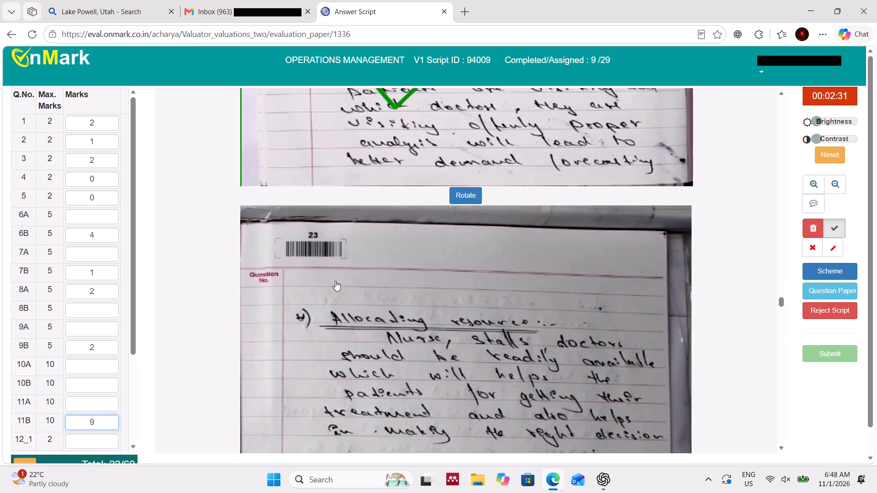
pyautogui.click(335, 281)
pyautogui.scroll(-6, 335, 281)
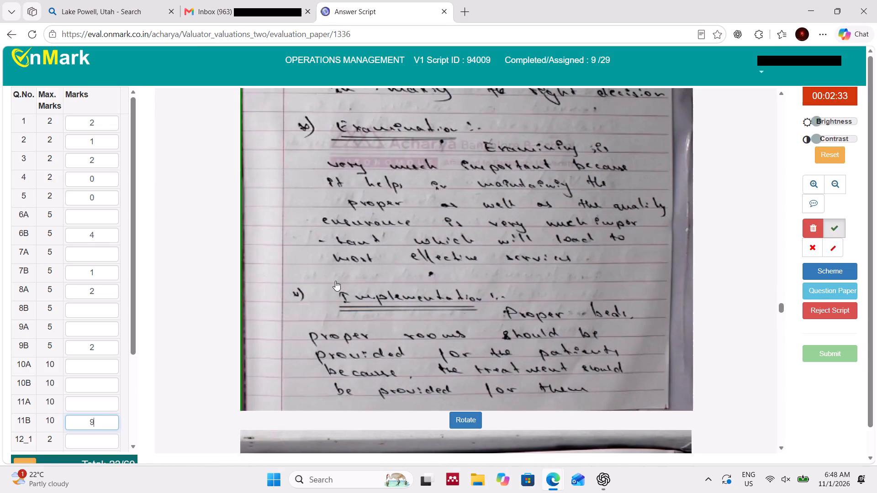
pyautogui.click(335, 281)
pyautogui.scroll(6, 335, 281)
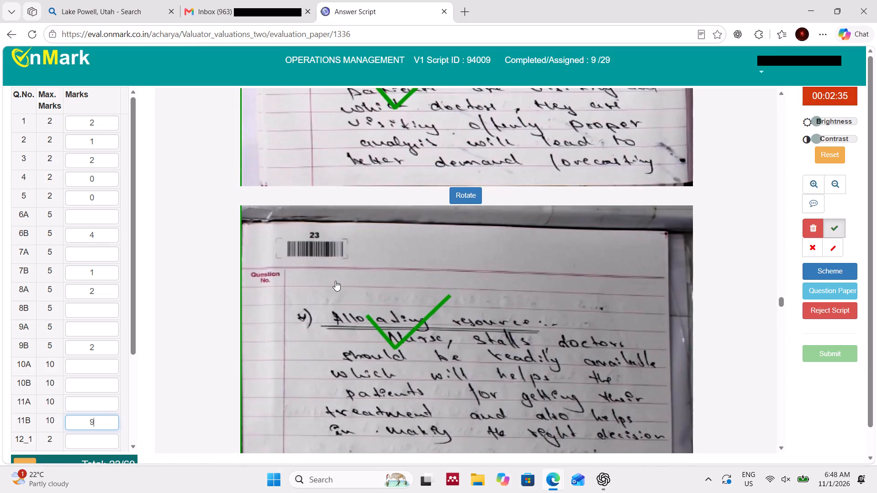
pyautogui.scroll(-11, 335, 281)
pyautogui.click(335, 281)
# Tick the 10B answer on page 25 and enter 3 marks for question 10B.
pyautogui.scroll(-9, 335, 281)
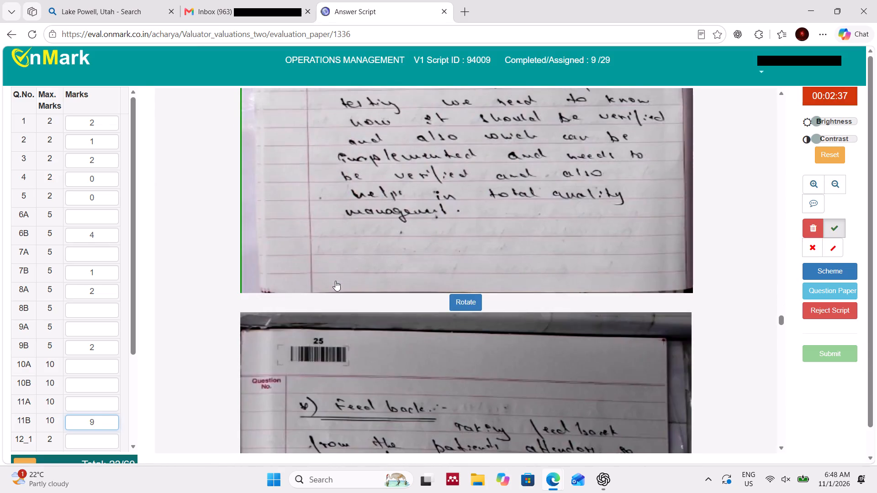
pyautogui.scroll(-3, 335, 281)
pyautogui.click(335, 281)
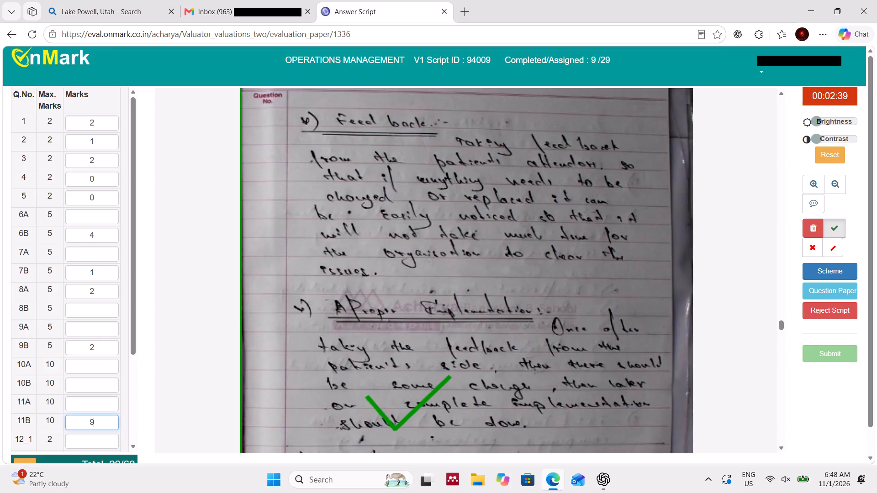
pyautogui.click(97, 388)
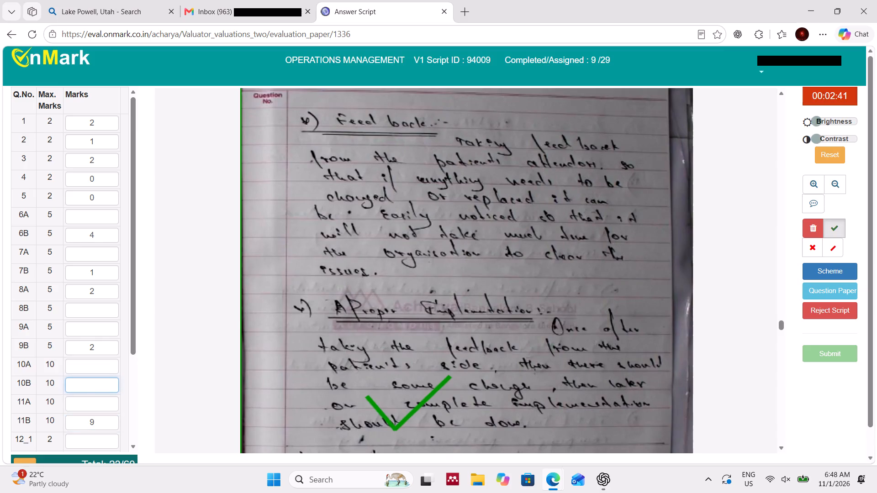
pyautogui.press('3')
# Read the first Section D answer on operational problems and enter 2 marks for question 12_1.
pyautogui.scroll(-10, 407, 314)
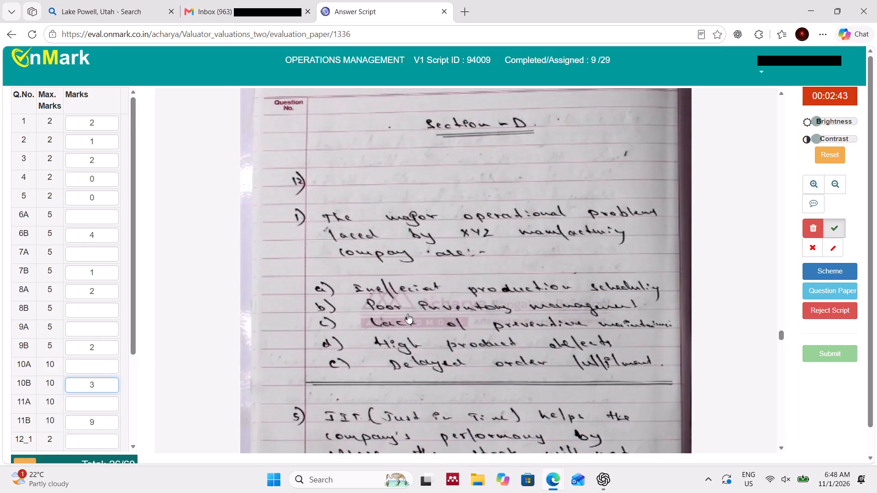
pyautogui.scroll(-2, 106, 430)
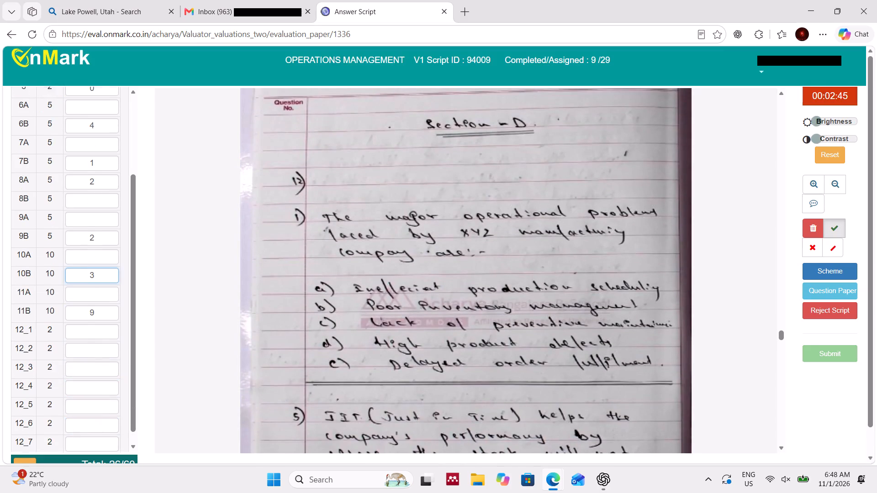
pyautogui.click(91, 329)
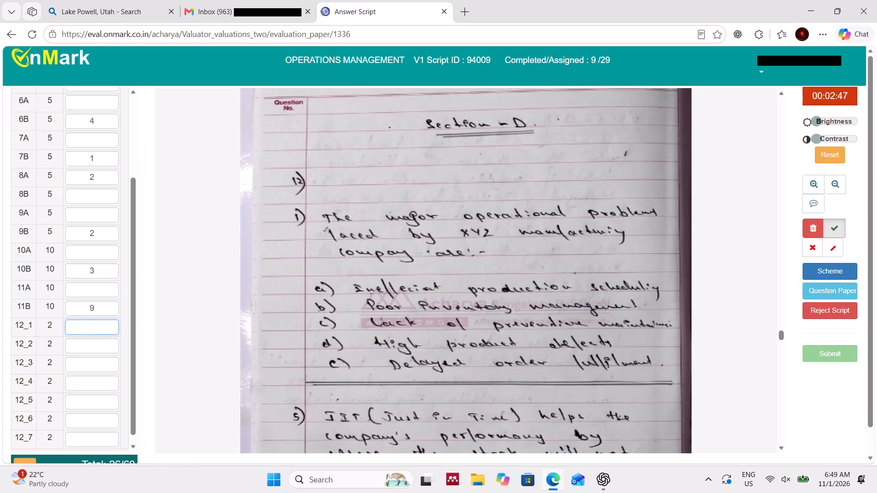
pyautogui.press('2')
# Enter 1 mark for question 12_5 and tick the just-in-time answer on page 26.
pyautogui.click(84, 400)
pyautogui.press('1')
pyautogui.scroll(-5, 436, 344)
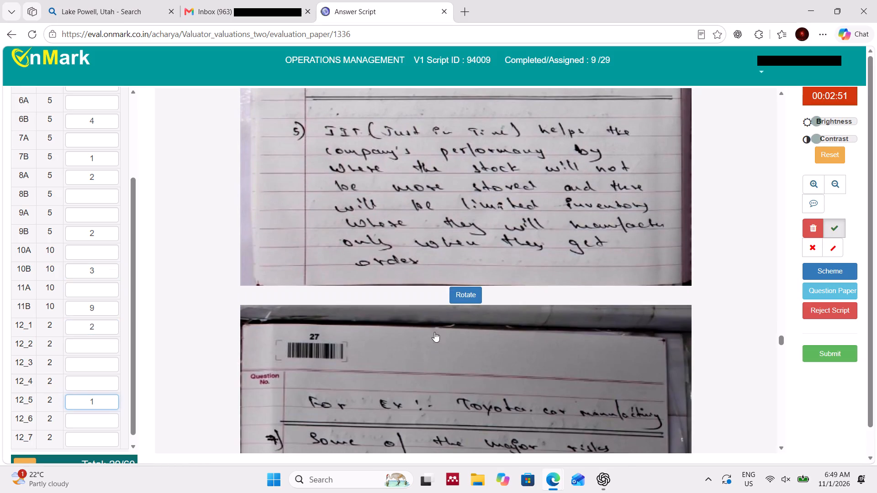
pyautogui.click(387, 172)
# Tick the Section D answers on page 27 and enter 1 mark each for questions 12_7 and 12_4.
pyautogui.scroll(-5, 398, 185)
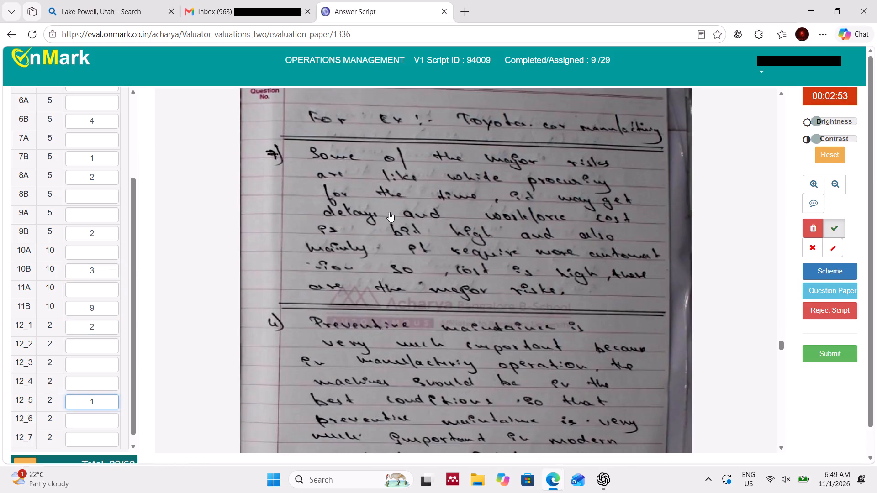
pyautogui.click(389, 212)
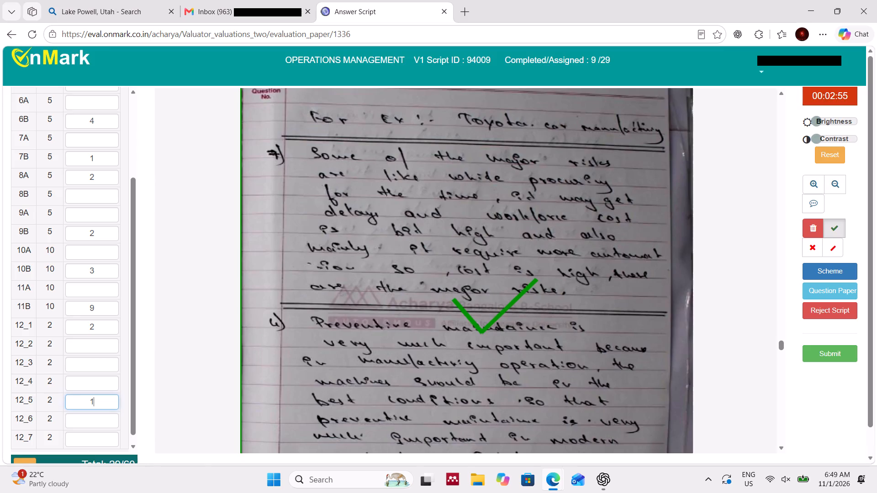
pyautogui.click(88, 443)
pyautogui.press('1')
pyautogui.scroll(-2, 95, 432)
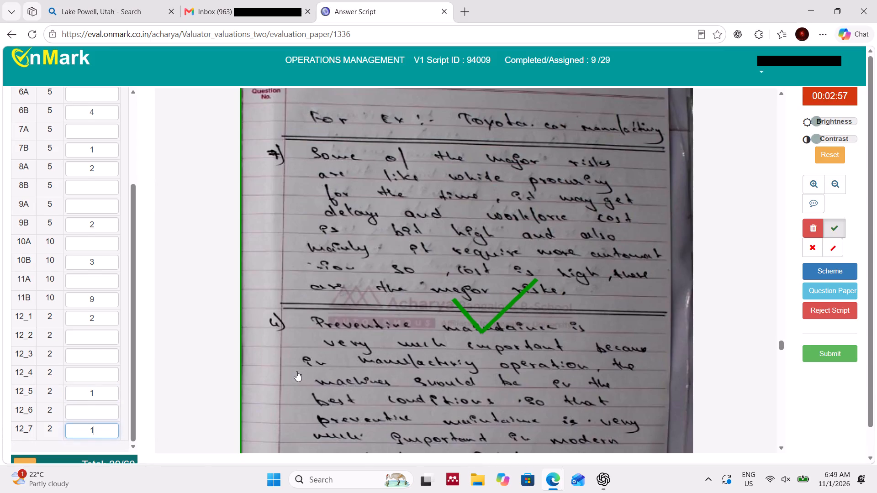
pyautogui.scroll(-3, 297, 371)
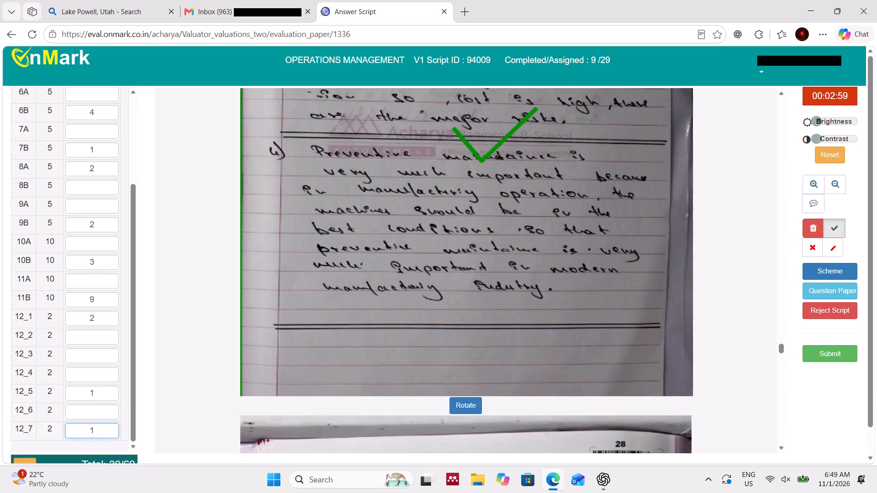
pyautogui.click(90, 374)
pyautogui.press('1')
pyautogui.scroll(-4, 313, 355)
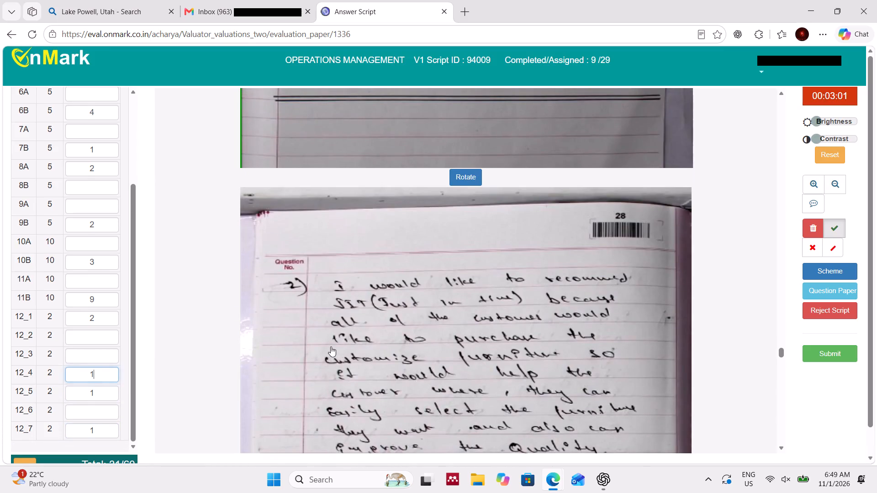
# Tick the just-in-time recommendation answer on page 28 and enter 2 marks for question 12_2.
pyautogui.click(331, 346)
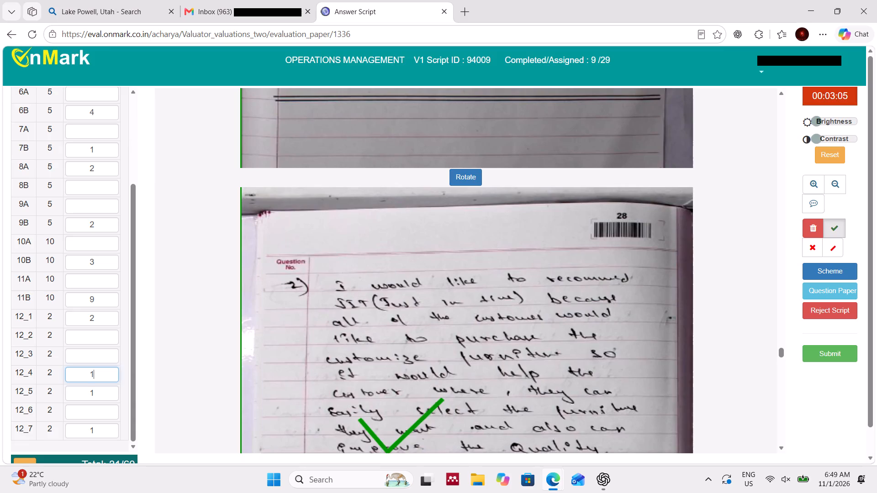
pyautogui.click(100, 339)
pyautogui.press('2')
# Mark each of the unused pages 29 to 35 with a red cross.
pyautogui.scroll(-11, 349, 340)
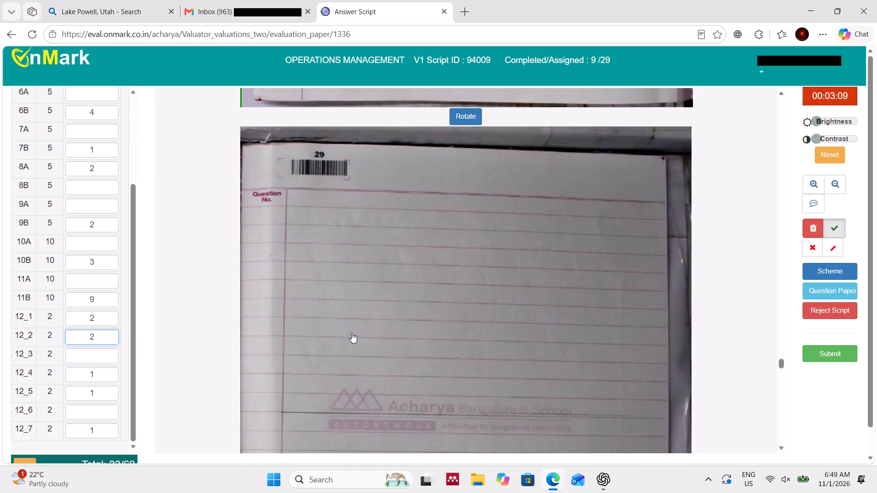
pyautogui.click(813, 246)
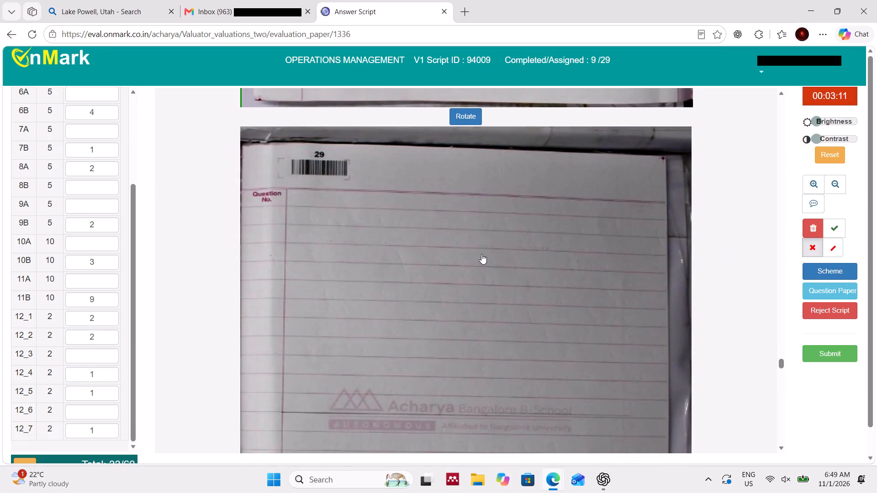
pyautogui.click(477, 252)
pyautogui.scroll(-10, 477, 252)
pyautogui.click(432, 254)
pyautogui.scroll(-9, 431, 253)
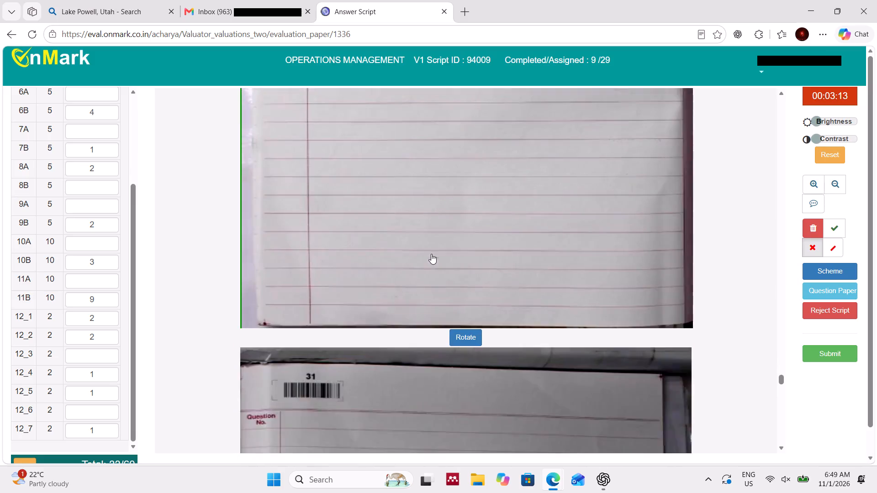
pyautogui.scroll(-2, 431, 254)
pyautogui.click(431, 255)
pyautogui.scroll(-13, 431, 255)
pyautogui.click(431, 255)
pyautogui.scroll(-7, 431, 255)
pyautogui.click(431, 255)
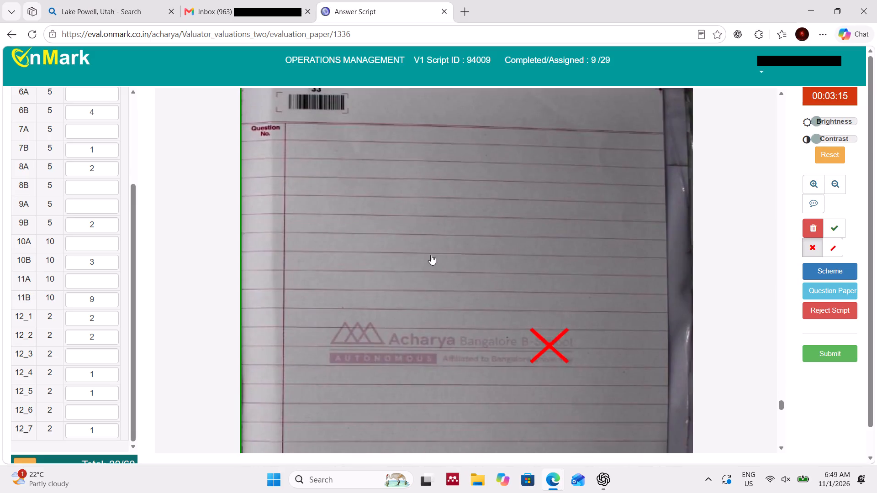
pyautogui.scroll(-7, 431, 255)
pyautogui.click(431, 255)
pyautogui.scroll(-12, 431, 255)
pyautogui.click(430, 256)
pyautogui.scroll(-5, 430, 256)
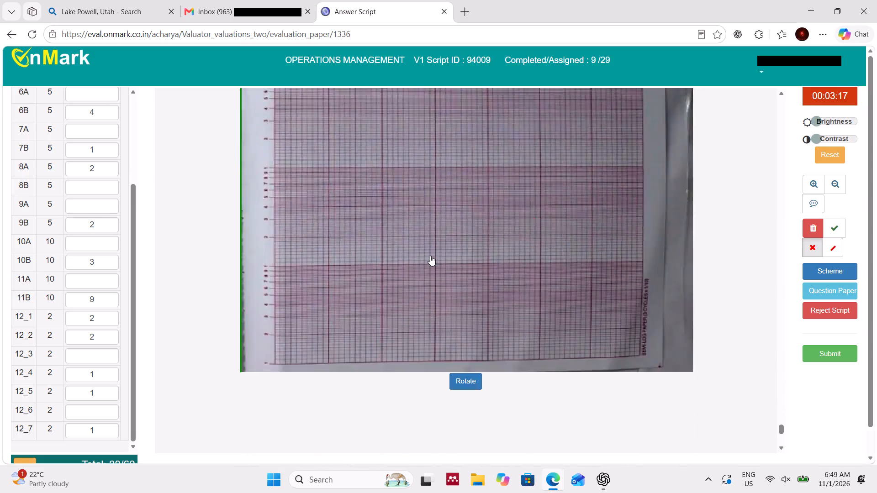
pyautogui.scroll(-8, 430, 256)
# Enter 0 marks for the unattempted questions 6A, 7A, 8B, 9A, 10A and 11A.
pyautogui.scroll(7, 182, 246)
pyautogui.scroll(6, 94, 177)
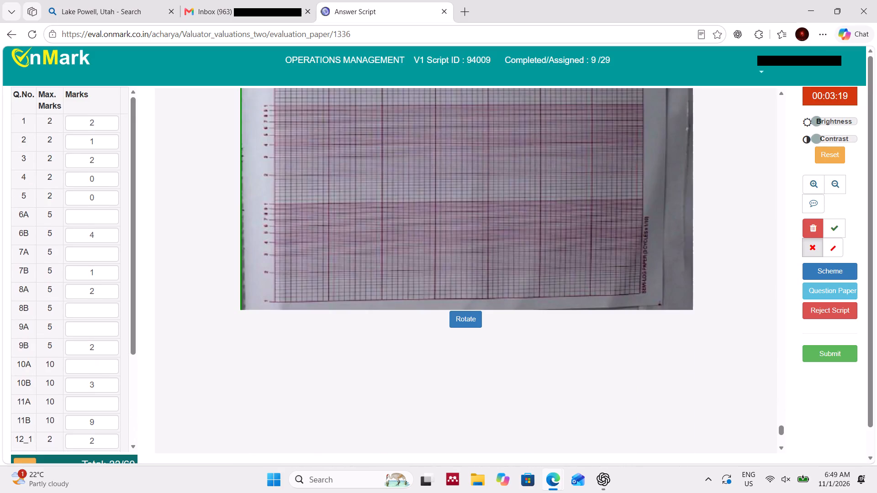
pyautogui.click(96, 211)
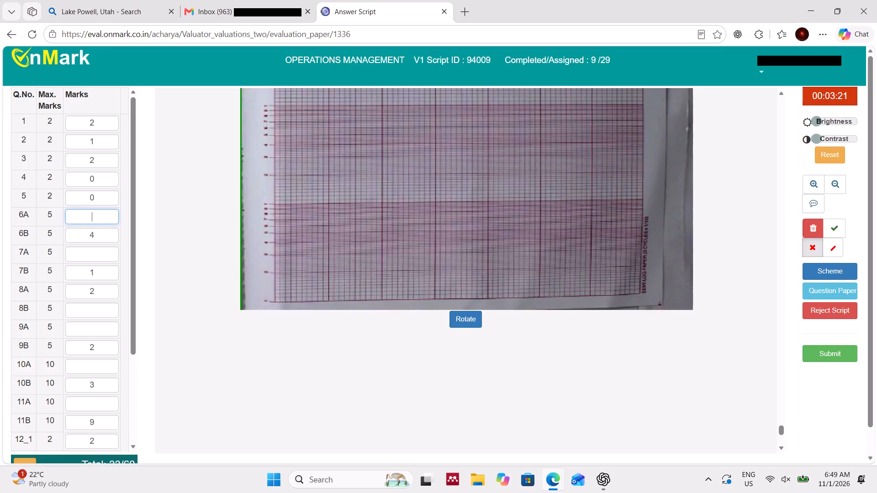
pyautogui.press('0')
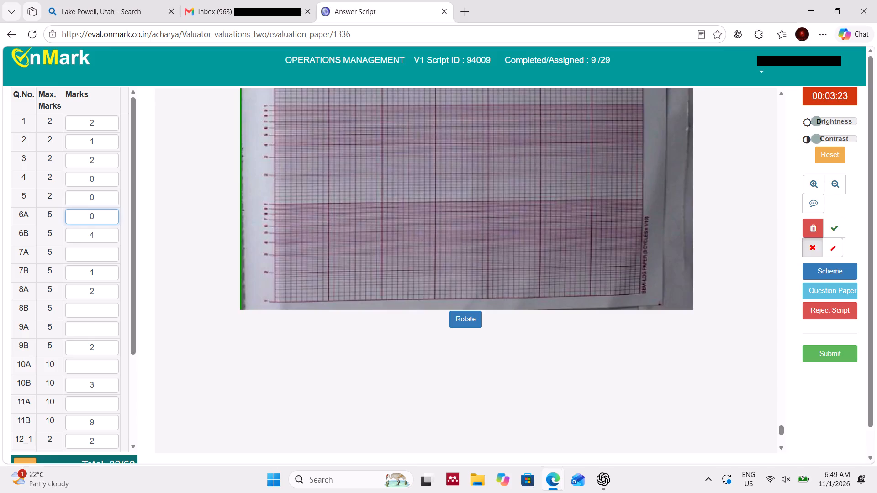
pyautogui.click(95, 251)
pyautogui.press('0')
pyautogui.click(97, 315)
pyautogui.press('0')
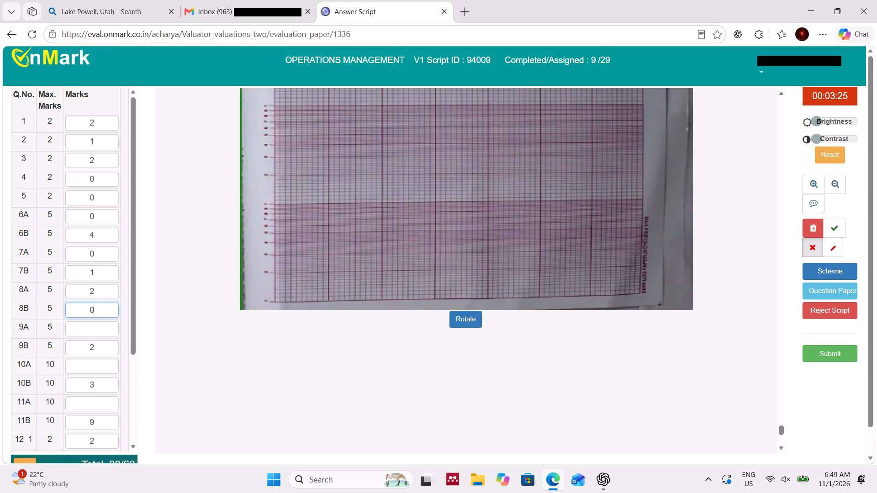
pyautogui.click(90, 336)
pyautogui.press('0')
pyautogui.click(92, 371)
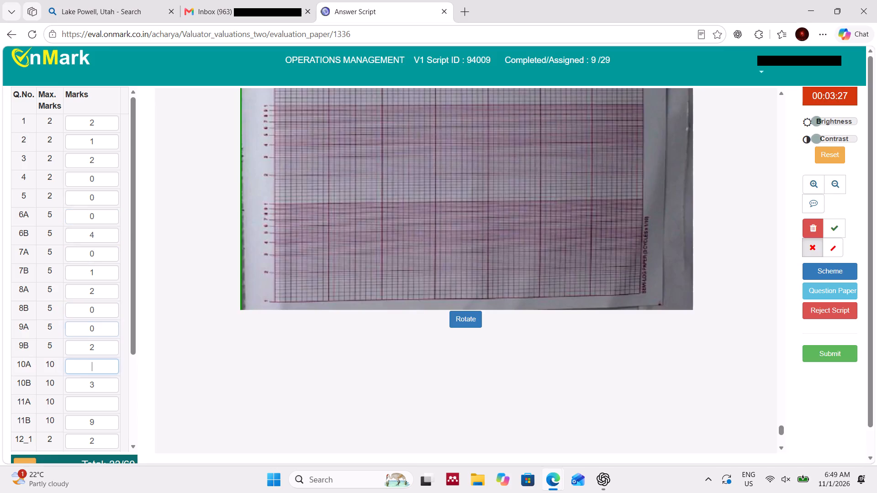
pyautogui.press('0')
pyautogui.click(88, 403)
pyautogui.press('0')
# Enter 0 marks for the unattempted Section D questions 12_3 and 12_6.
pyautogui.scroll(-4, 116, 371)
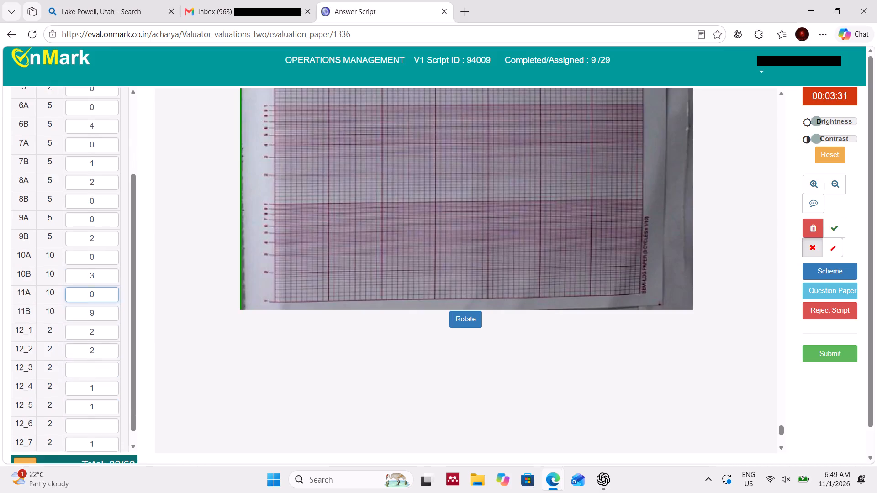
pyautogui.click(82, 355)
pyautogui.press('0')
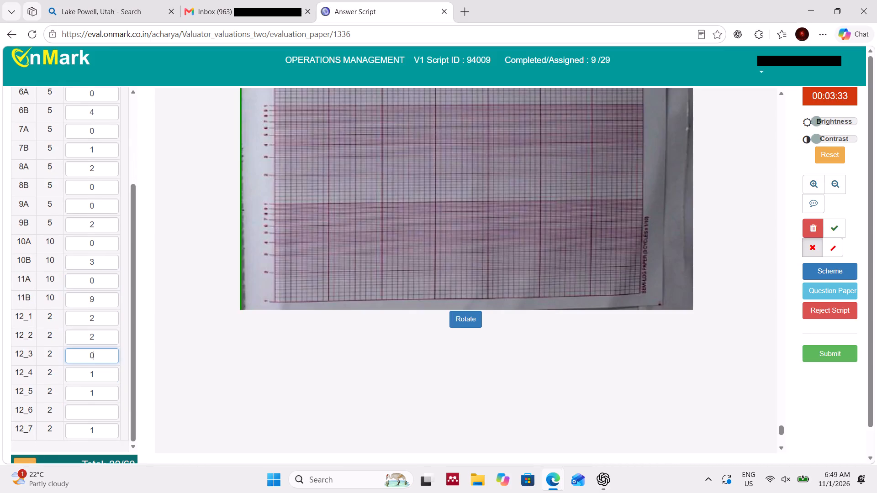
pyautogui.click(95, 407)
pyautogui.press('0')
# Go back to the unannotated pages 10 and 17 and place a red cross on each.
pyautogui.scroll(-3, 82, 424)
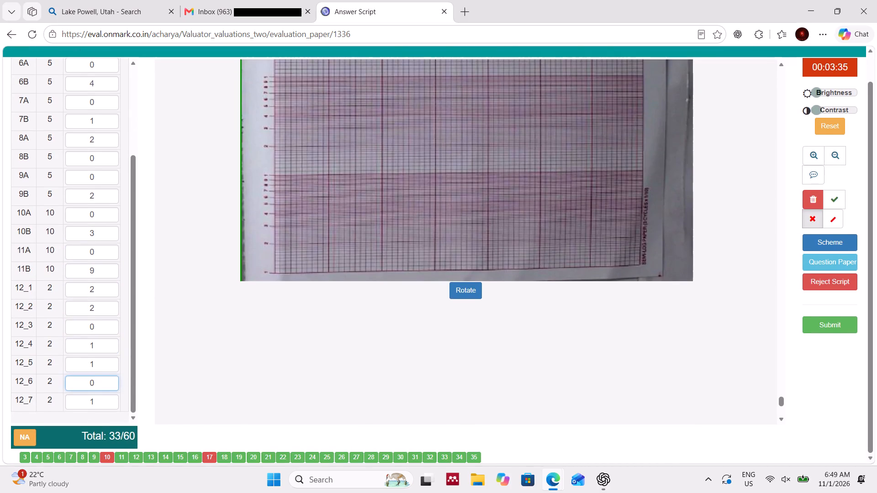
pyautogui.click(110, 455)
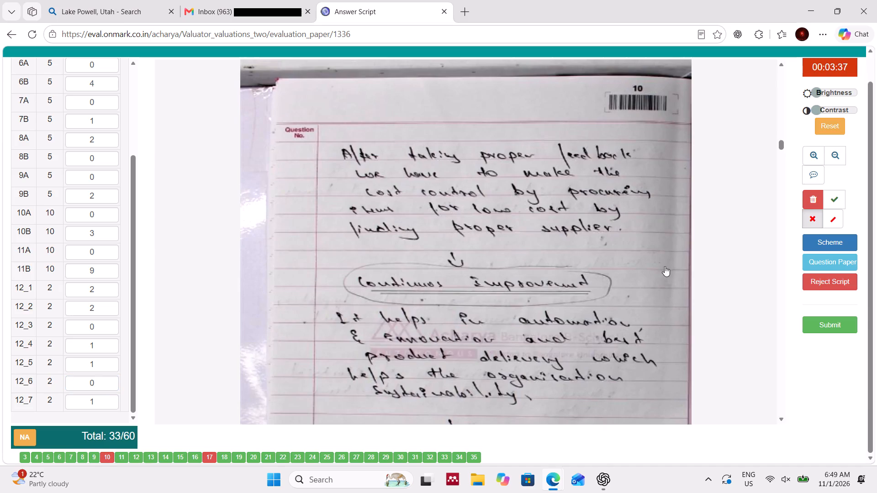
pyautogui.click(812, 220)
pyautogui.click(504, 159)
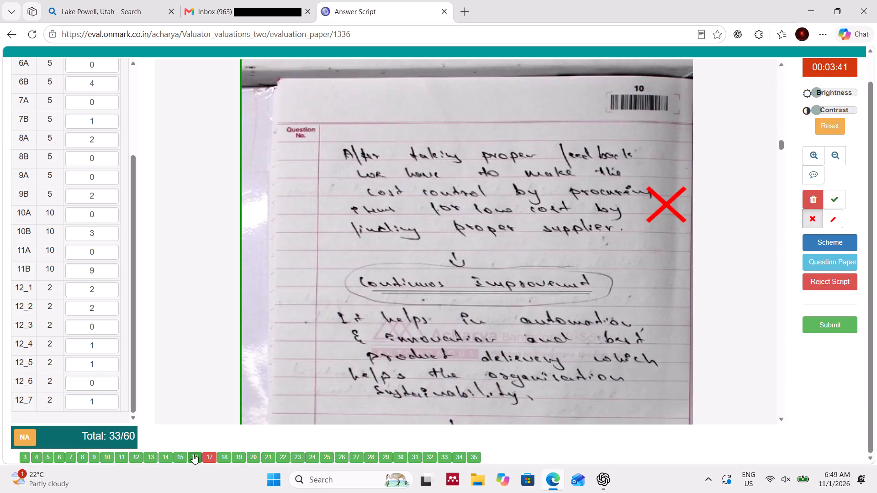
pyautogui.click(206, 455)
pyautogui.click(387, 245)
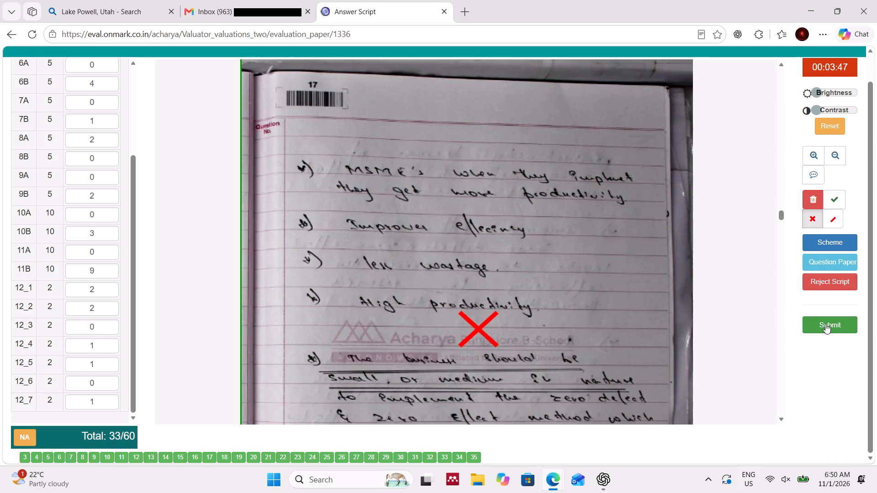
pyautogui.scroll(5, 617, 268)
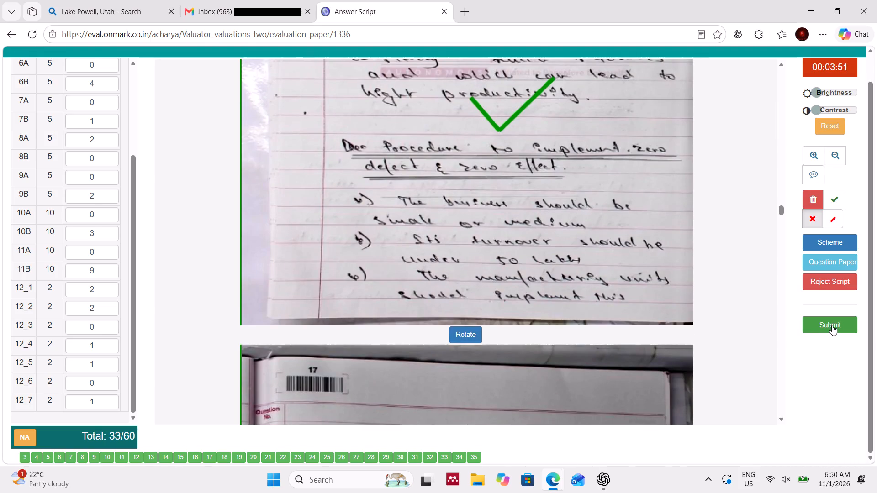
# Submit the fully marked answer script.
pyautogui.click(832, 325)
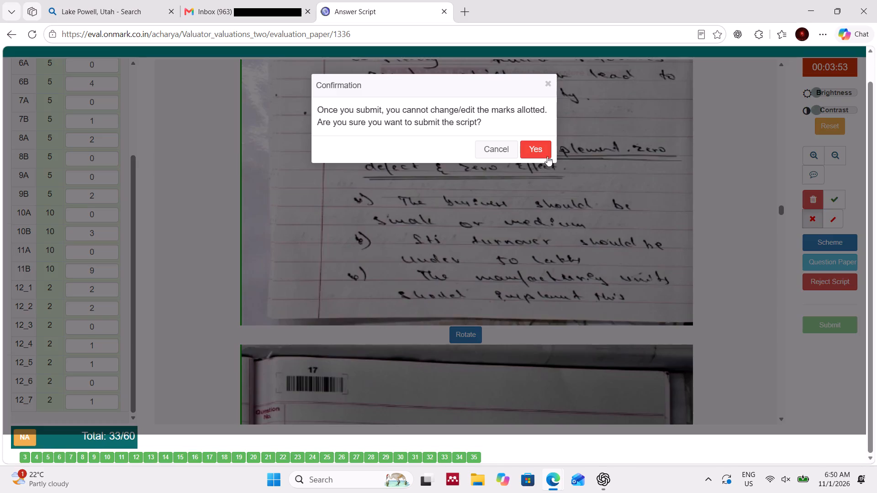
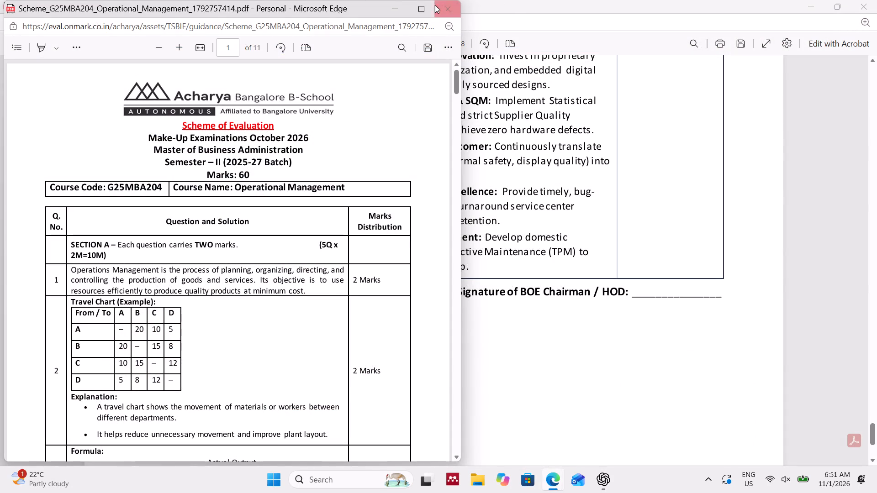
# Close the window showing the G25MBA204 Operational Management scheme of evaluation PDF.
pyautogui.click(454, 12)
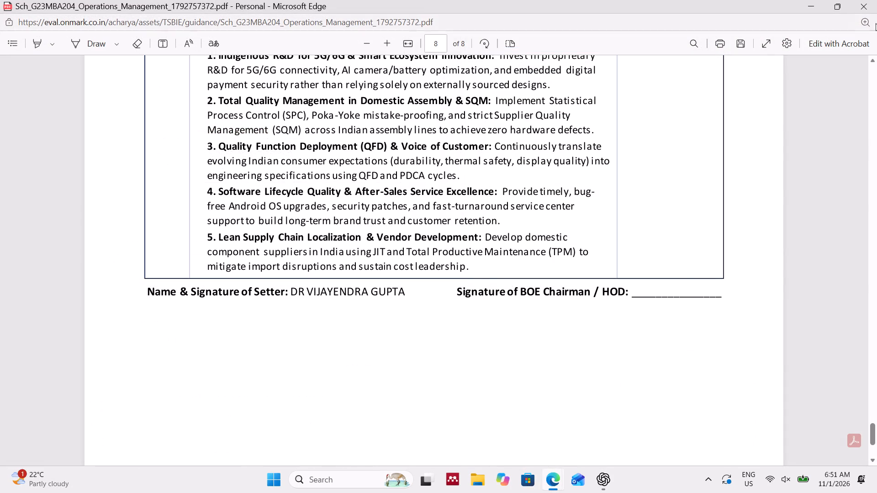
# Close the window showing the Operations Management valuation scheme PDF (G23MBA204).
pyautogui.click(859, 5)
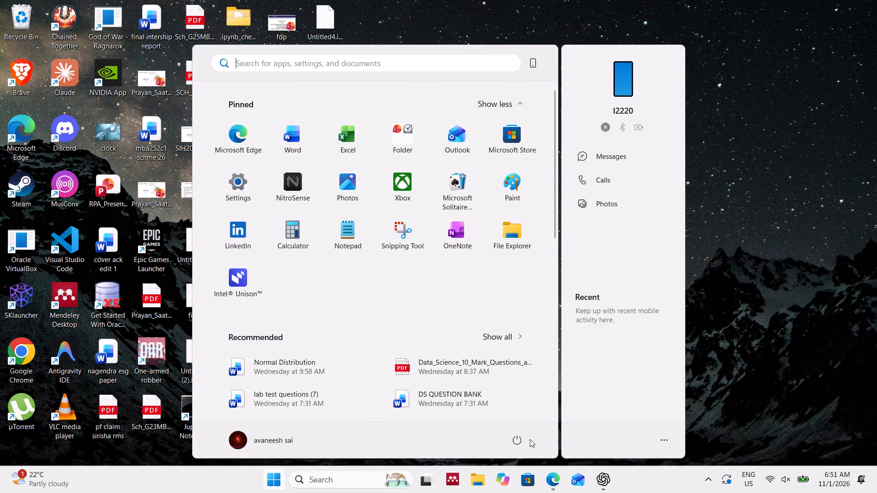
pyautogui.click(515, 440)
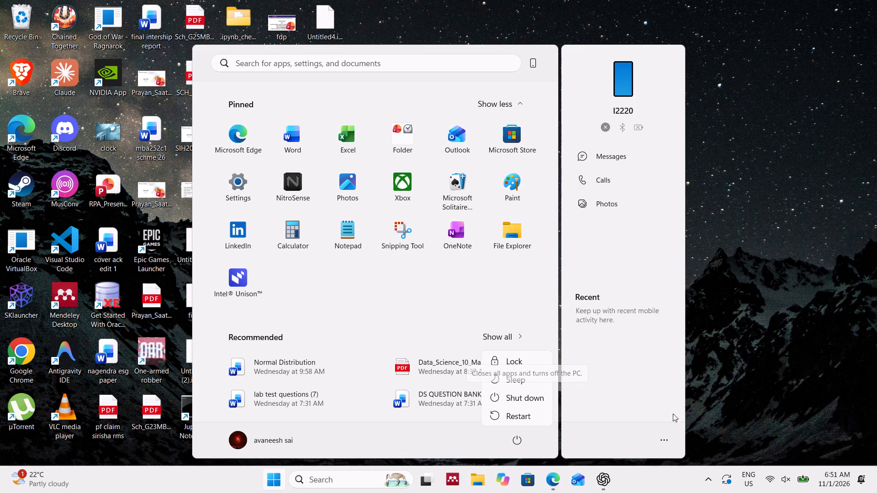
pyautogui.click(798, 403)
# Disconnect from the current Wi-Fi network and start reconnecting to the same network.
pyautogui.click(771, 481)
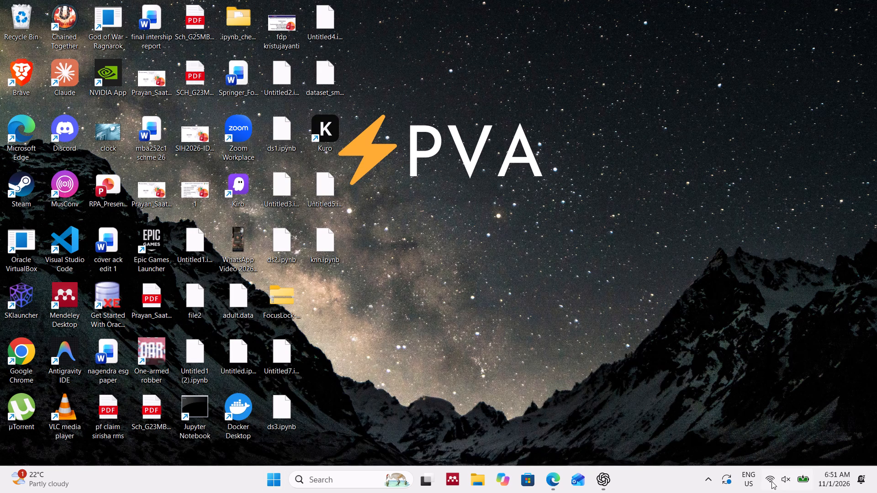
pyautogui.click(713, 262)
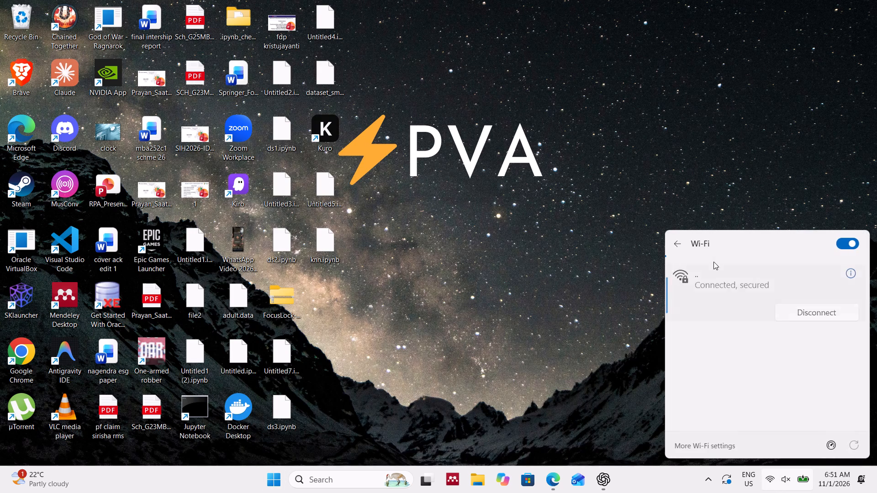
pyautogui.click(808, 310)
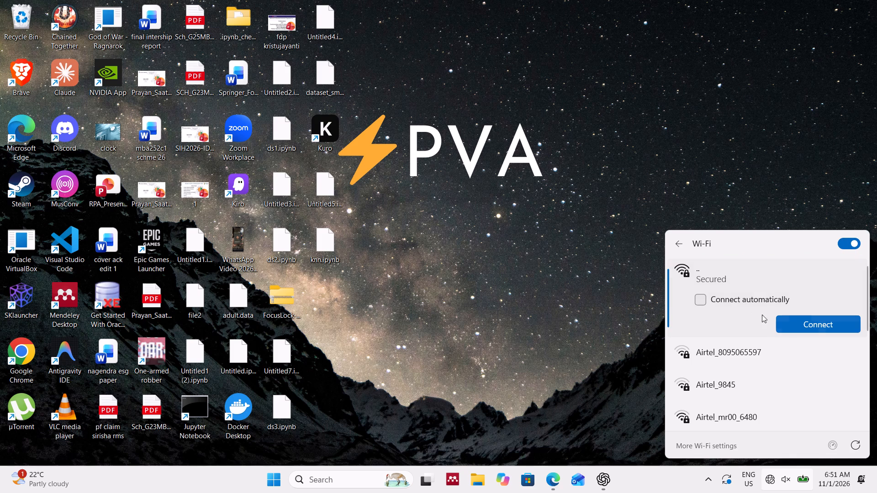
pyautogui.click(798, 327)
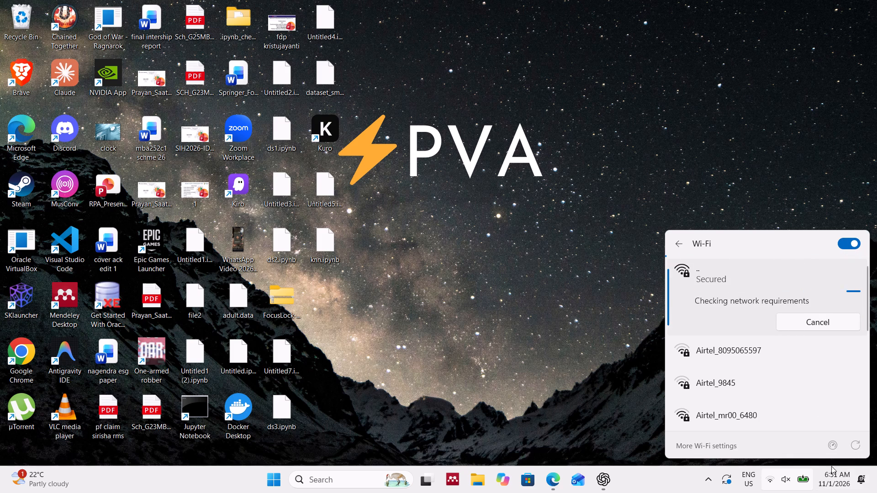
pyautogui.click(803, 481)
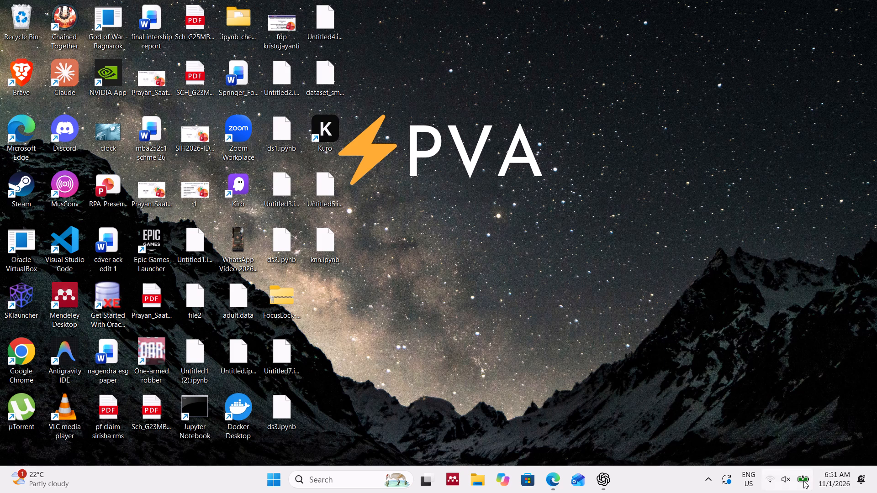
pyautogui.click(803, 481)
pyautogui.click(392, 301)
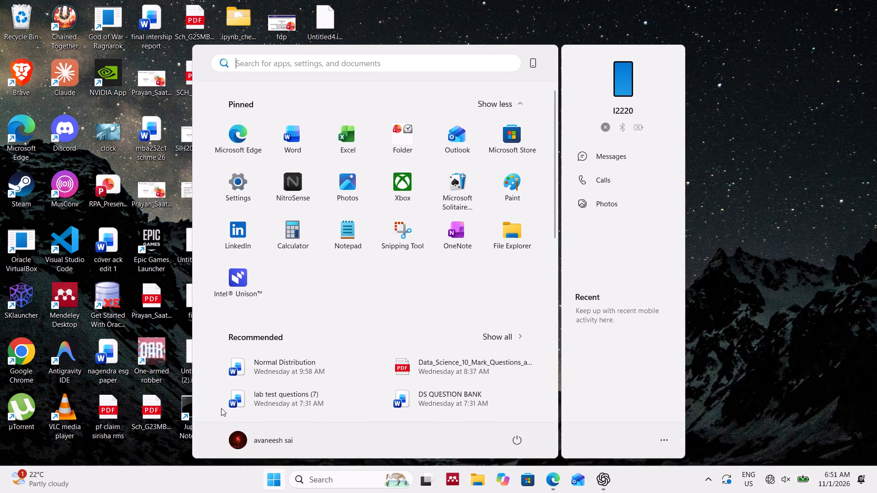
# Open the computer's power options.
pyautogui.click(515, 441)
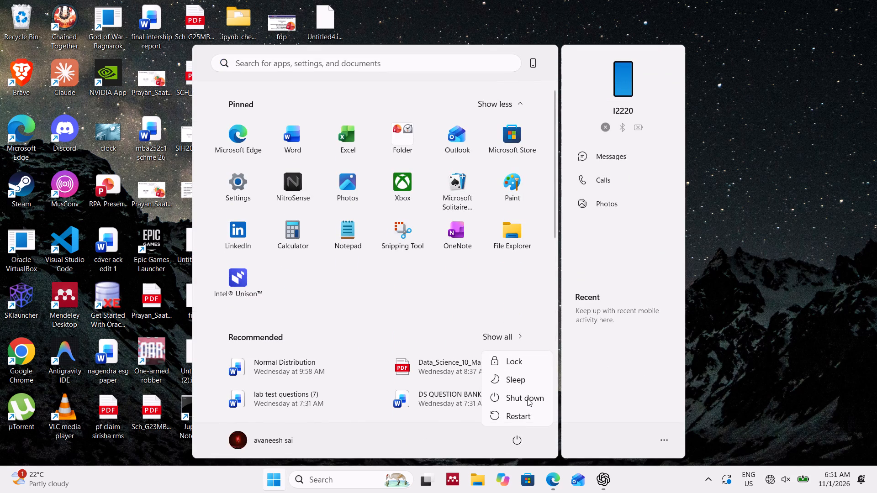